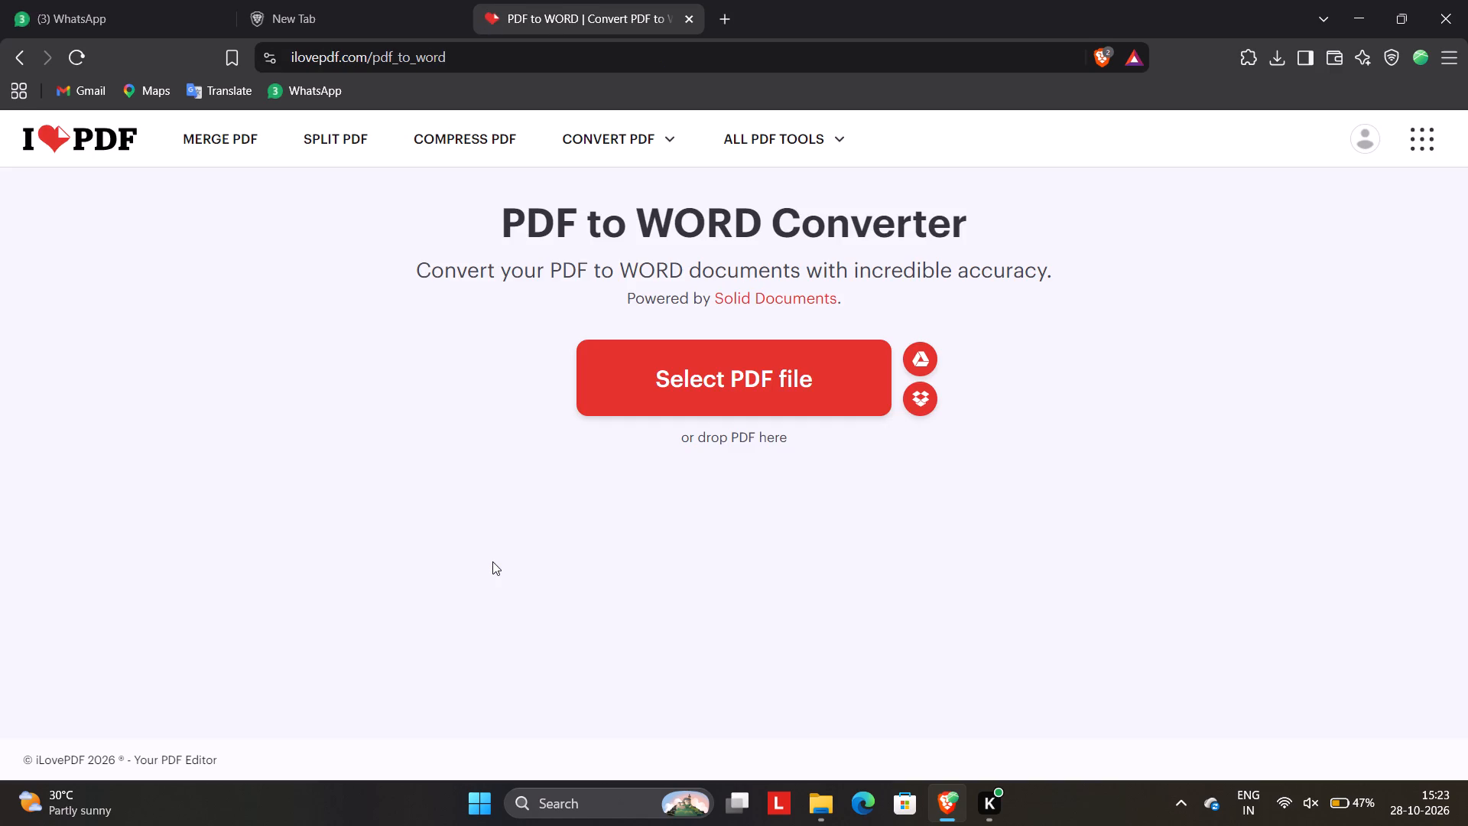
Select the file "ys cc-8 to 13_merged_organized" from the Desktop folder and start its conversion from PDF to Word.
left_click(644, 407, "ctrl")
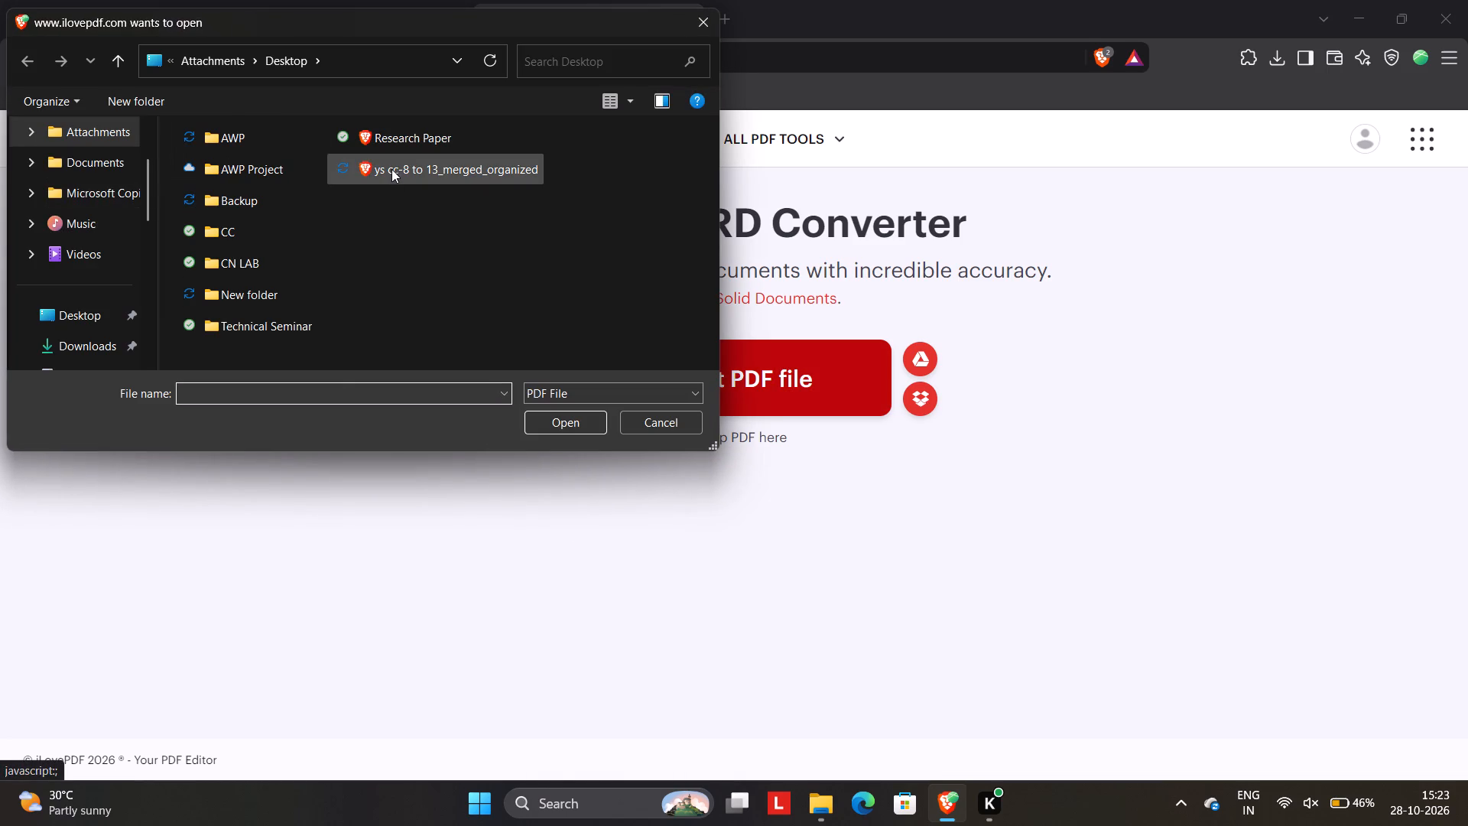
left_click(390, 166, "ctrl")
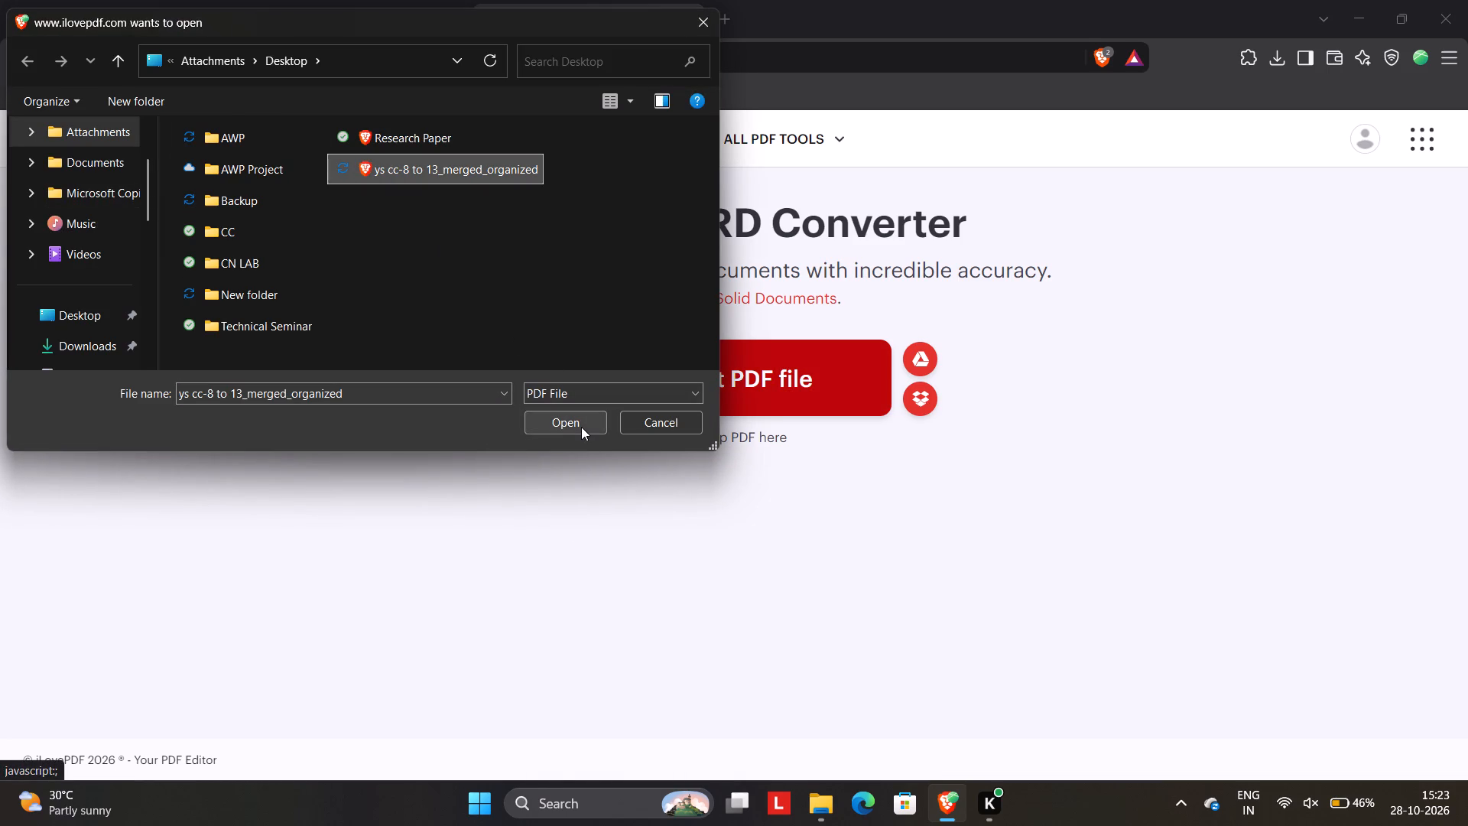
left_click(581, 427, "ctrl")
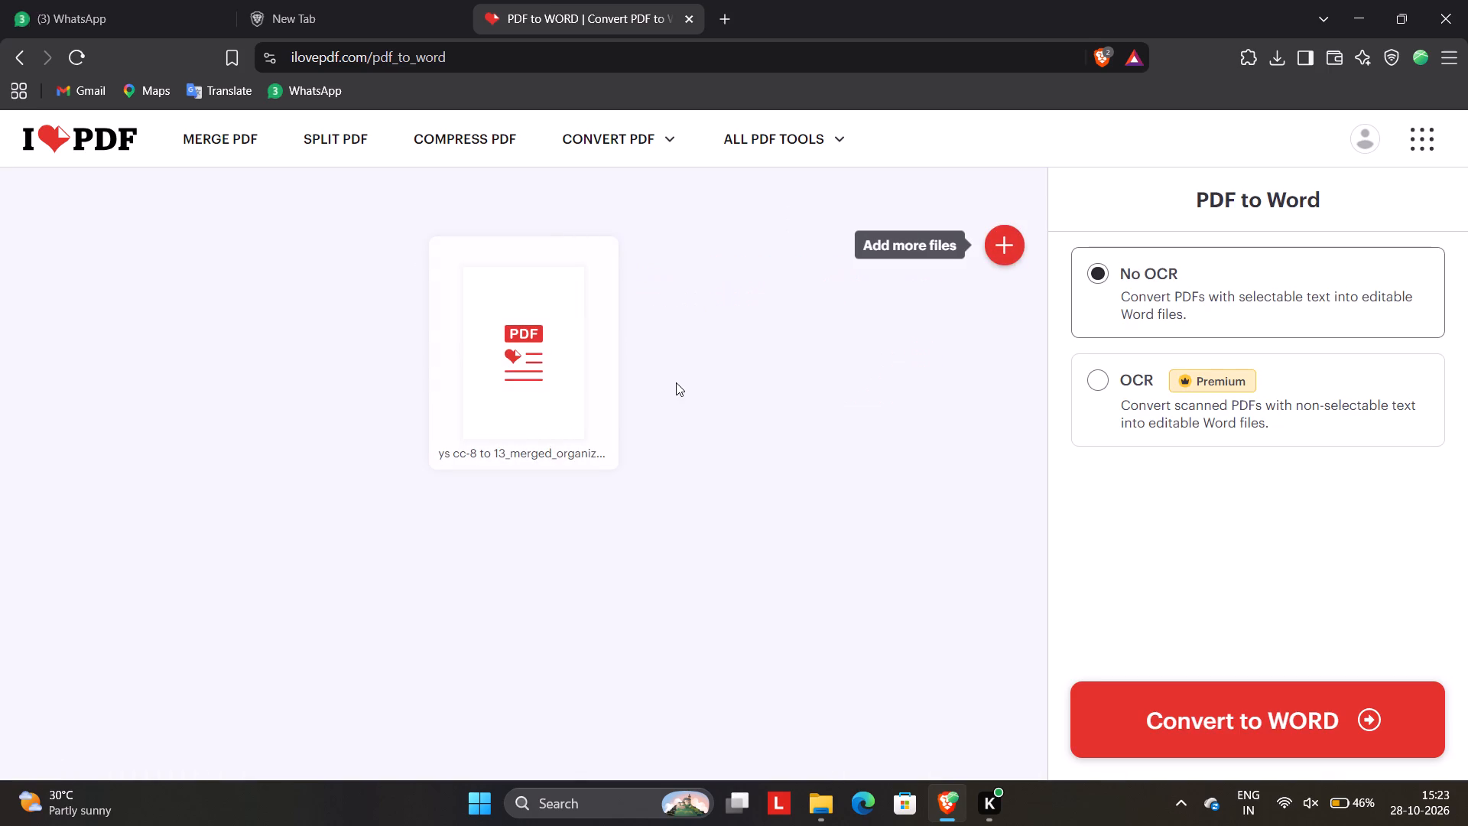
left_click(1276, 744, "ctrl")
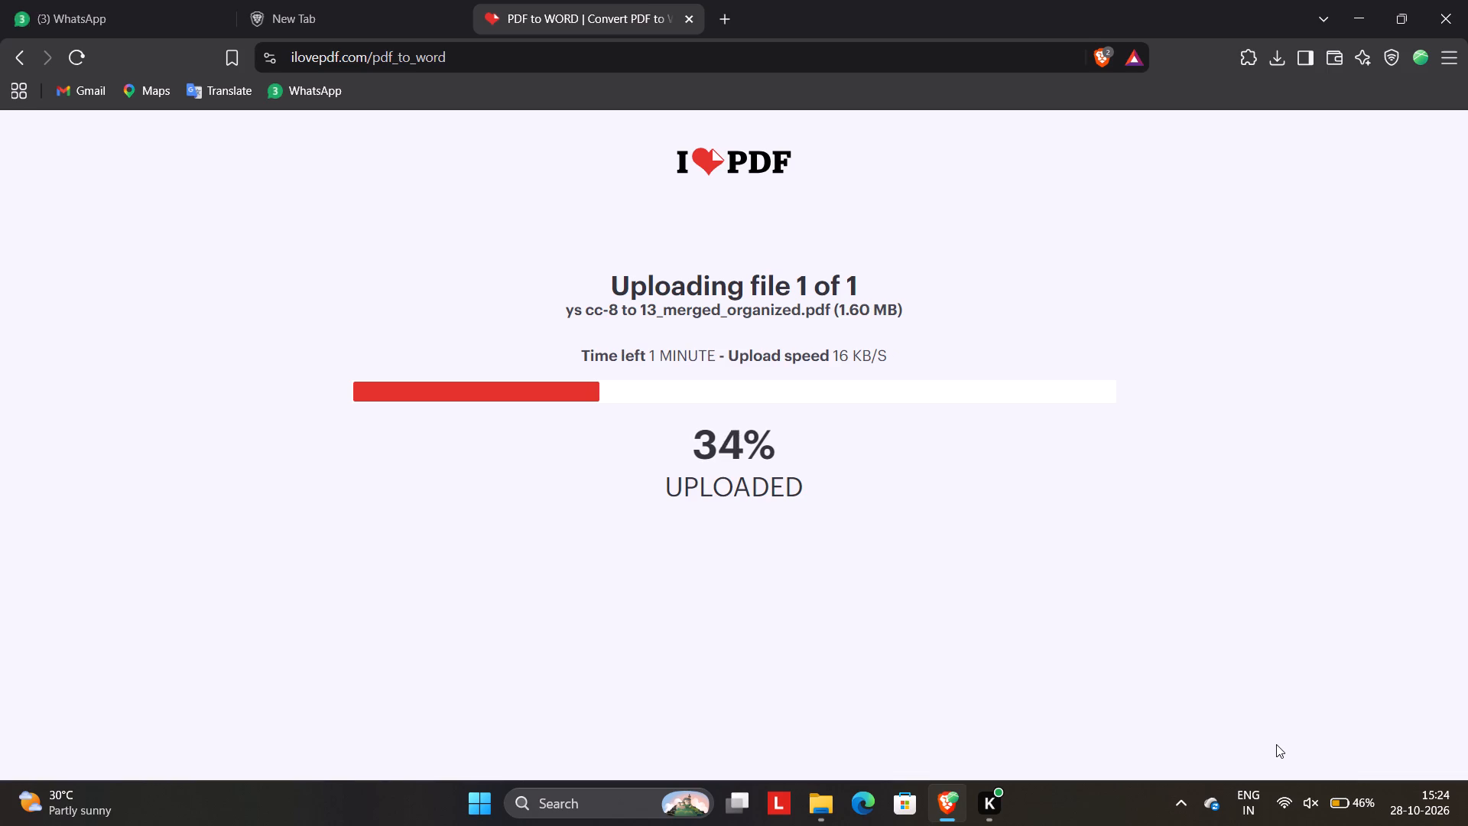
Close the unused New Tab page in the browser while the PDF uploads.
left_click(352, 0, "ctrl")
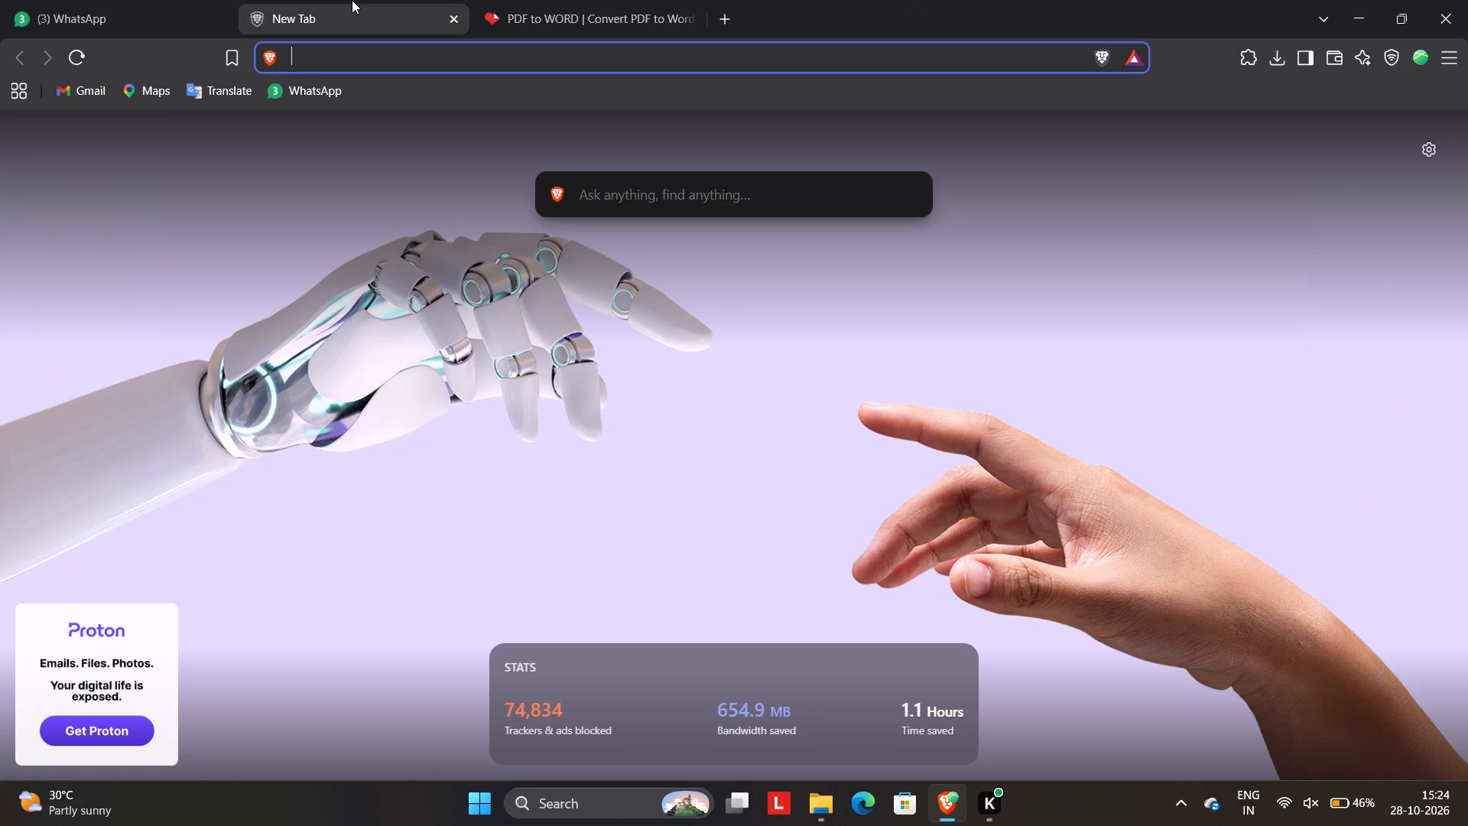
left_click(454, 26, "ctrl")
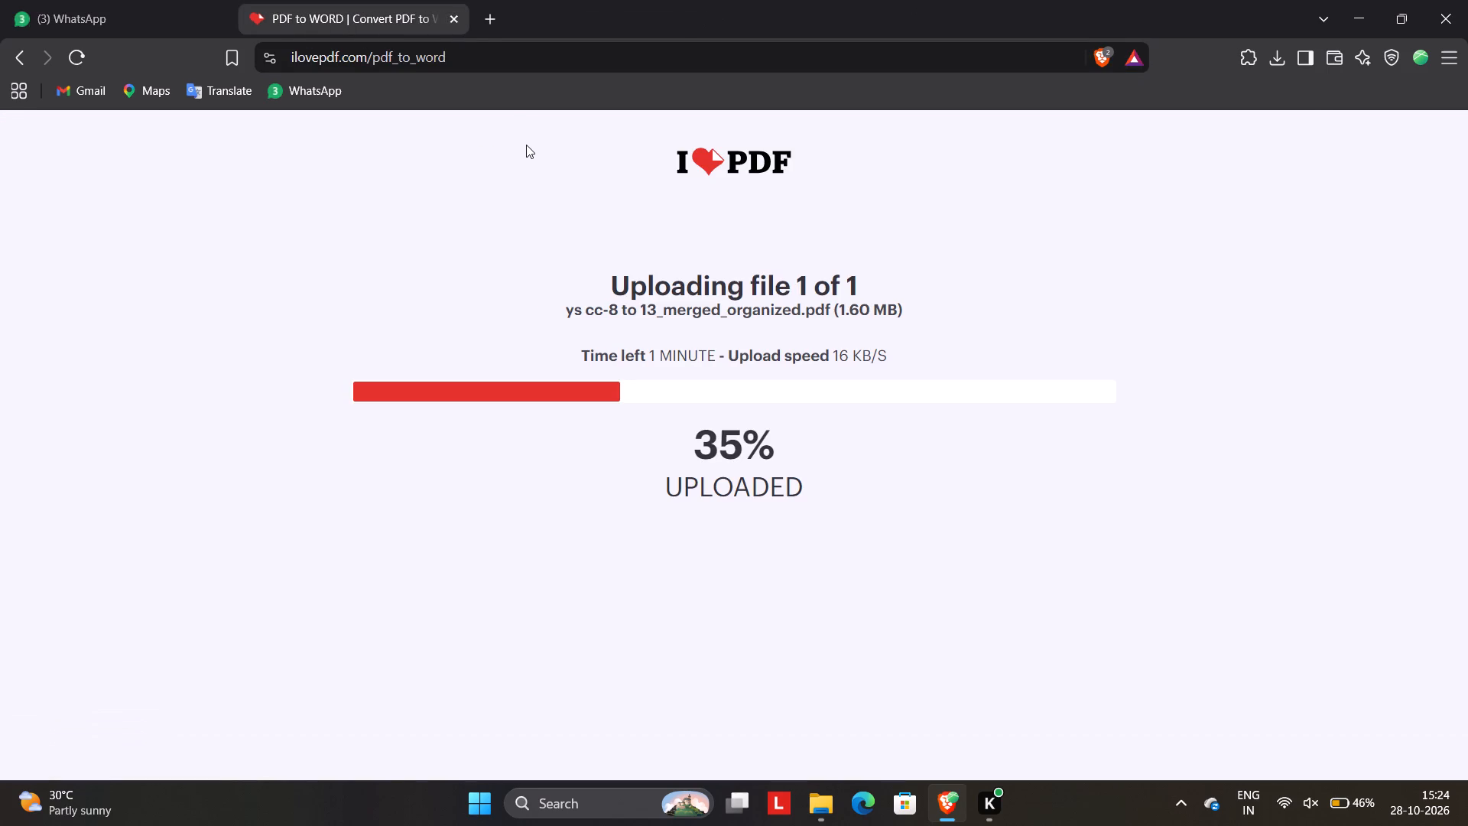
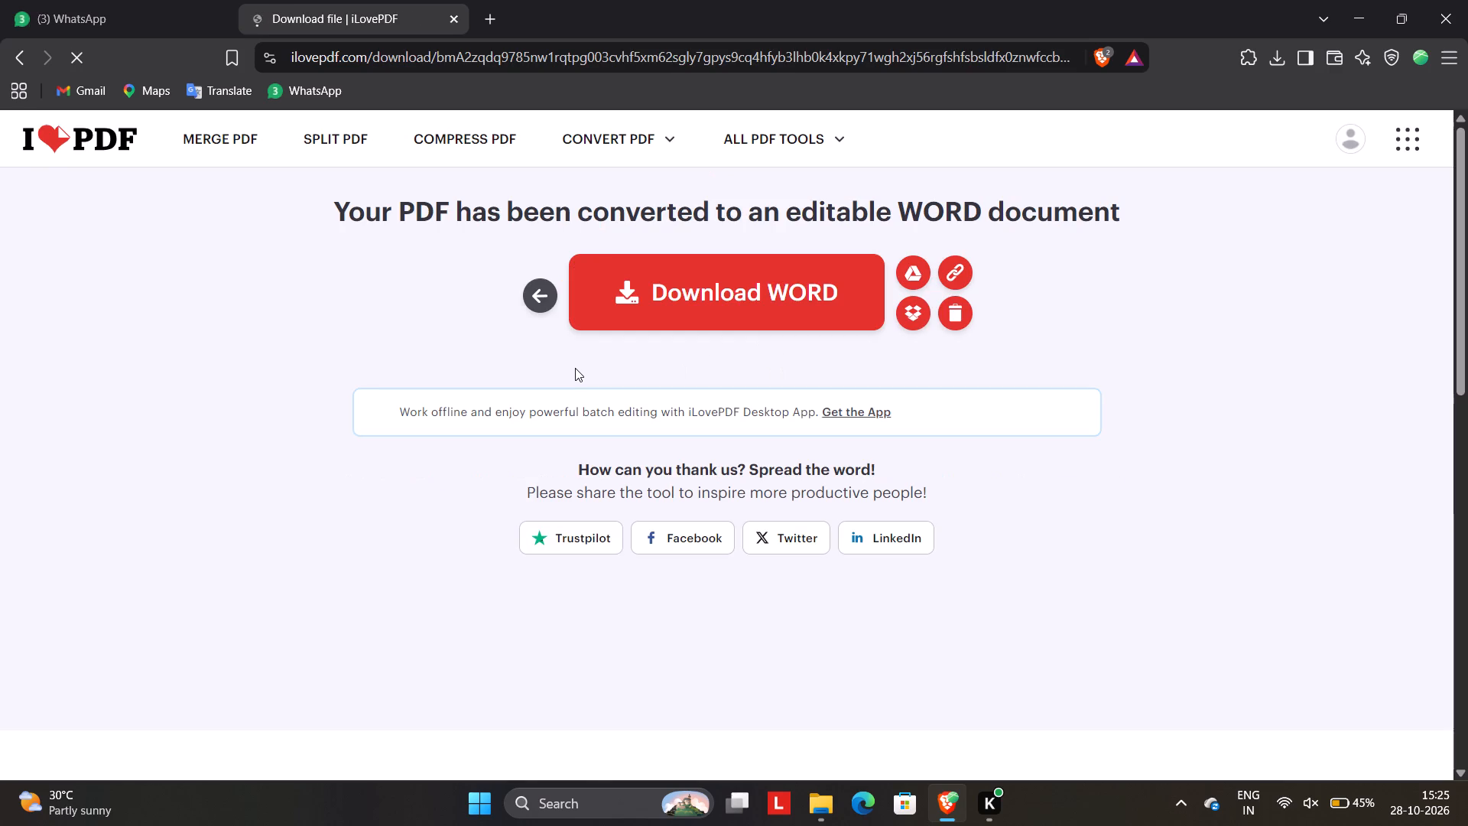
Download the converted Word document and save it as "ys cc-8 to 13_merged_organized" in the Desktop folder.
left_click(641, 307, "ctrl")
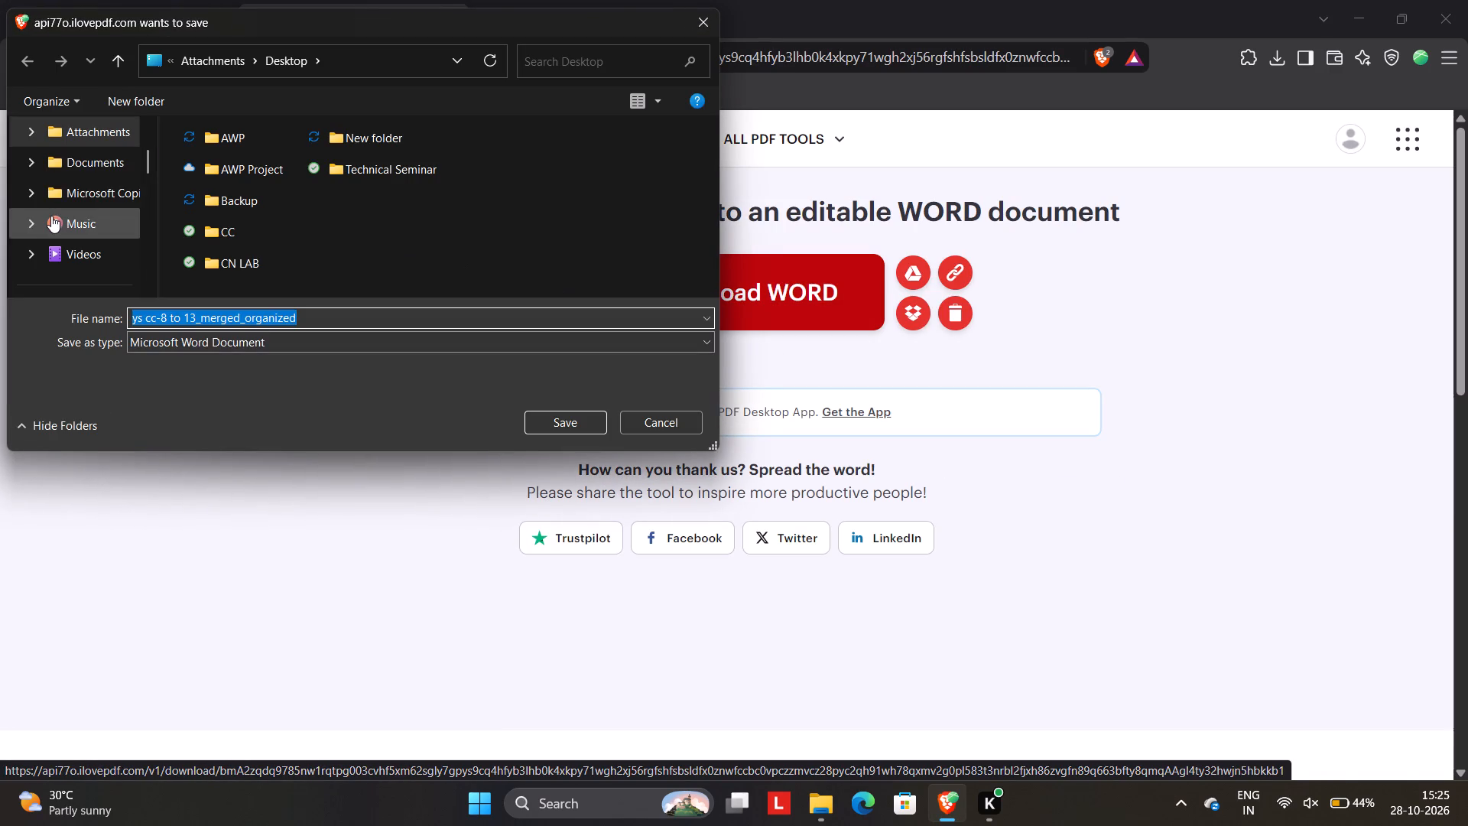
scroll(51, 216, "down", 1, "ctrl")
left_click(59, 215, "ctrl")
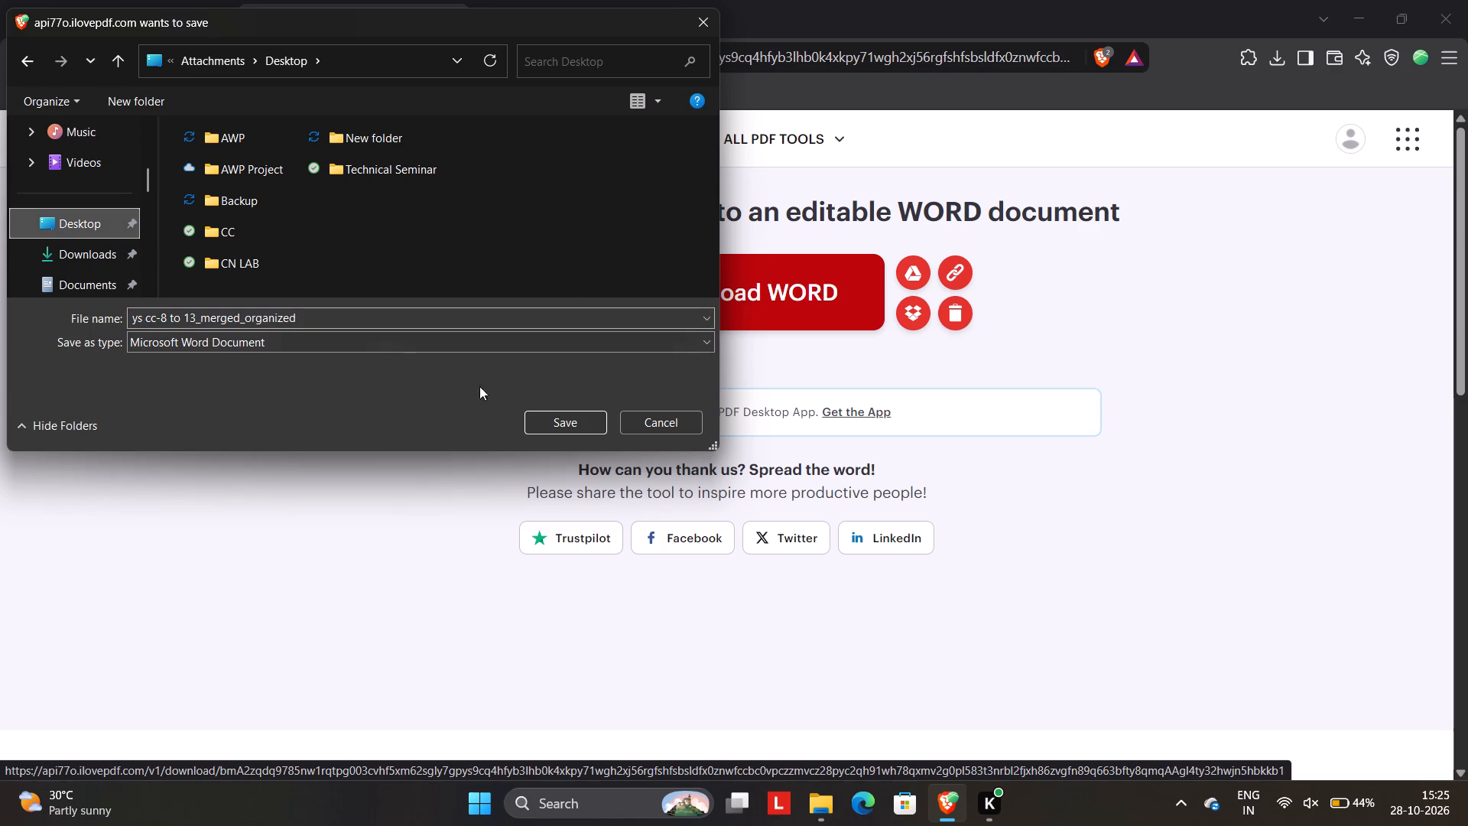
left_click(536, 417, "ctrl")
Open the downloaded "ys cc-8 to 13_merged_organized" document from the desktop in Word and maximize its window.
key("super+d")
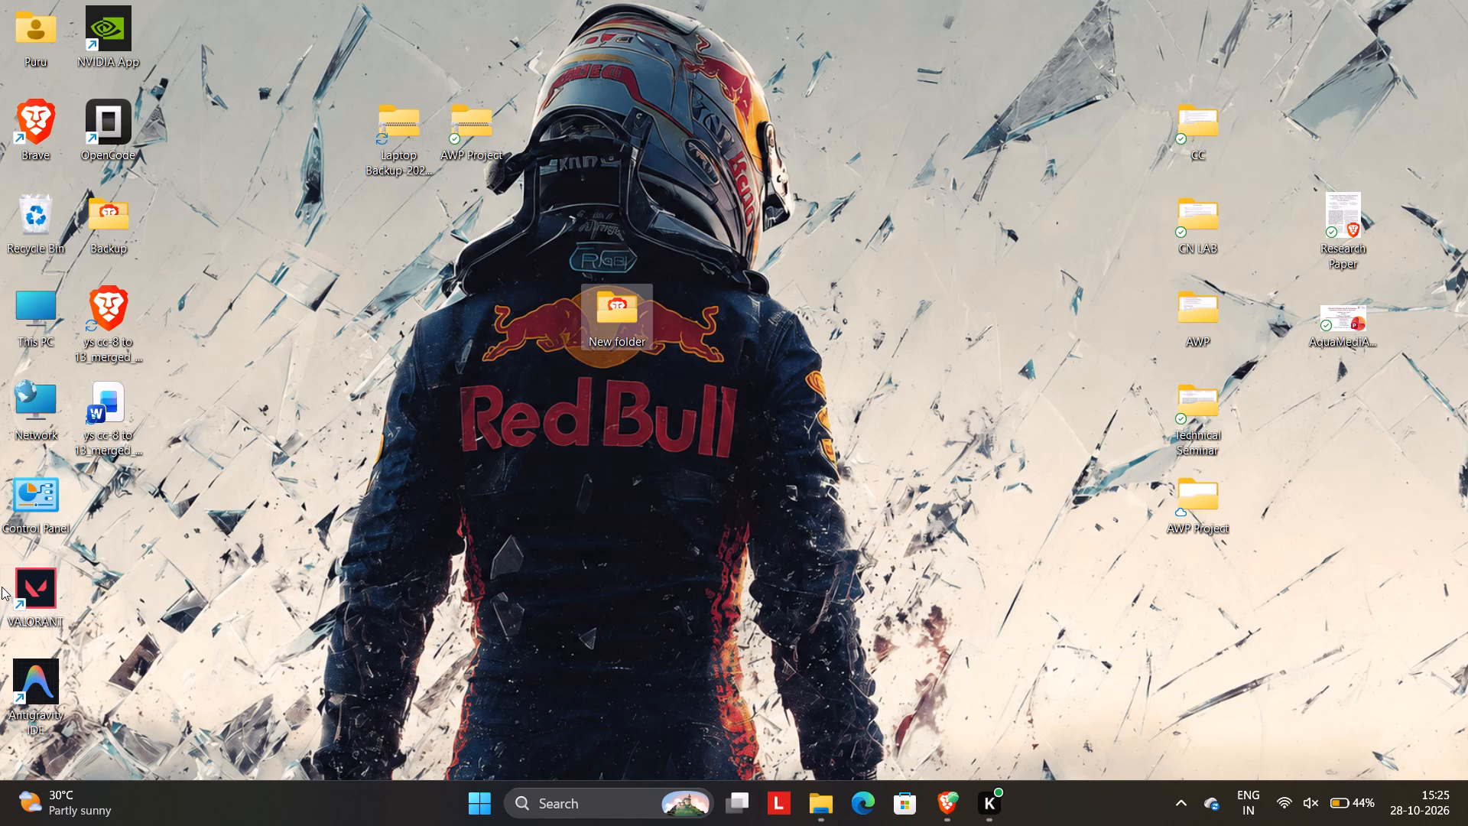
double_click(108, 424)
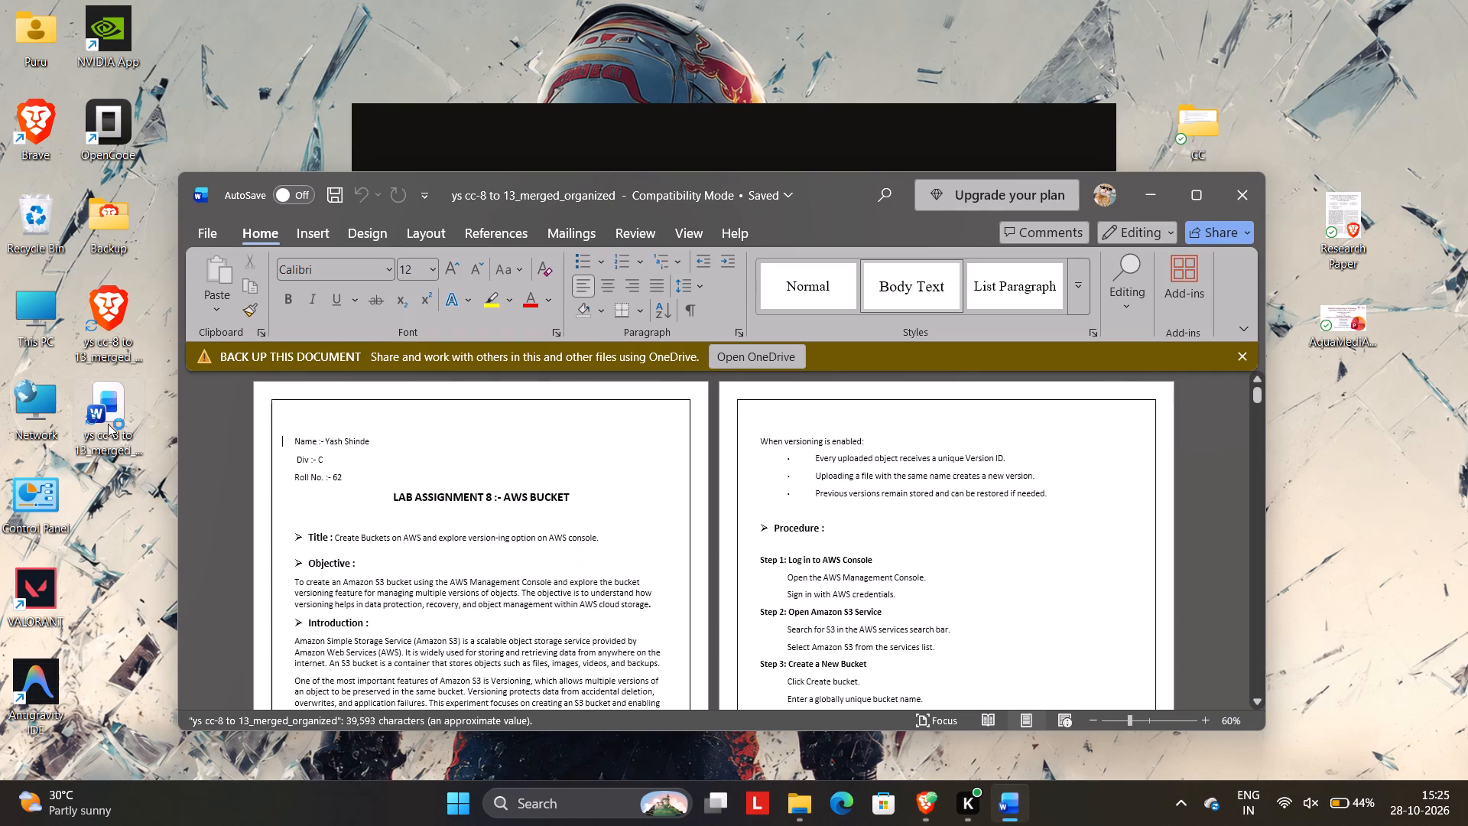
left_click(1190, 197)
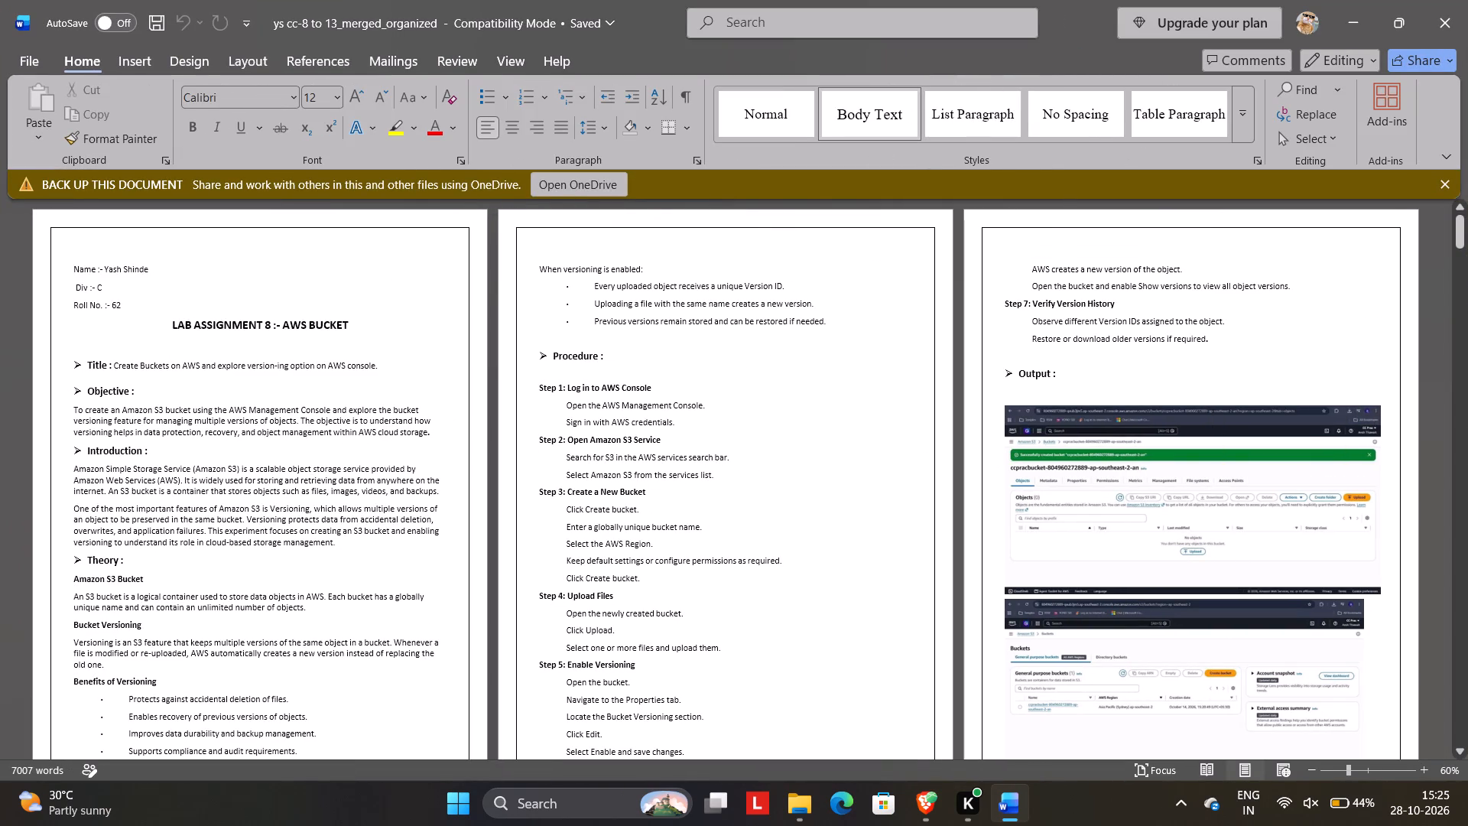
Replace every occurrence of the student name shown on the first page's Name line with the new student's name.
left_click(105, 266)
key("shift+Right")
key("shift+Right")
key("shift+Right")
key("shift+Right")
key("shift+Right")
key("shift+Right")
key("shift+Right")
key("shift+Right")
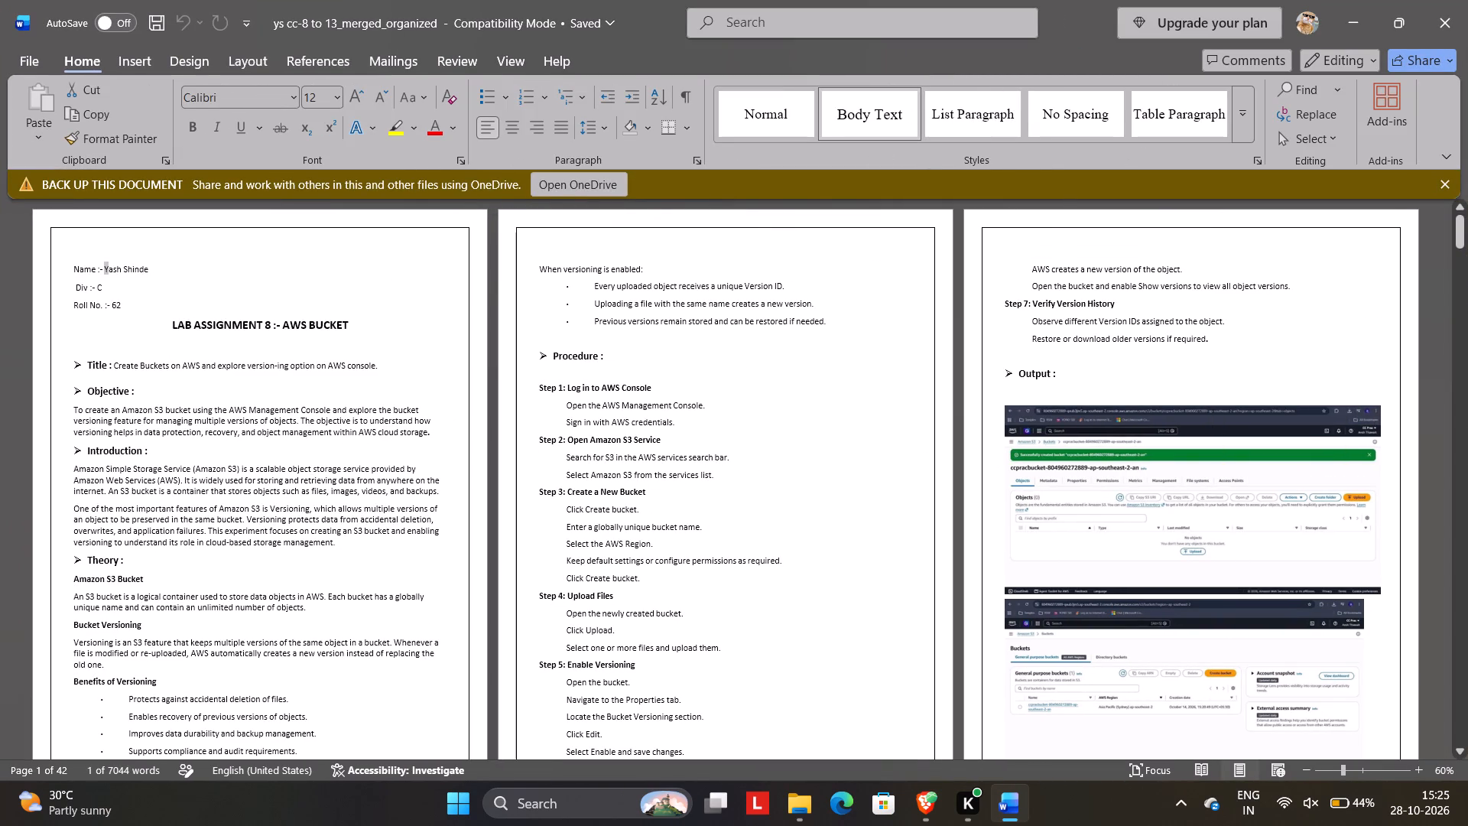
key("shift+Right")
key("shift+Right")
key("shift+Right")
key("ctrl+c")
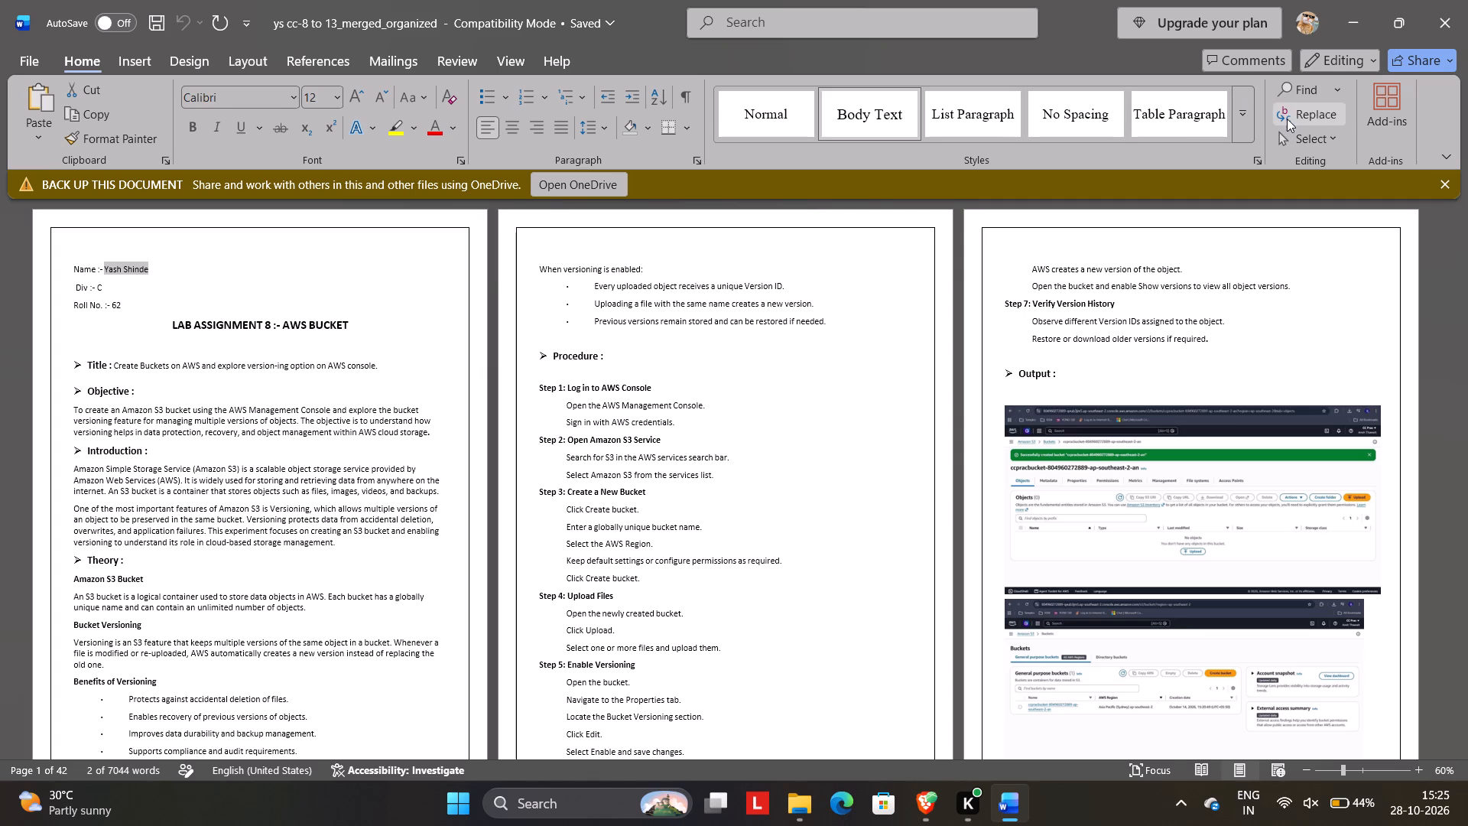
left_click(1286, 119)
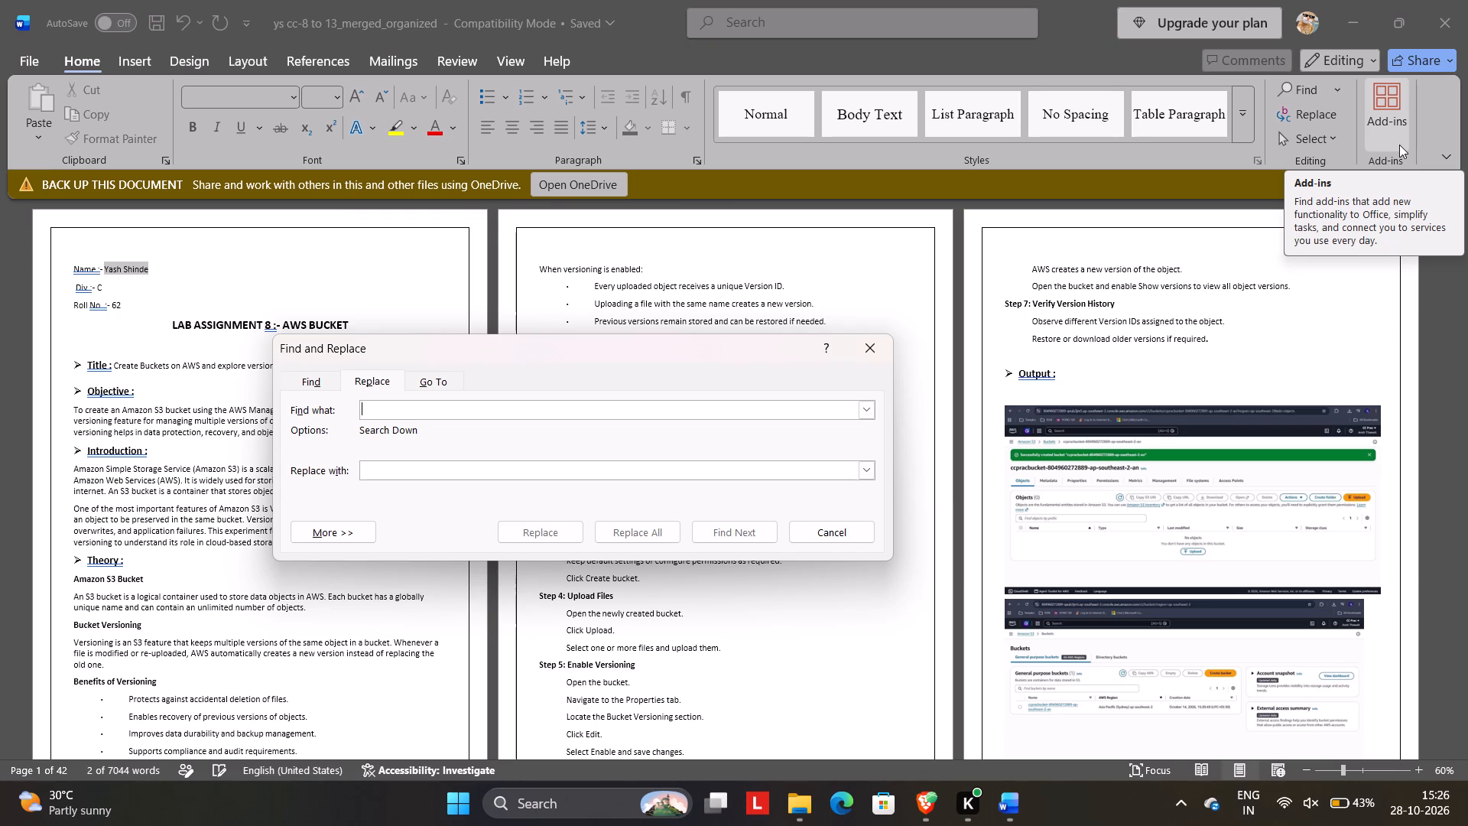
key("ctrl+v")
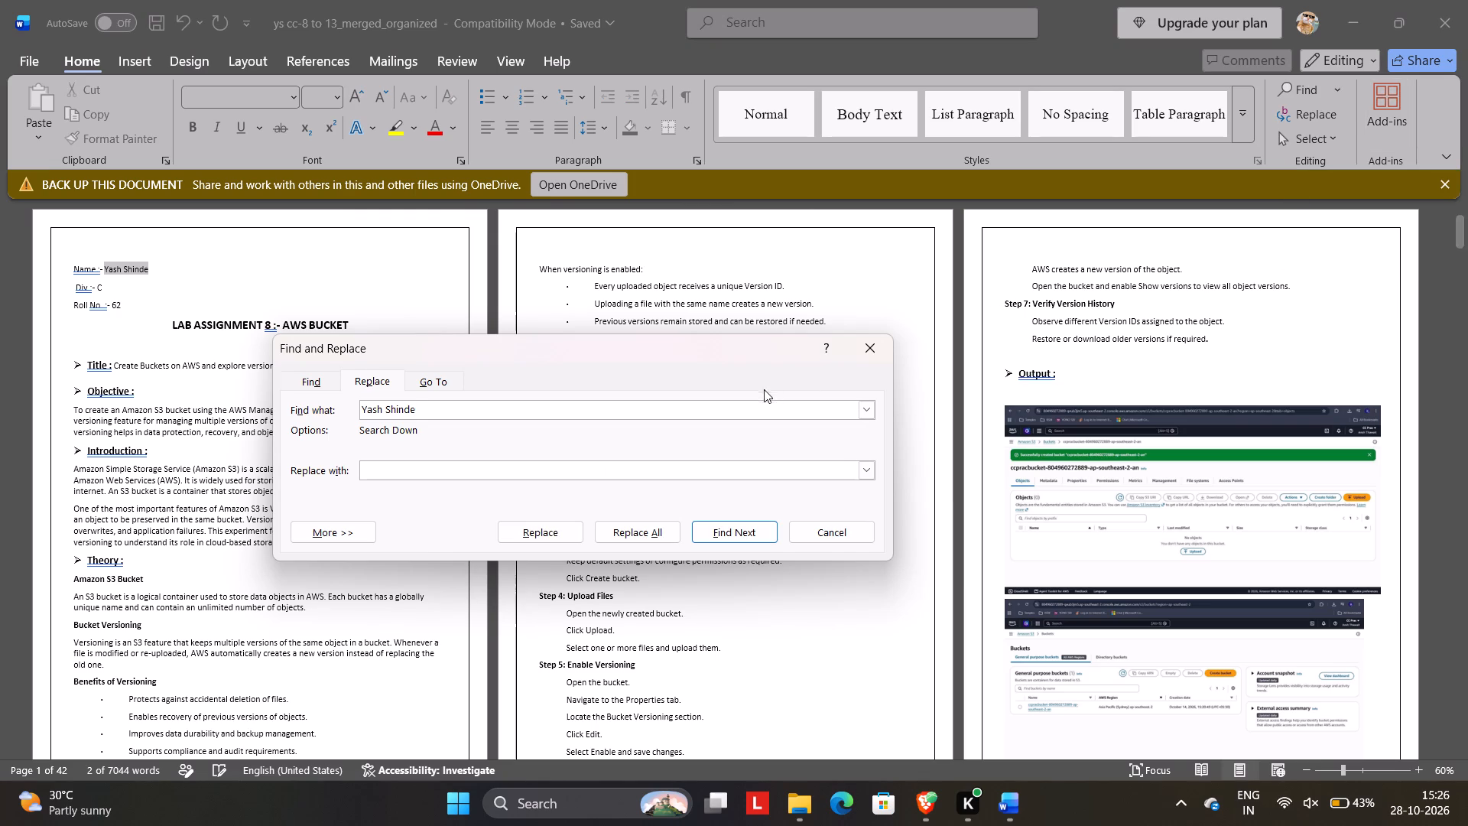
left_click(687, 468)
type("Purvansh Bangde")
left_click(638, 520)
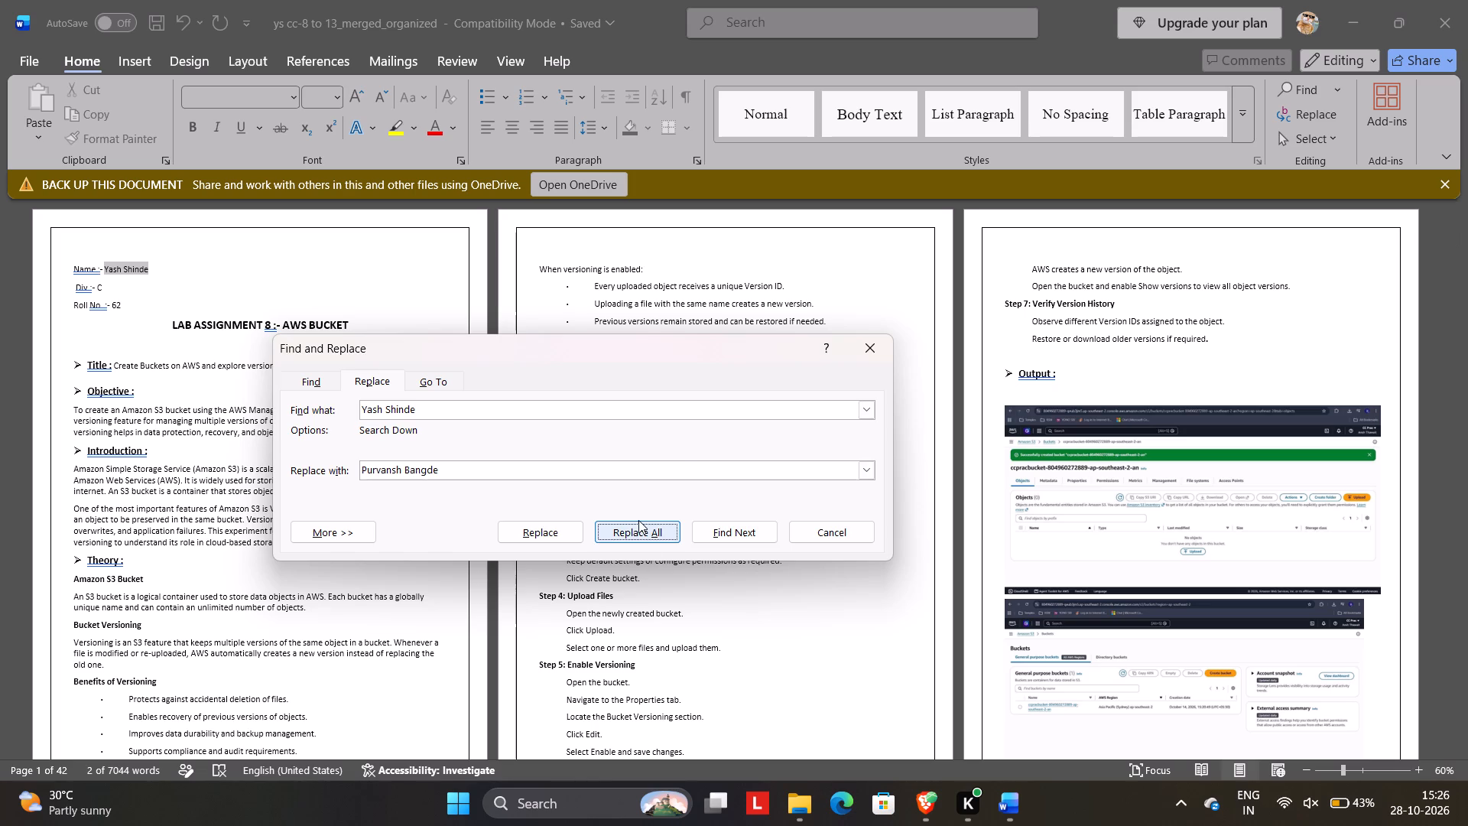
left_click(620, 519)
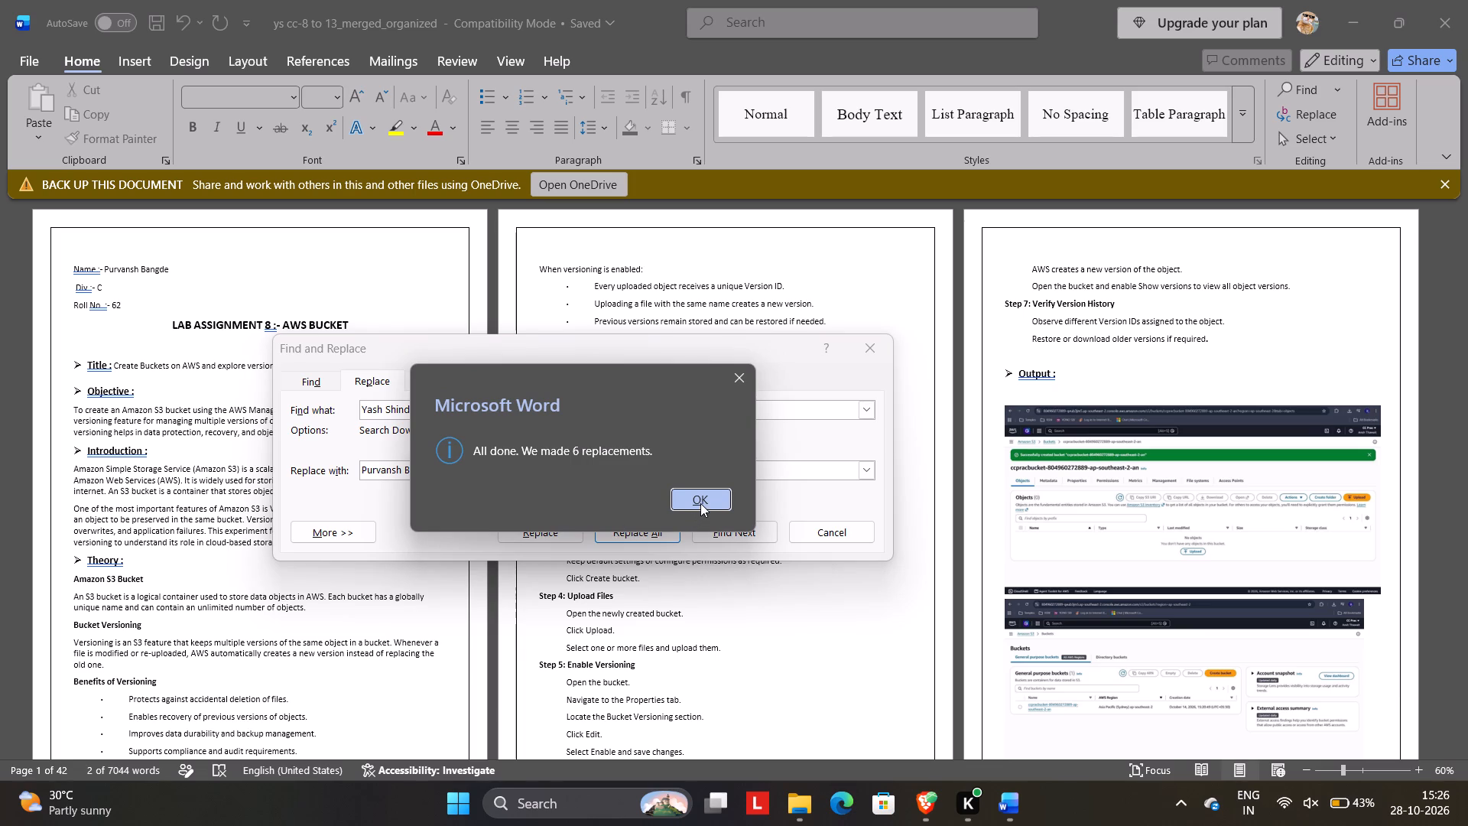
left_click(700, 503)
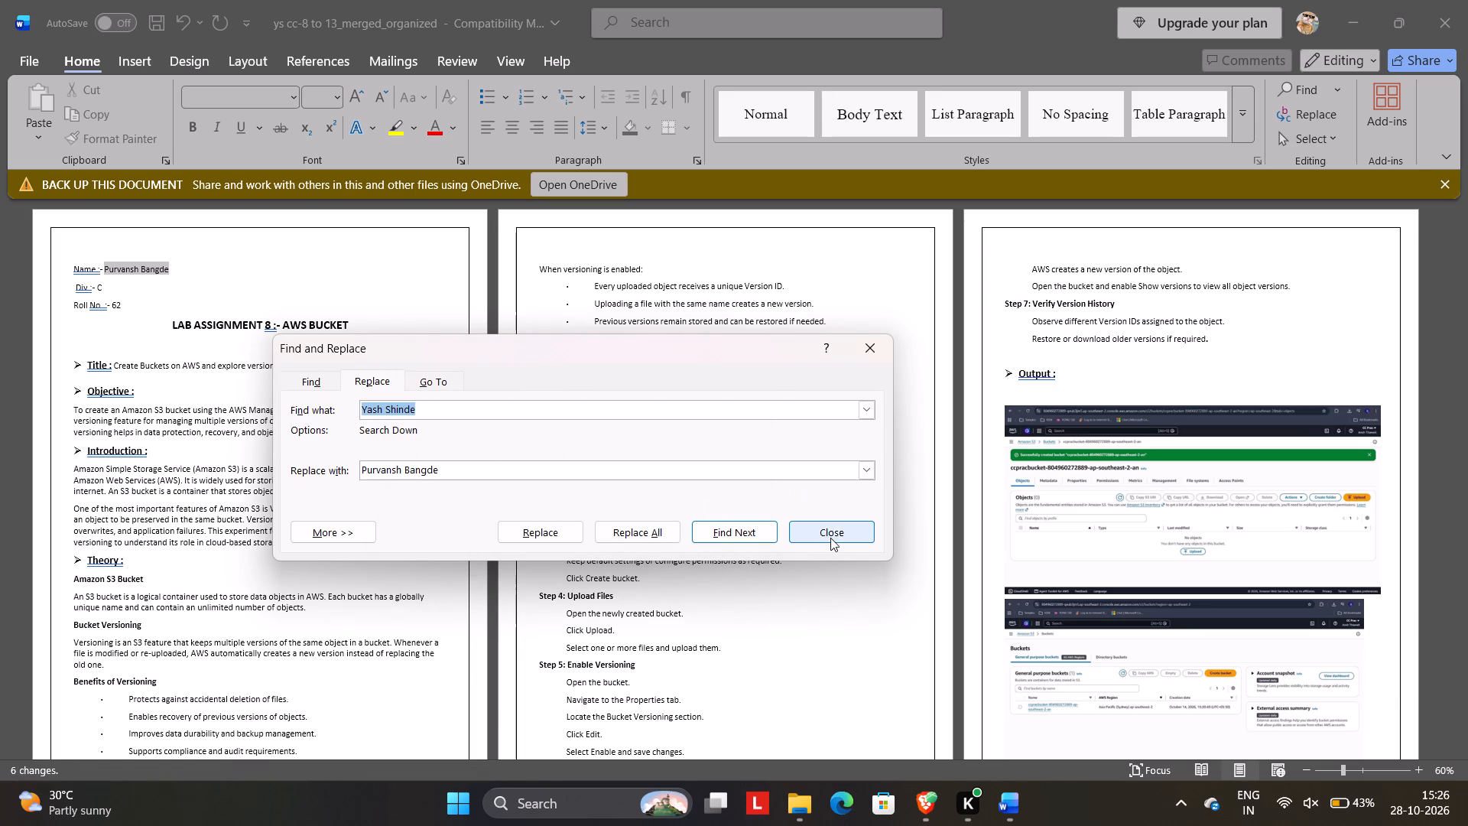
left_click(830, 538)
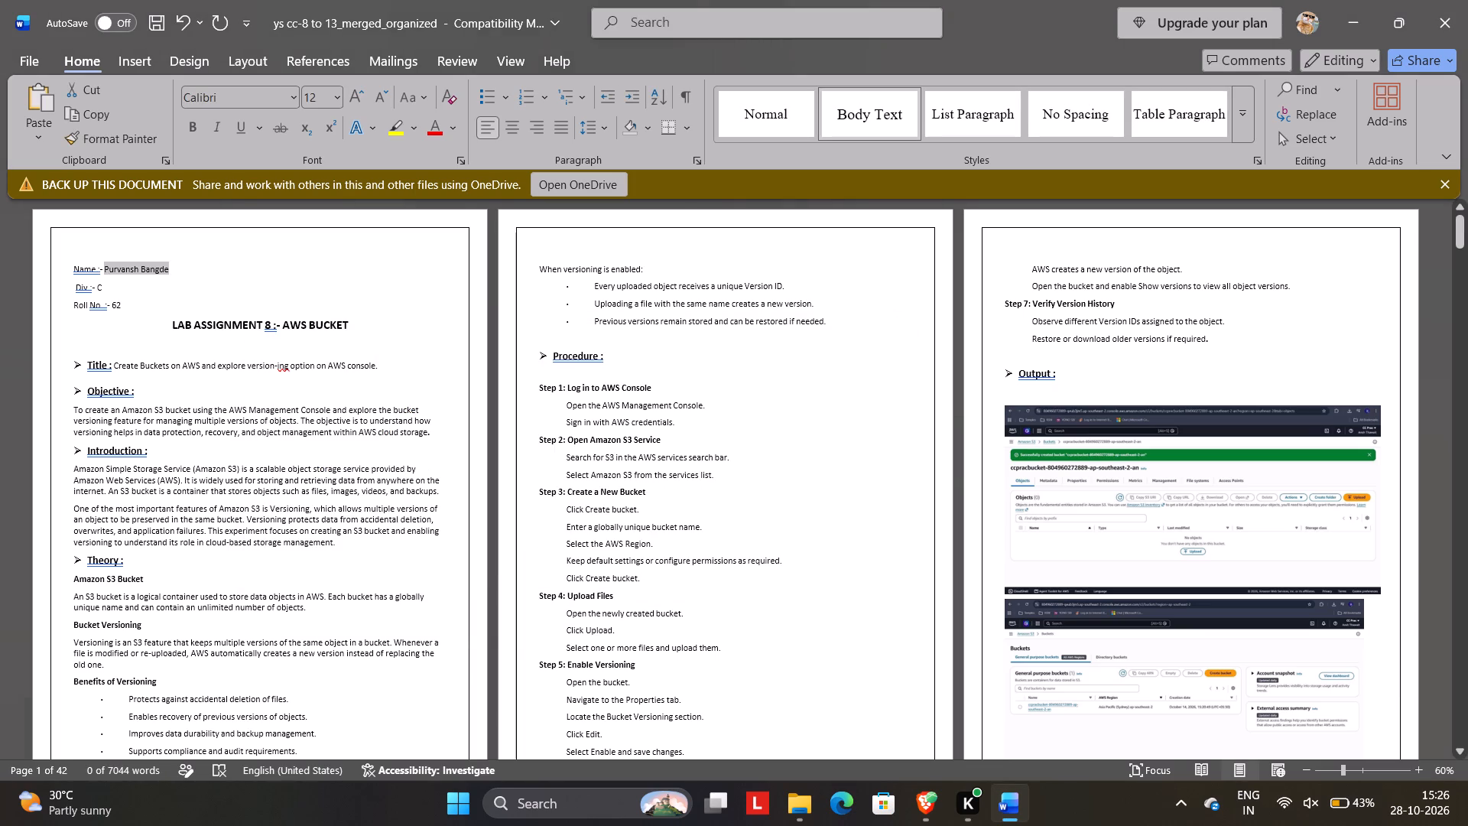
Replace all occurrences of "Roll No. :- 62" with "Roll No. :- 55" across the whole document.
left_click(124, 302)
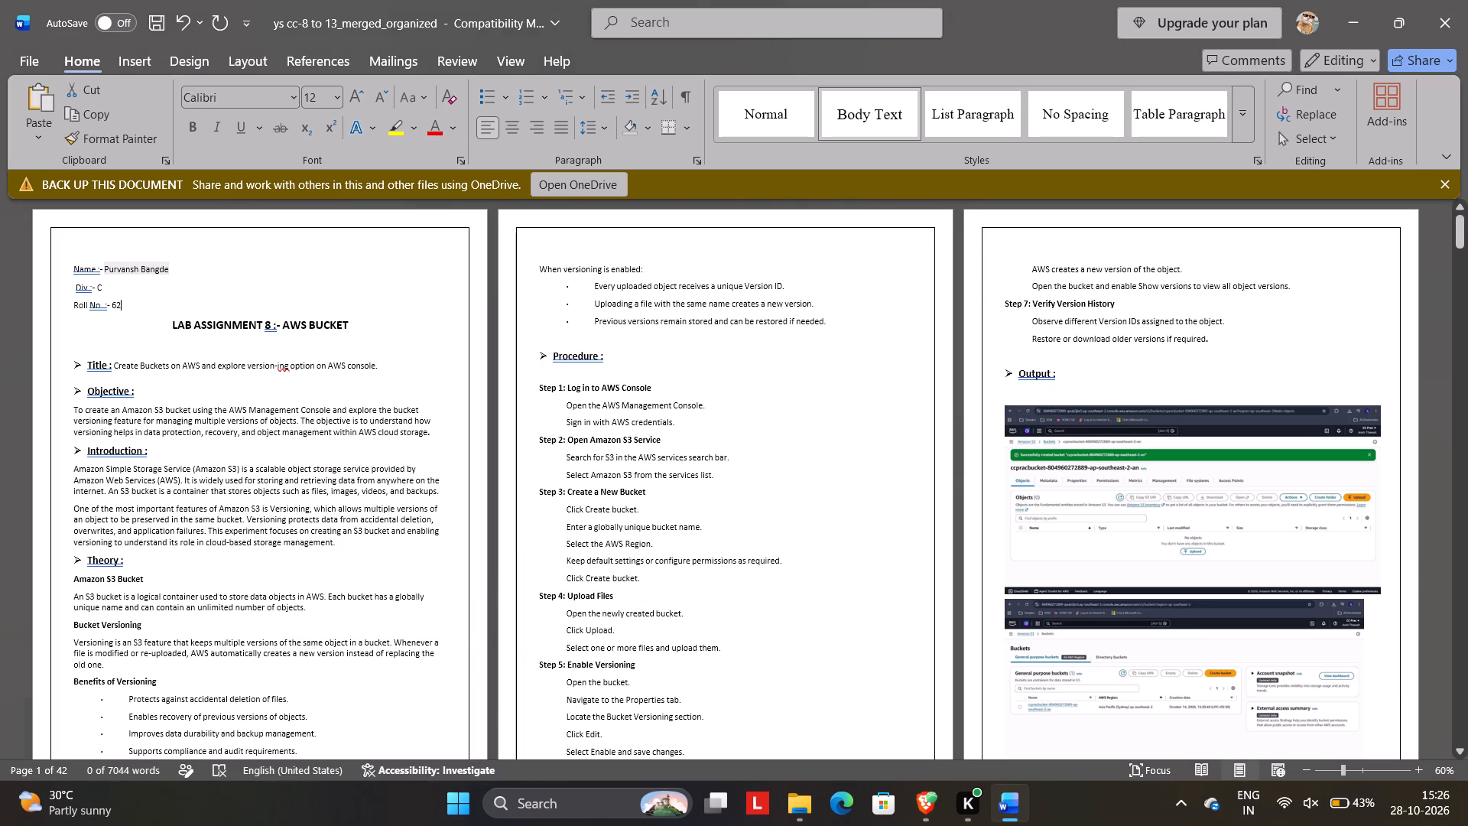
key("shift+Left")
key("shift+Left")
key("shift+Left")
key("shift+Left")
key("shift+Left")
key("shift+Left")
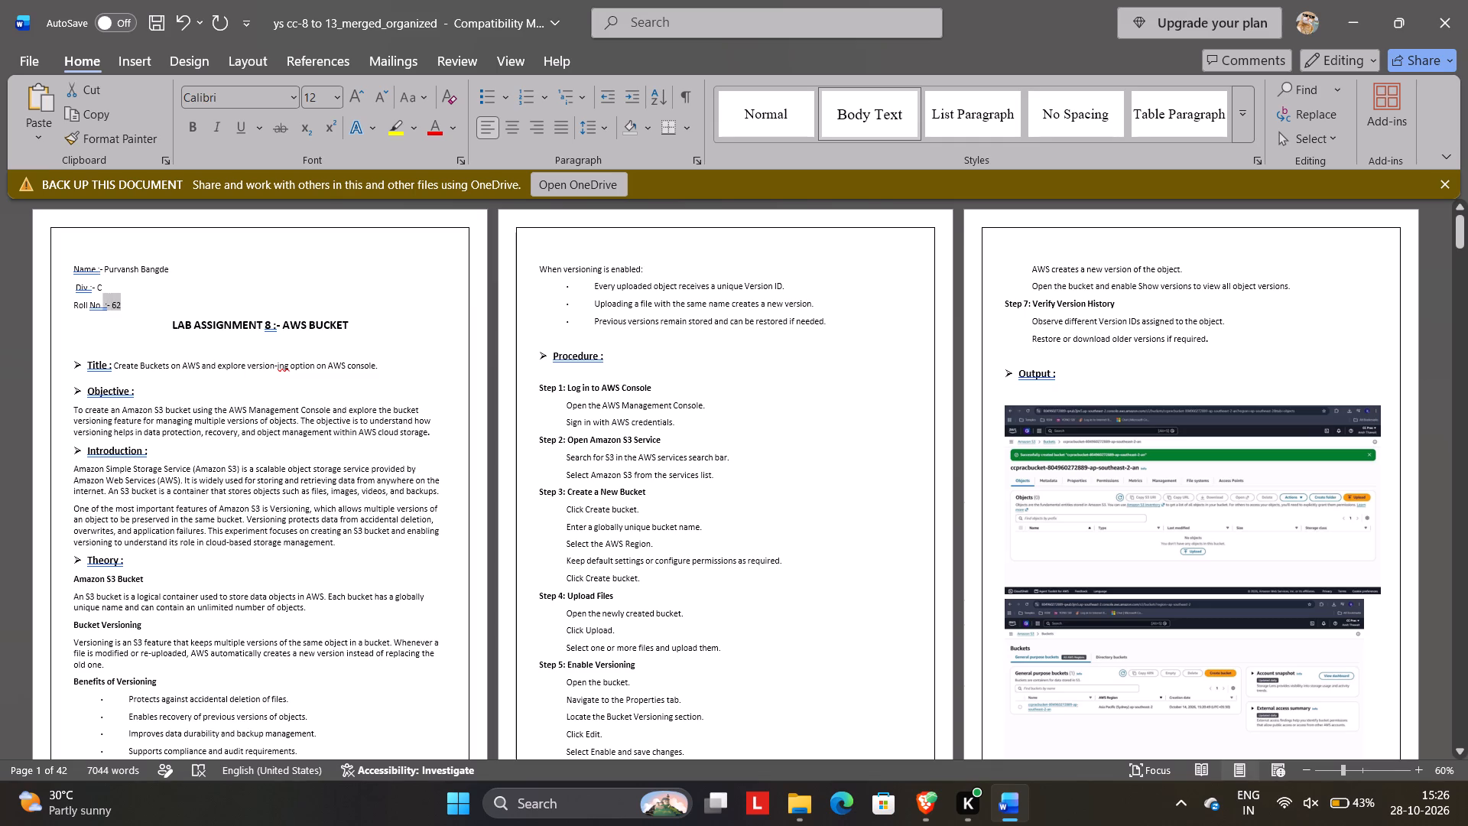
key("shift+Left")
key("shift+Left")
key("shift+Left")
key("shift+Left")
key("shift+Left")
key("shift+Left")
key("shift+Left")
key("shift+Left")
key("ctrl+c")
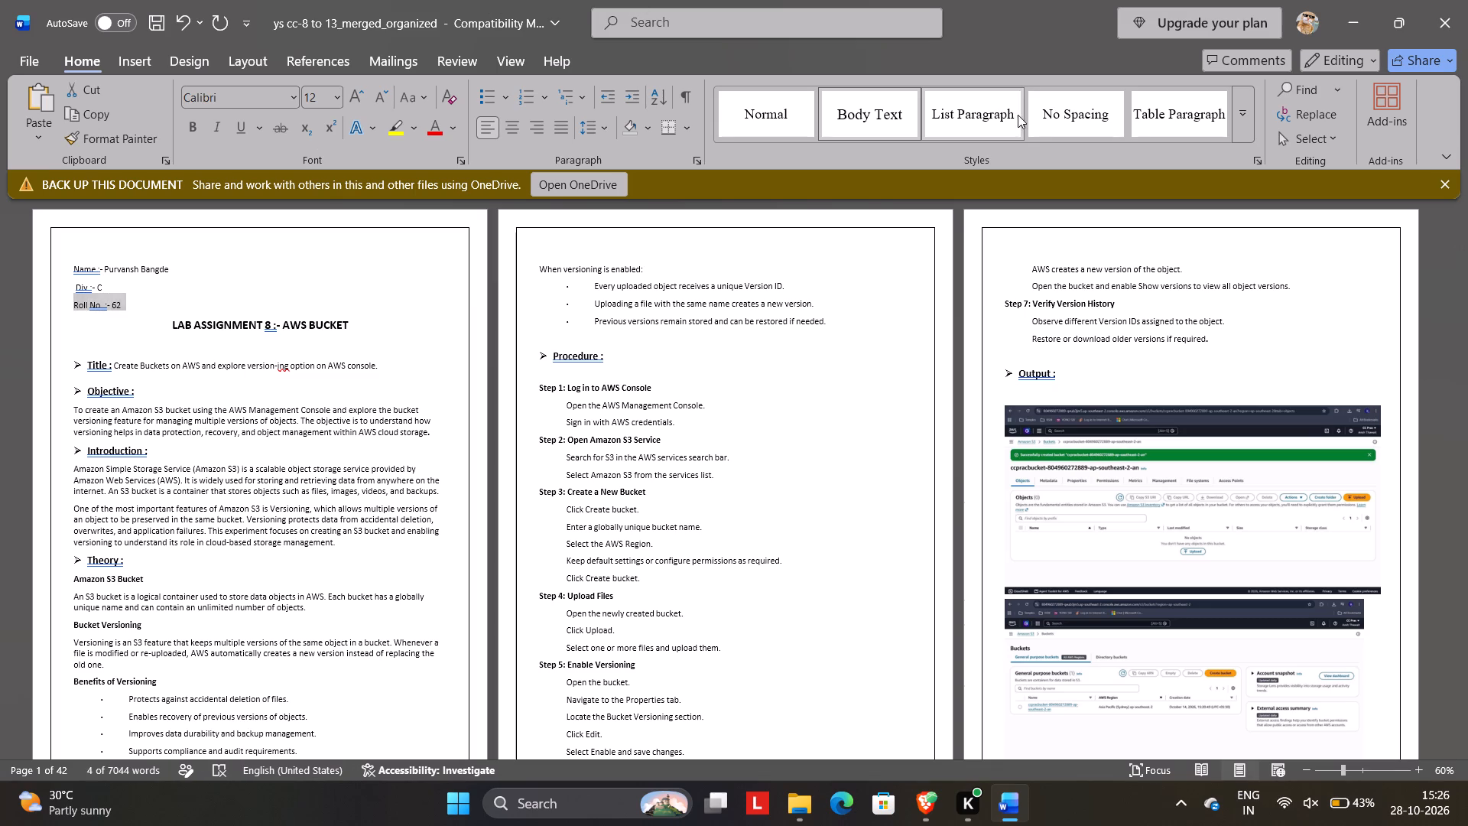
left_click(1302, 114)
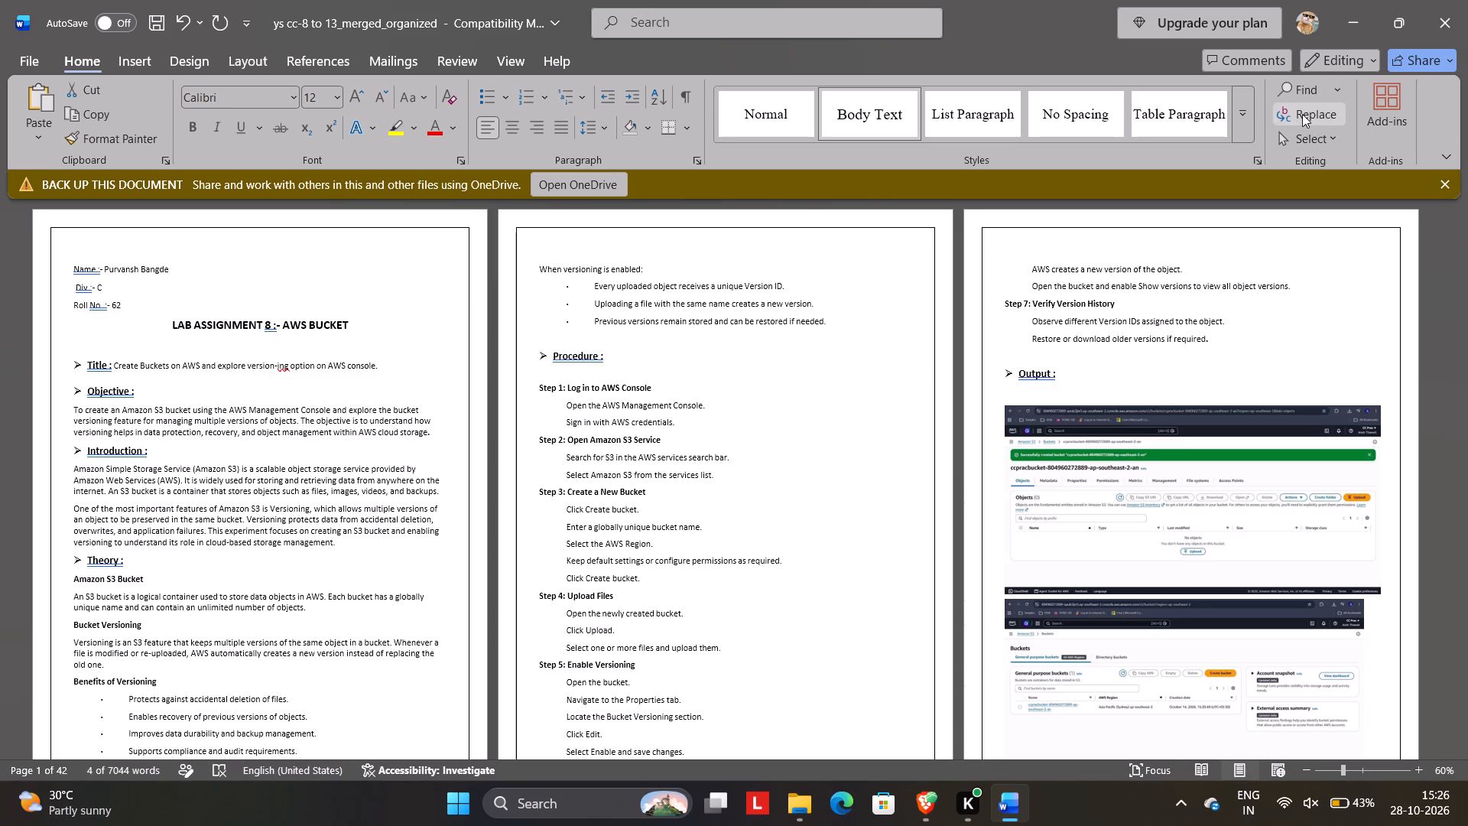
key("ctrl+v")
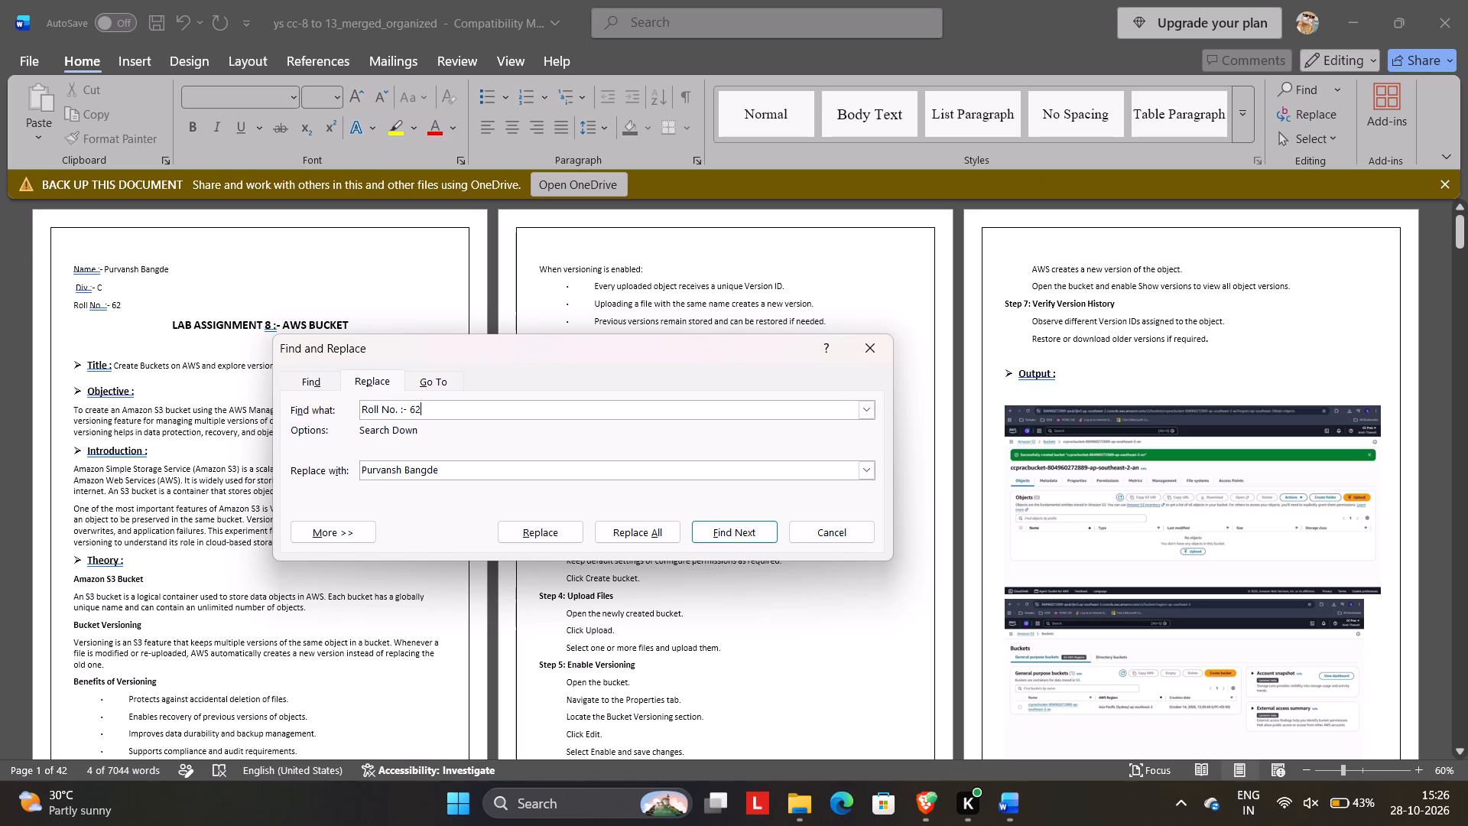
key("shift+Left")
key("shift+Left")
key("shift+Left")
key("shift+Left")
key("shift+Left")
key("shift+Left")
key("shift+Left")
key("shift+Left")
key("shift+Left")
key("shift+Left")
key("shift+Left")
key("shift+Left")
key("shift+Left")
key("shift+Left")
key("shift+Left")
key("shift+Left")
key("shift+Left")
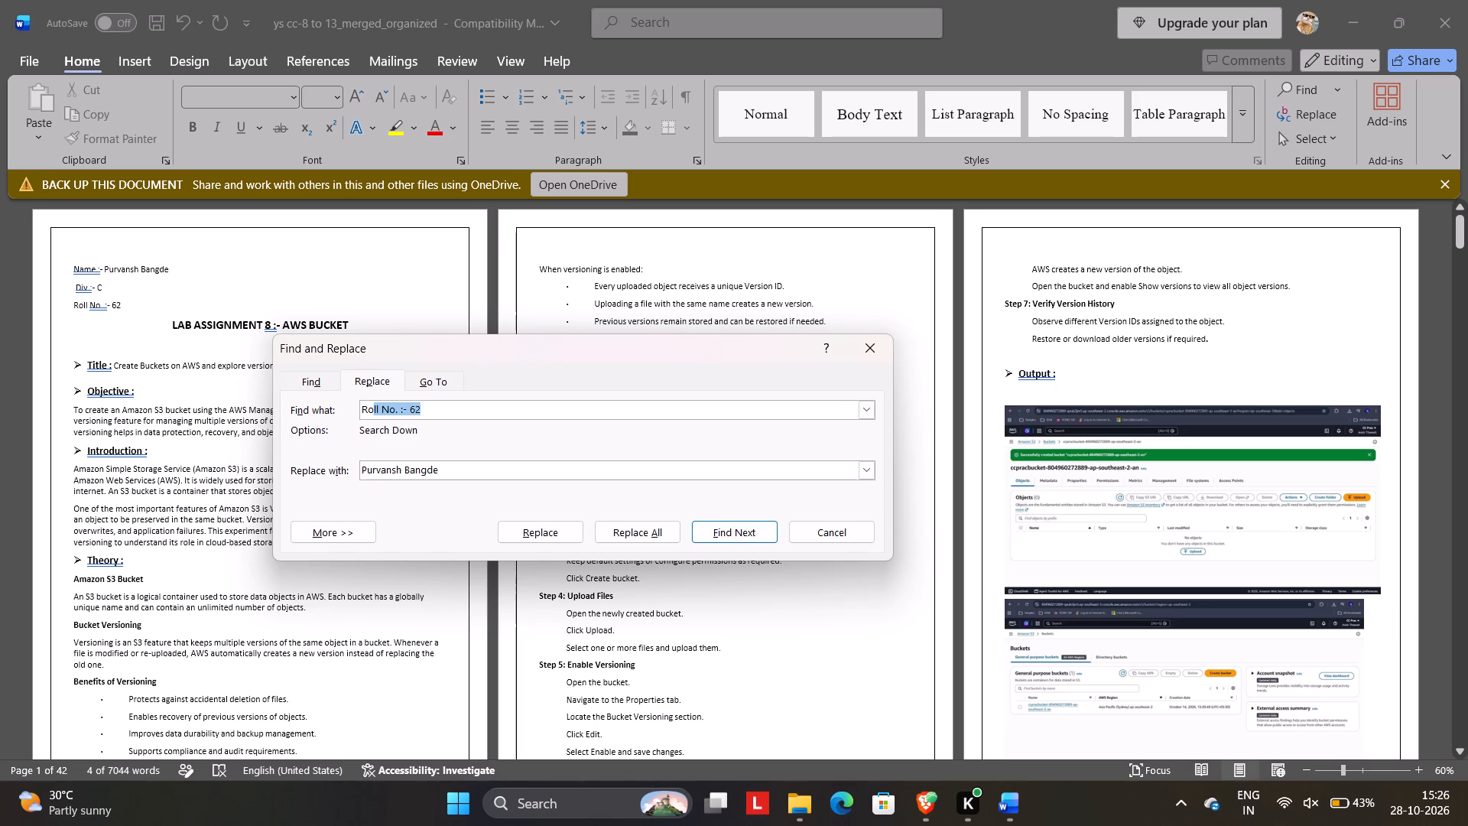
key("ctrl+c")
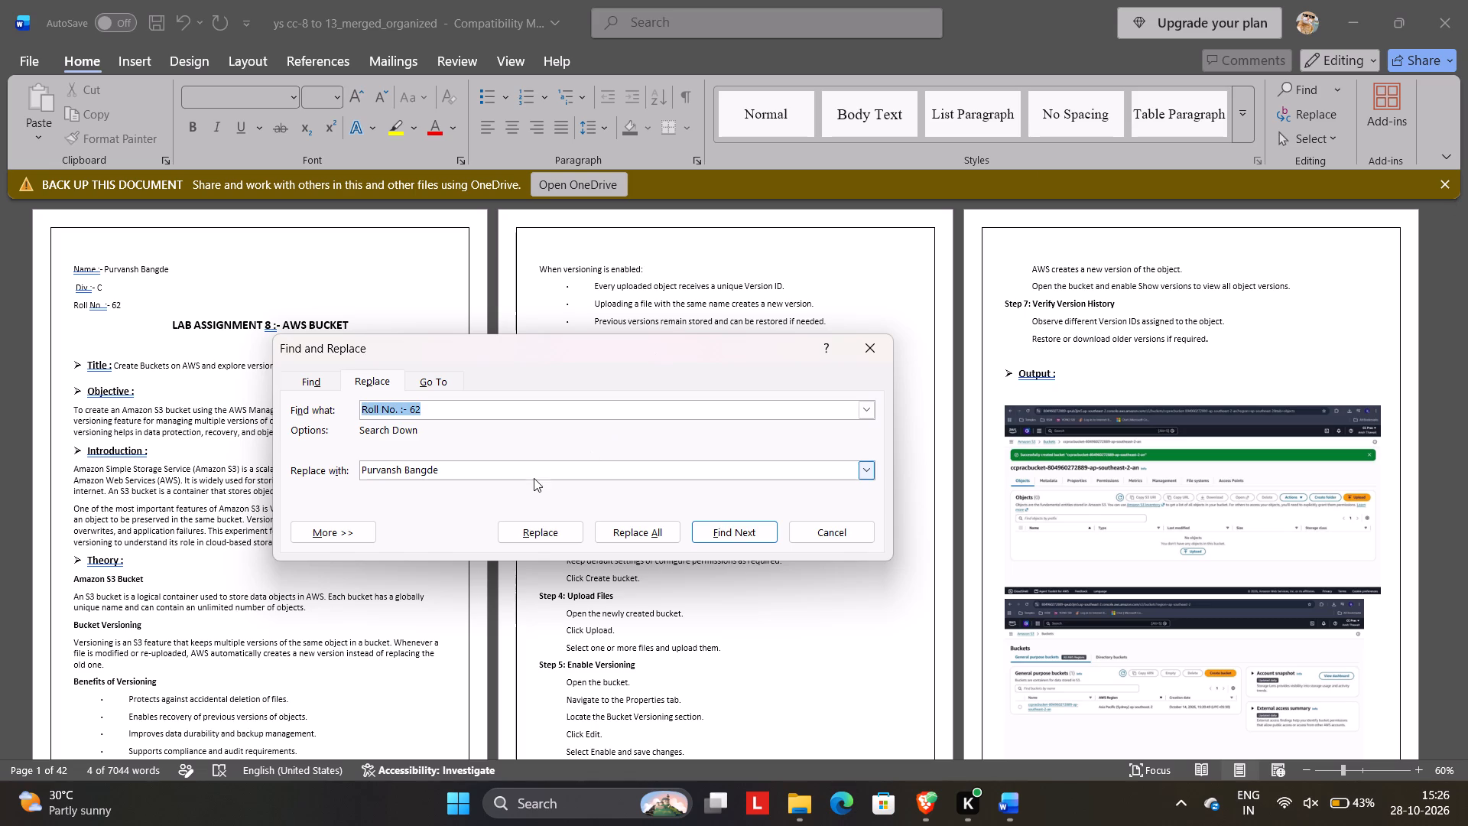
left_click(541, 465)
key("ctrl+a")
key("ctrl+a")
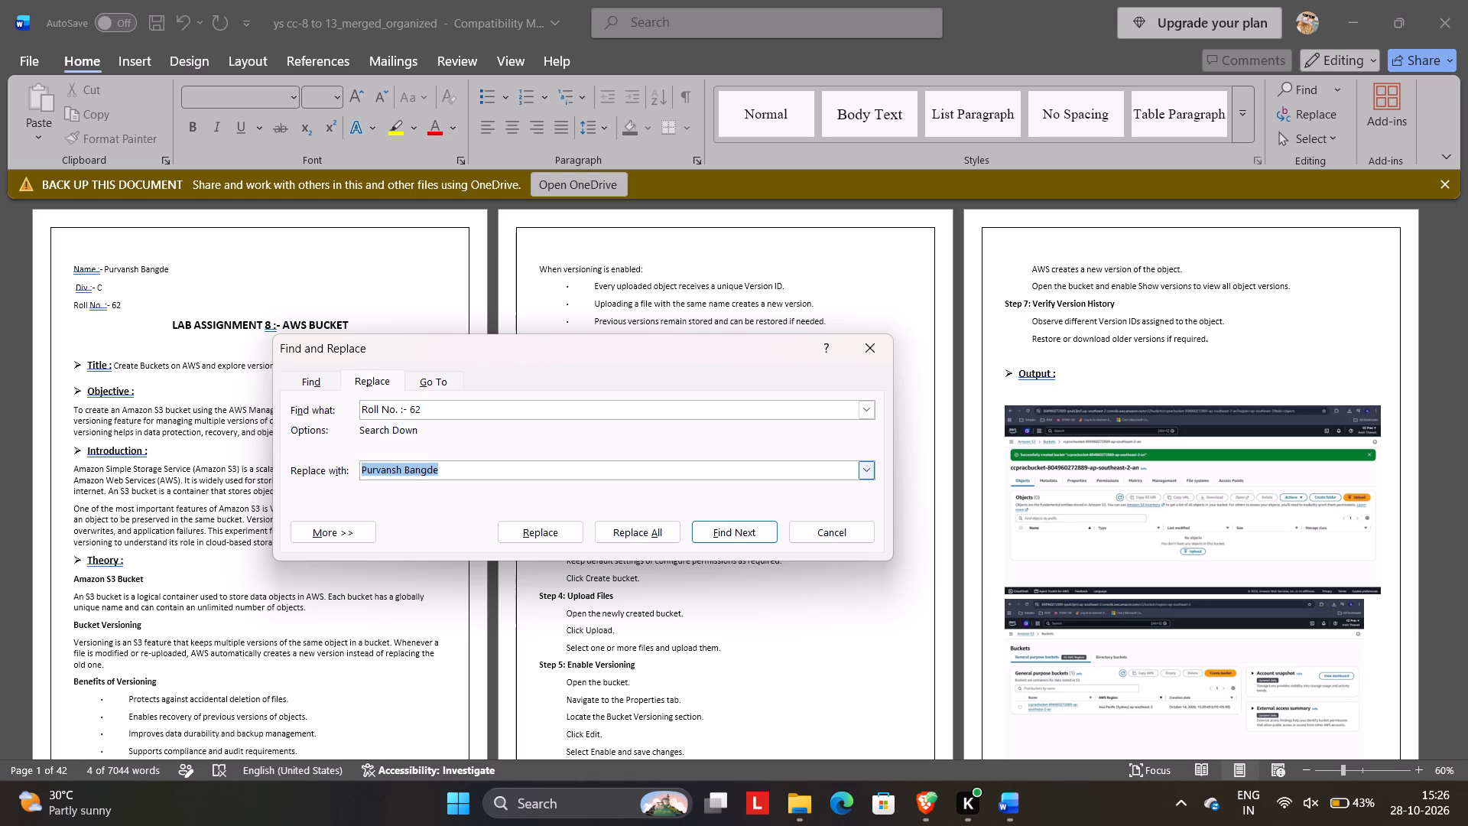
key("ctrl+v")
key("BackSpace")
key("BackSpace")
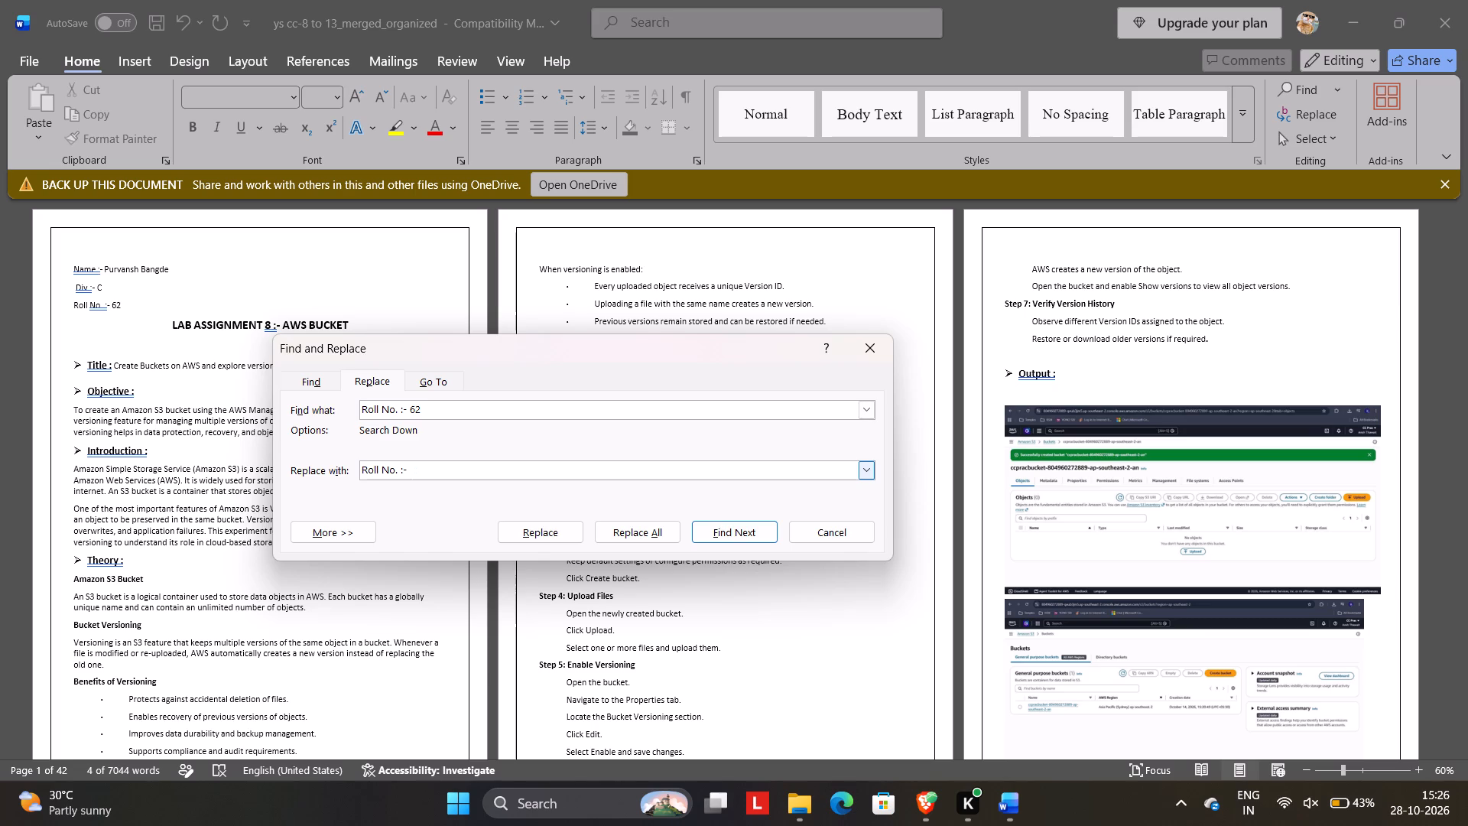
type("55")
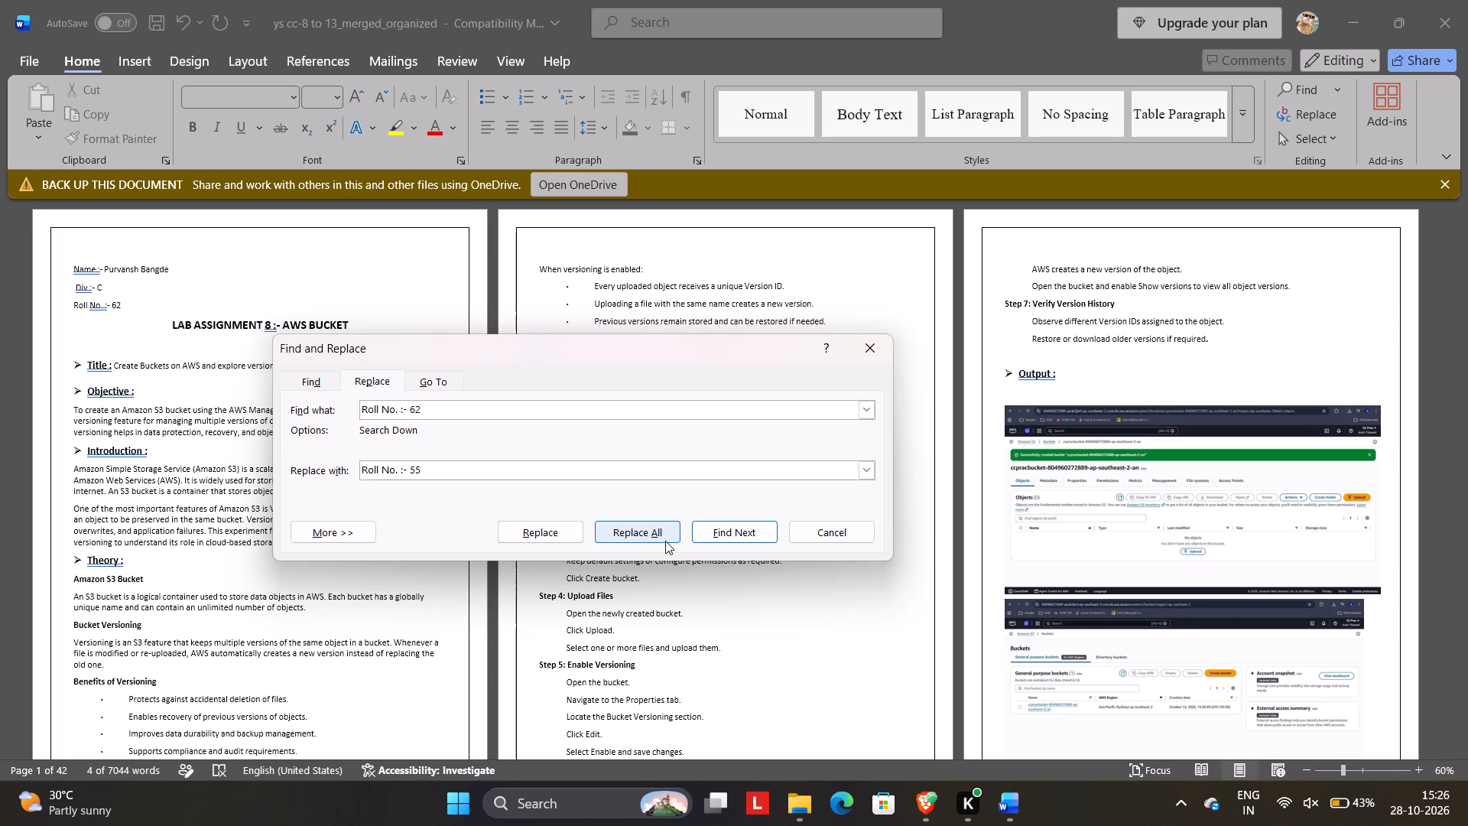
left_click(665, 541)
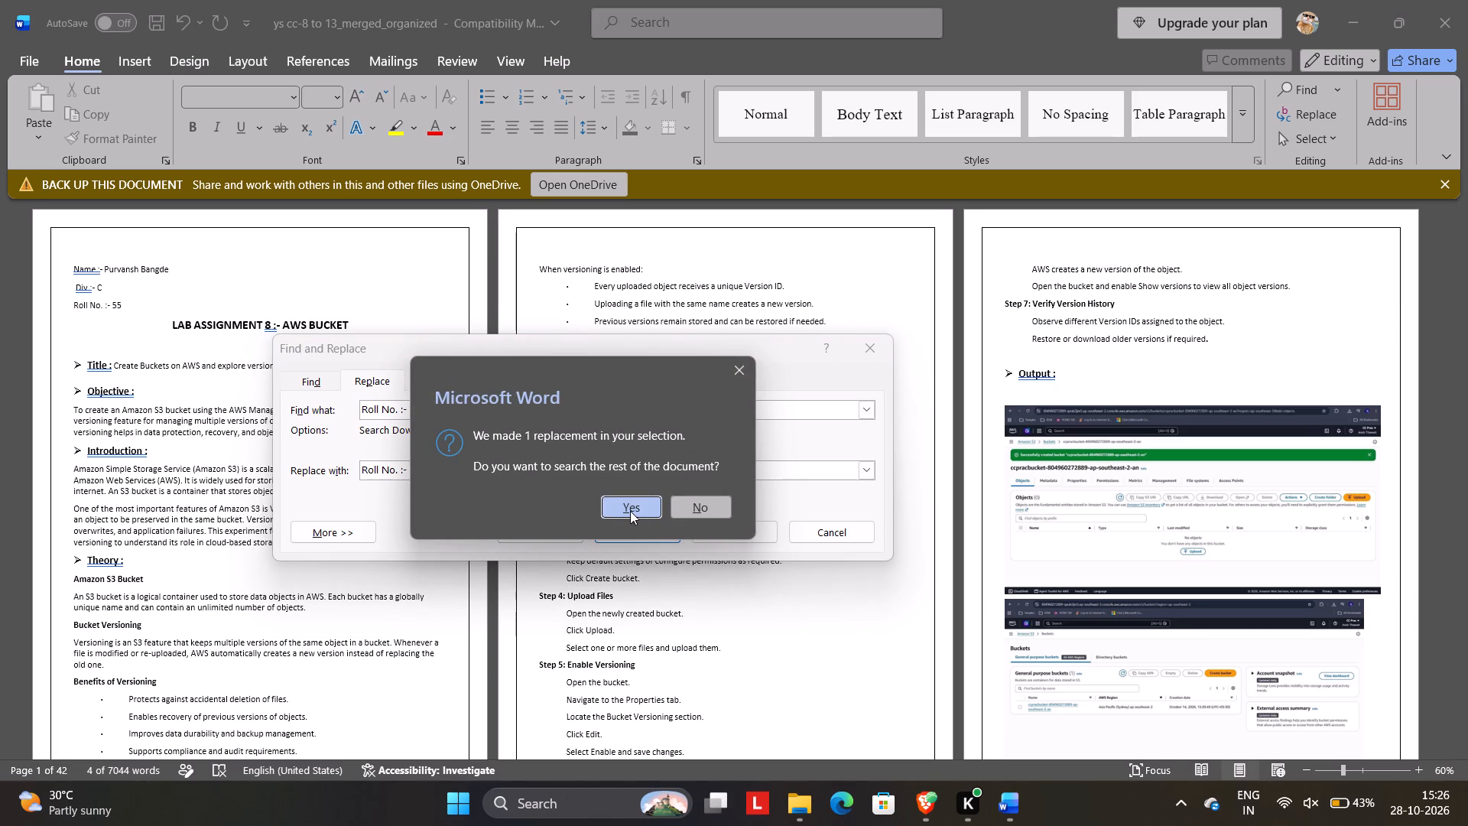
left_click(630, 511)
left_click(630, 511)
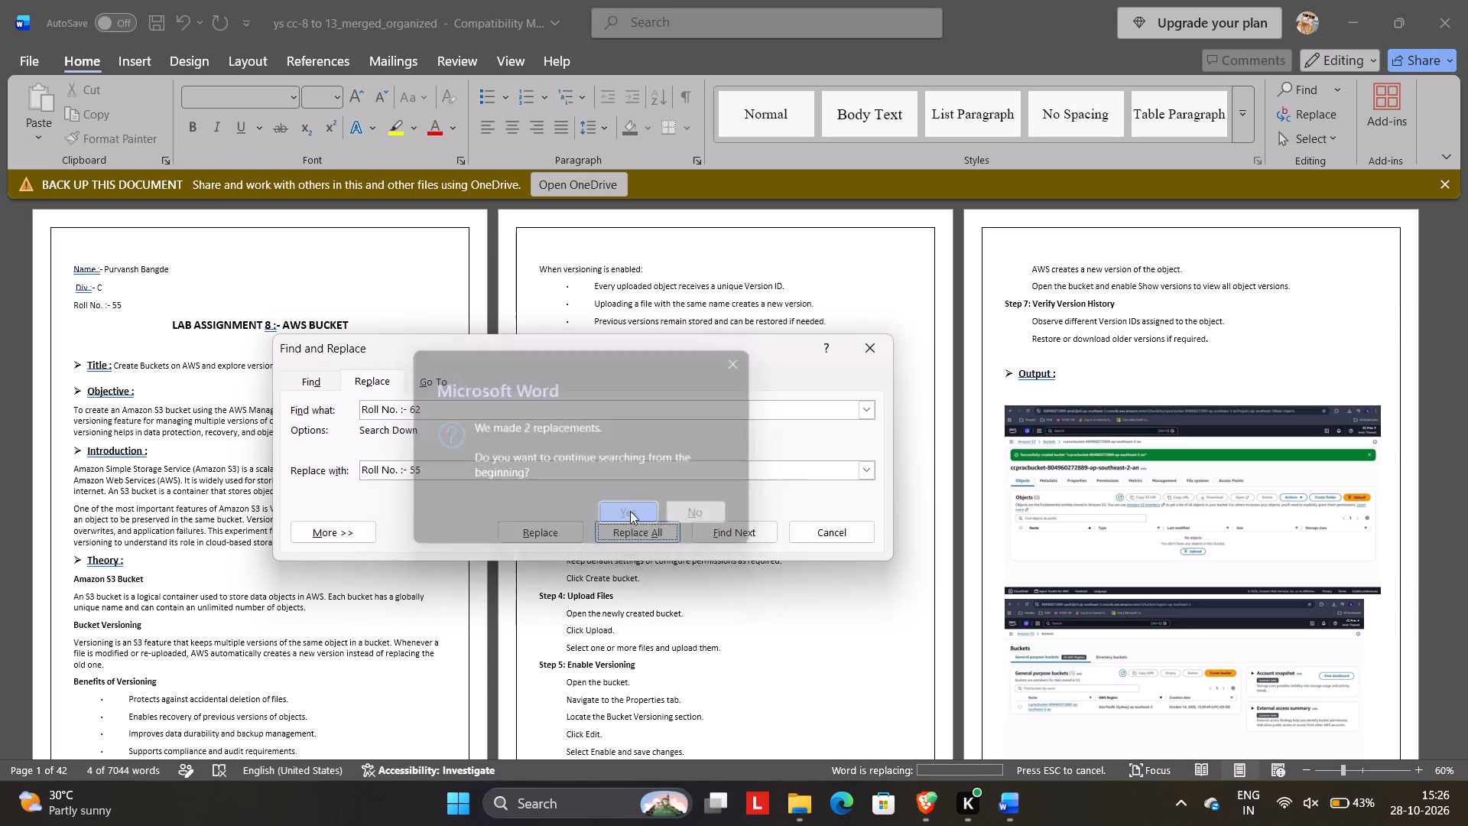
left_click(693, 503)
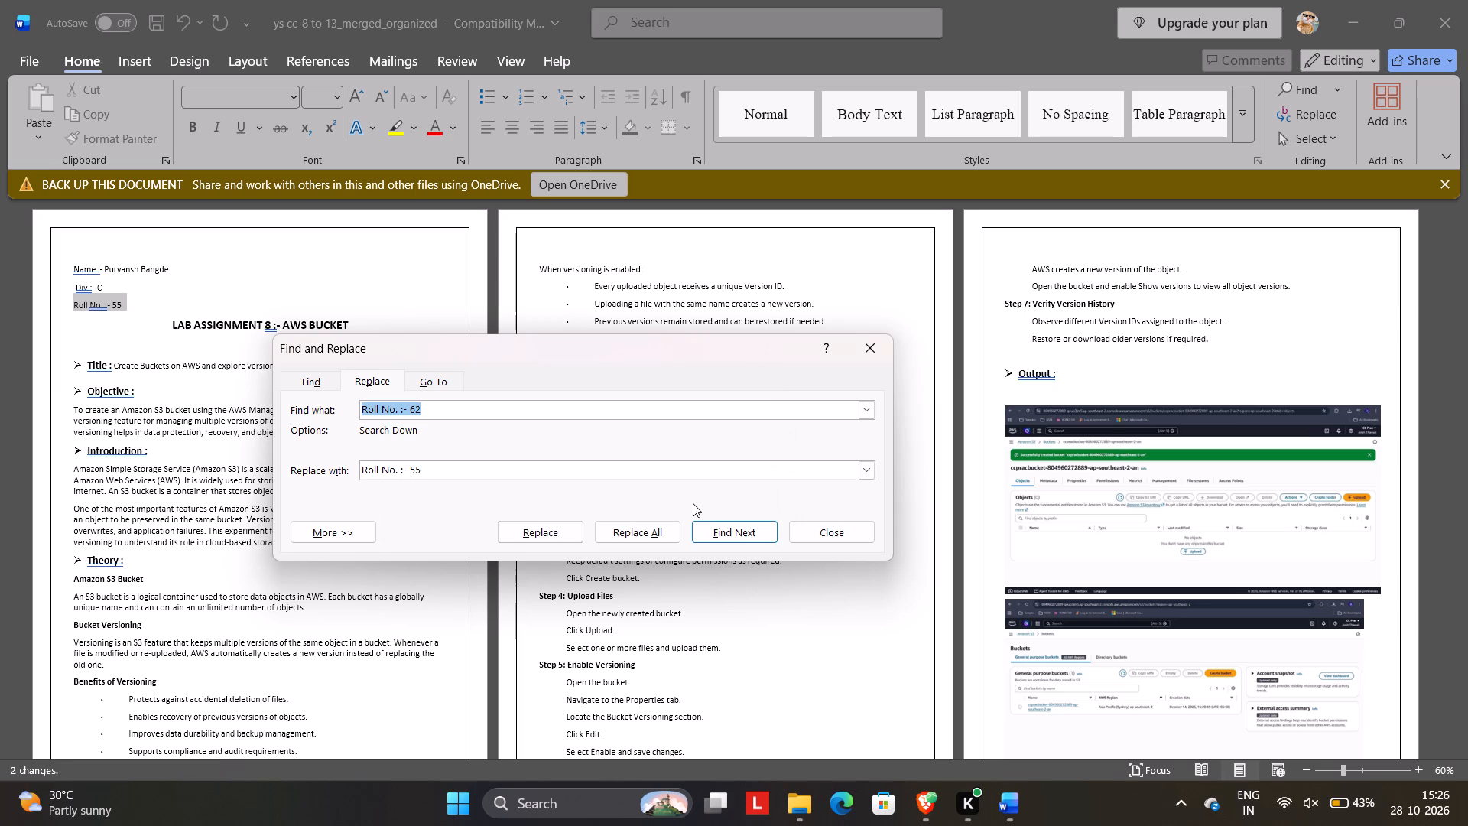
left_click(645, 529)
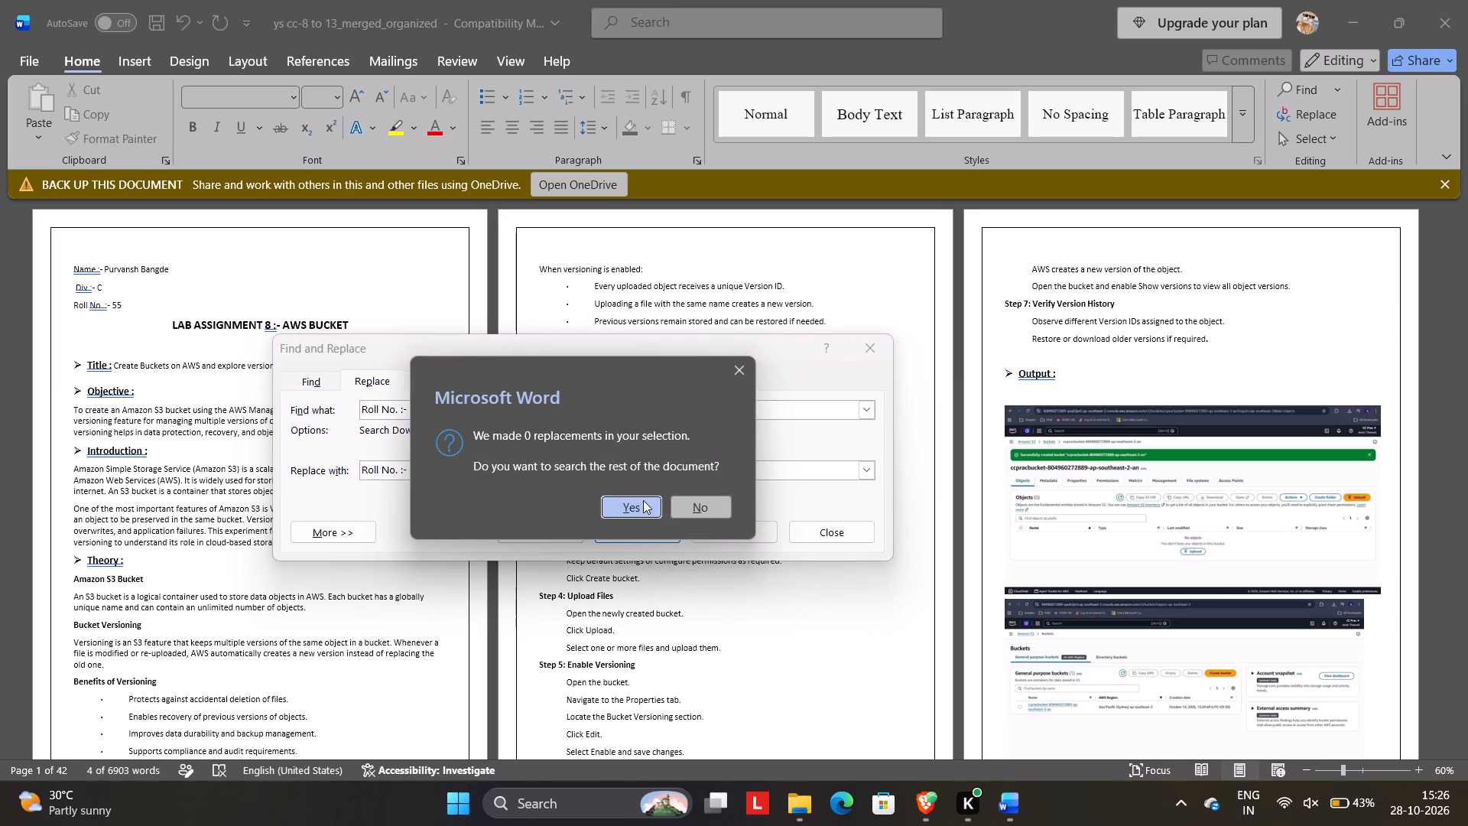
left_click(643, 500)
left_click(623, 524)
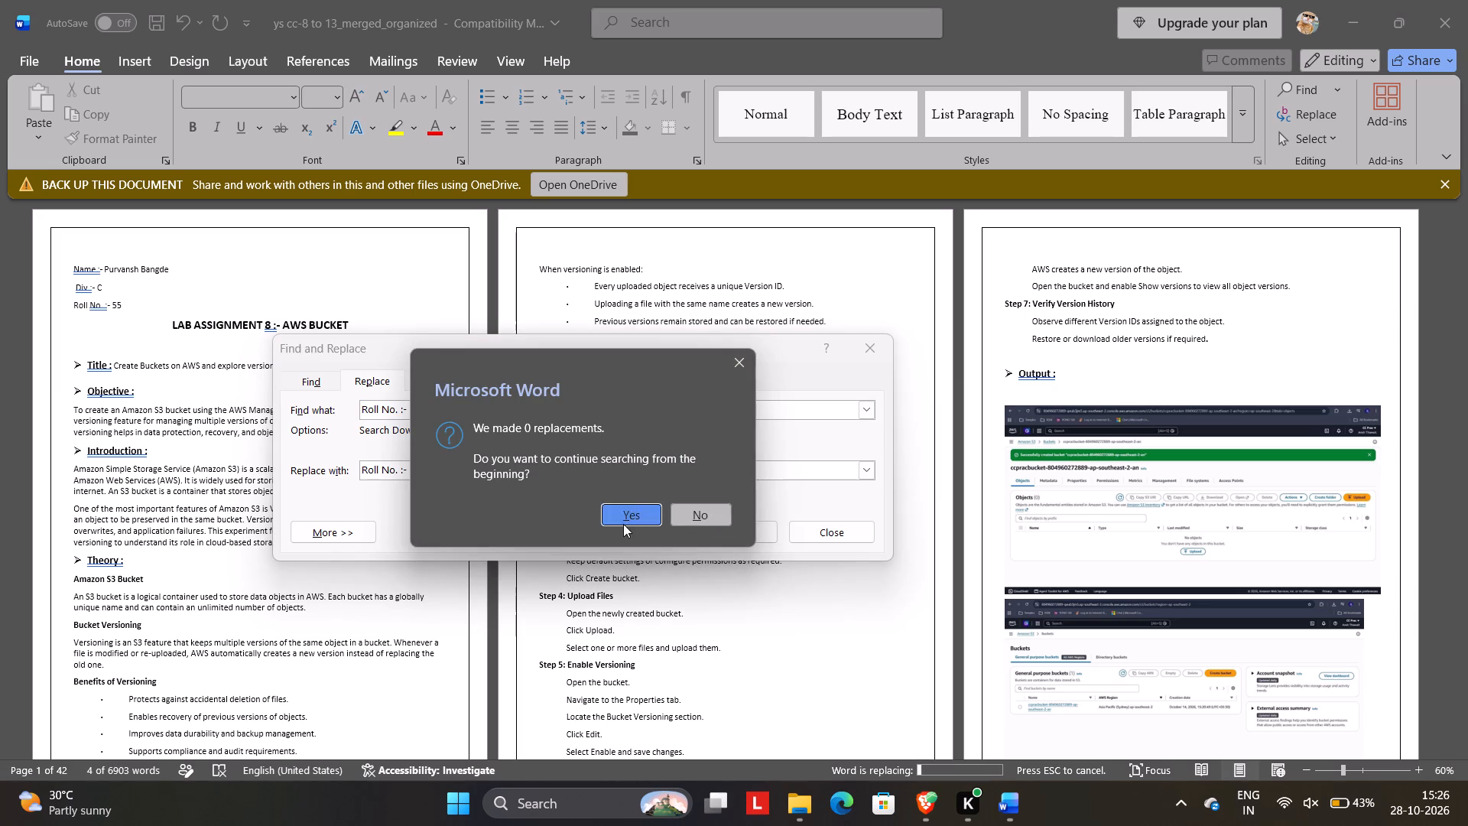
left_click(700, 499)
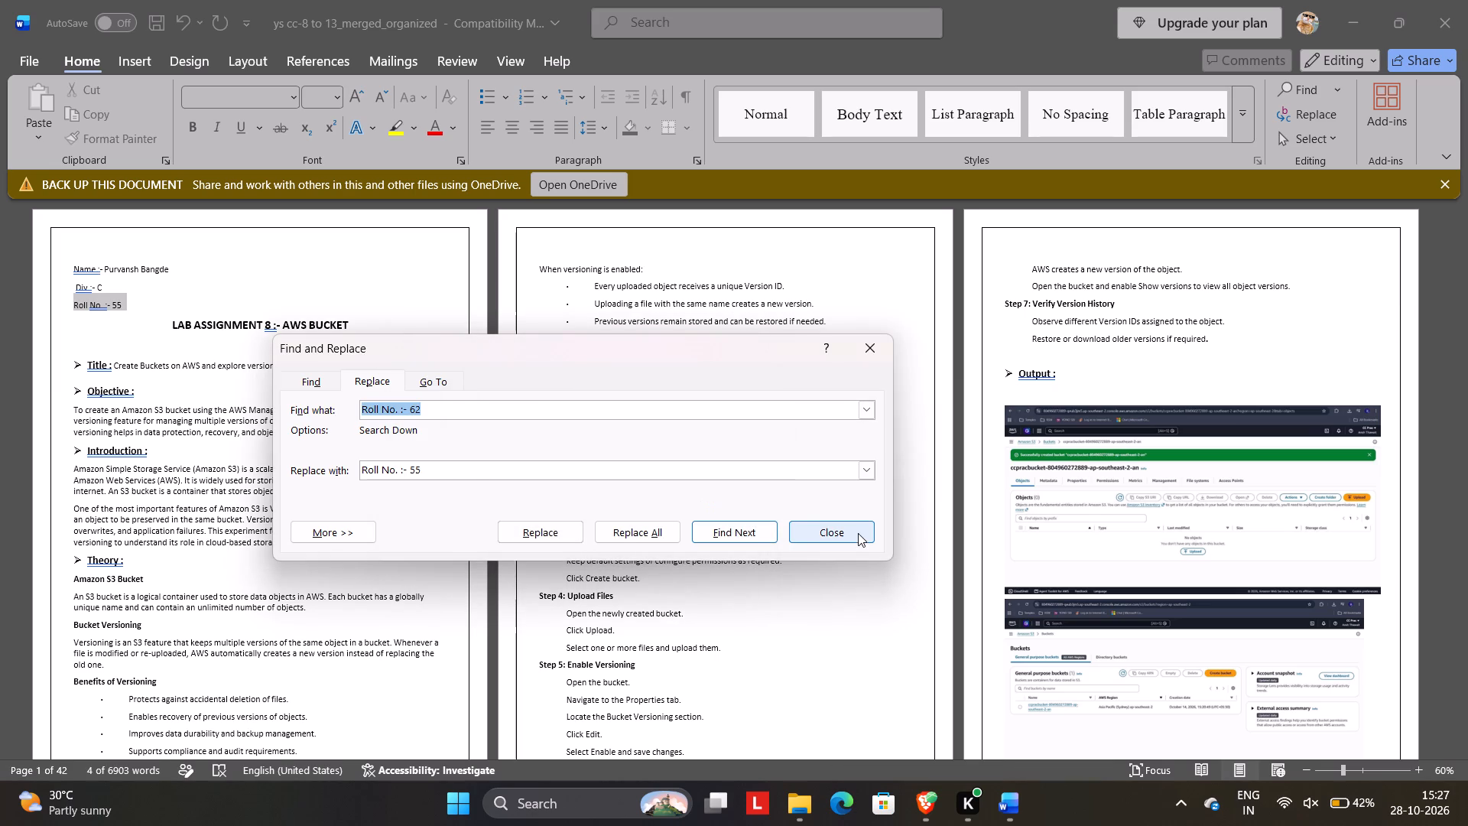
left_click(858, 533)
Review the name and roll number lines in the header blocks of Lab Assignments 8, 9 and 10.
scroll(720, 544, "down", 6)
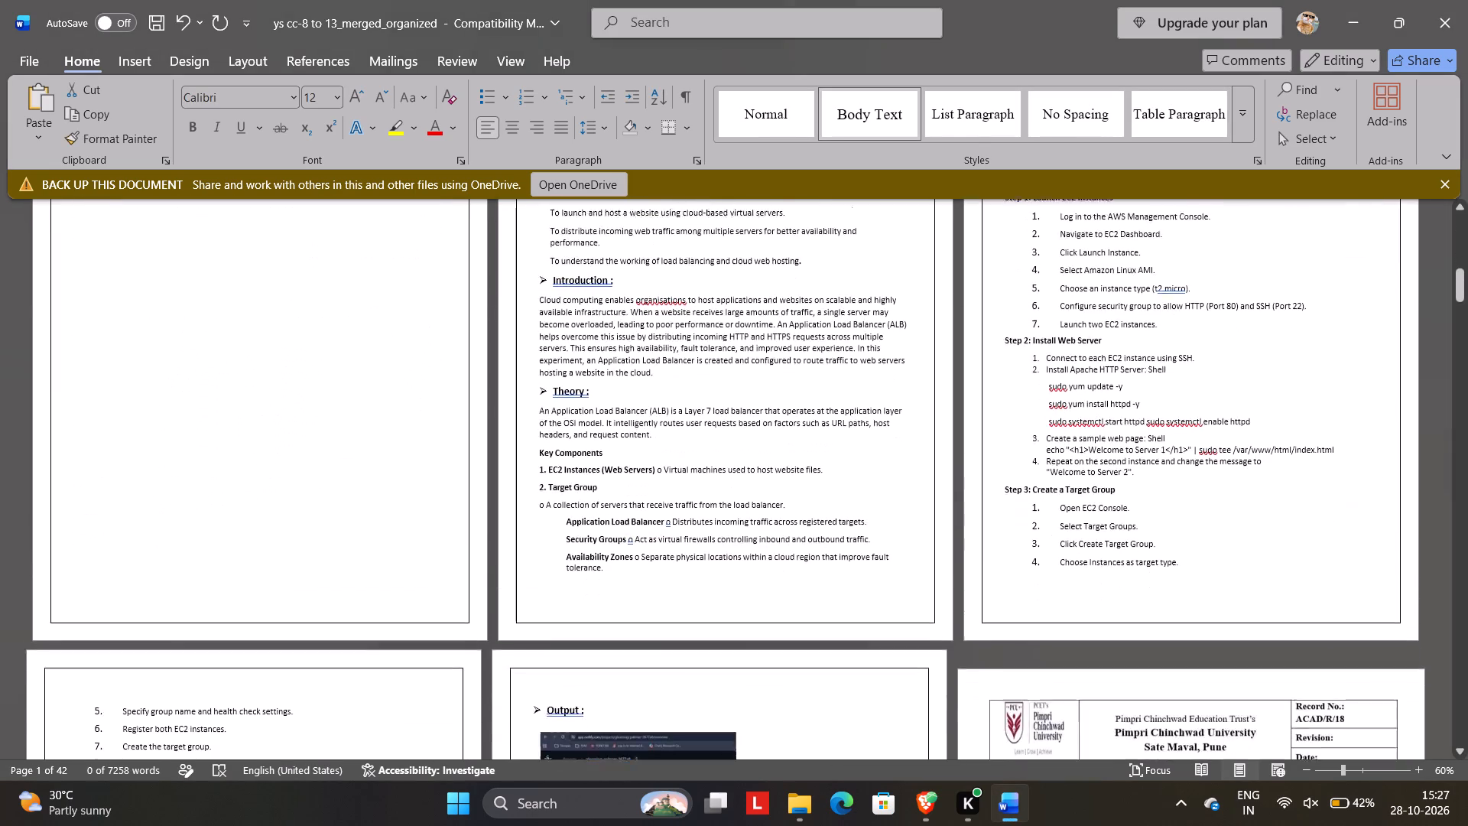
scroll(720, 544, "up", 2)
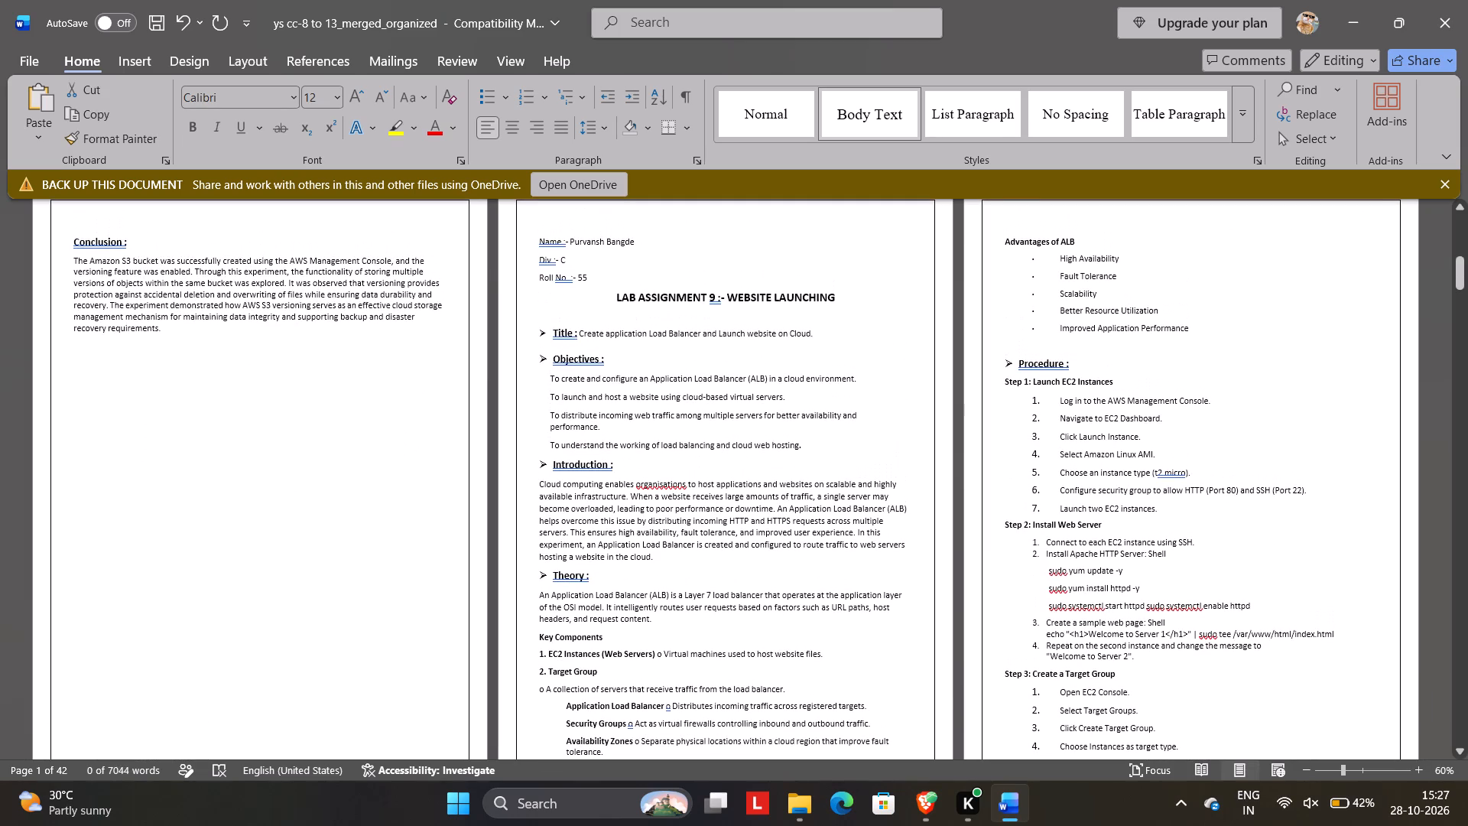
scroll(720, 544, "up", 2)
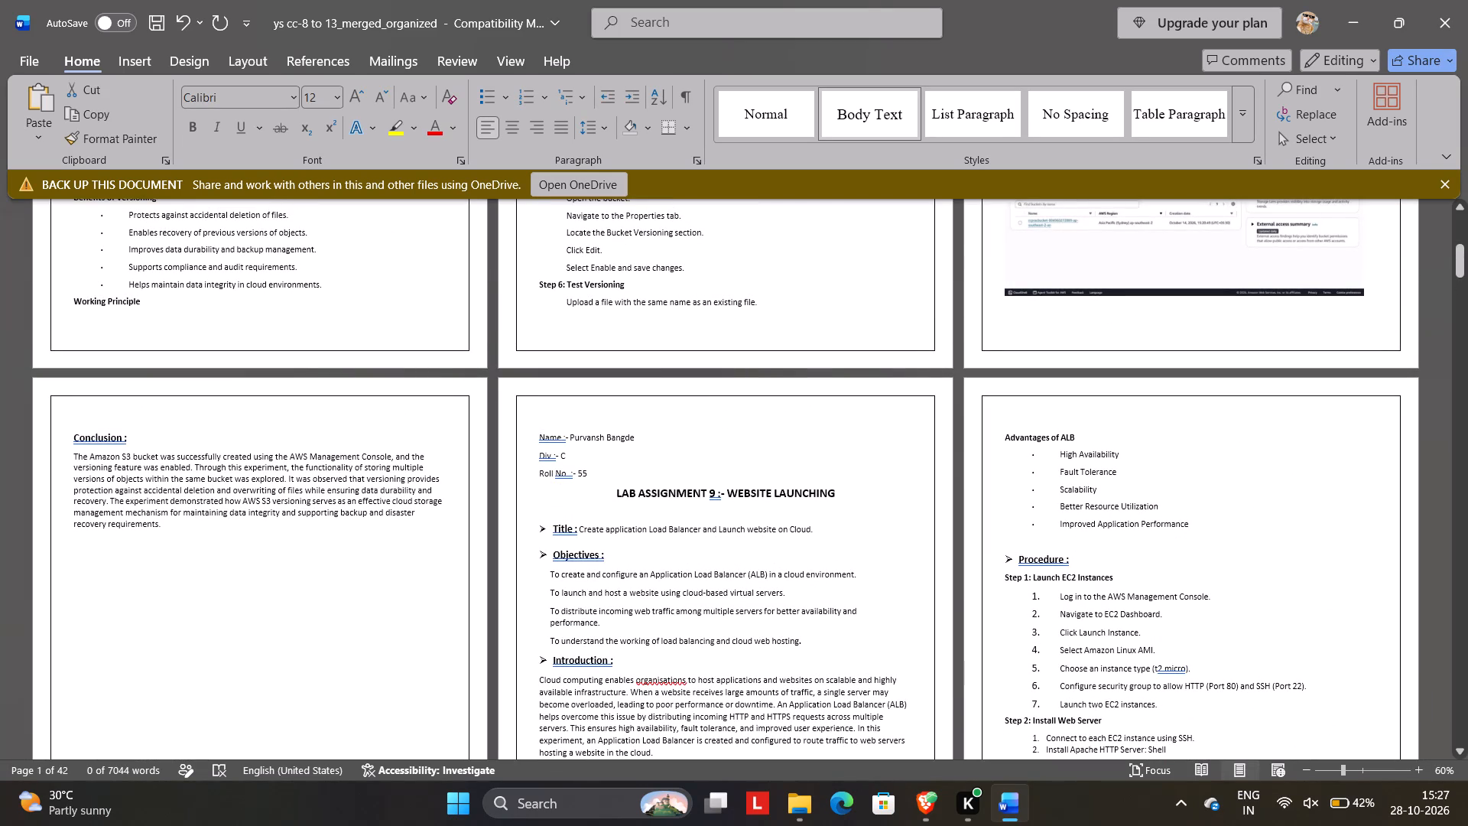
scroll(719, 553, "up", 5)
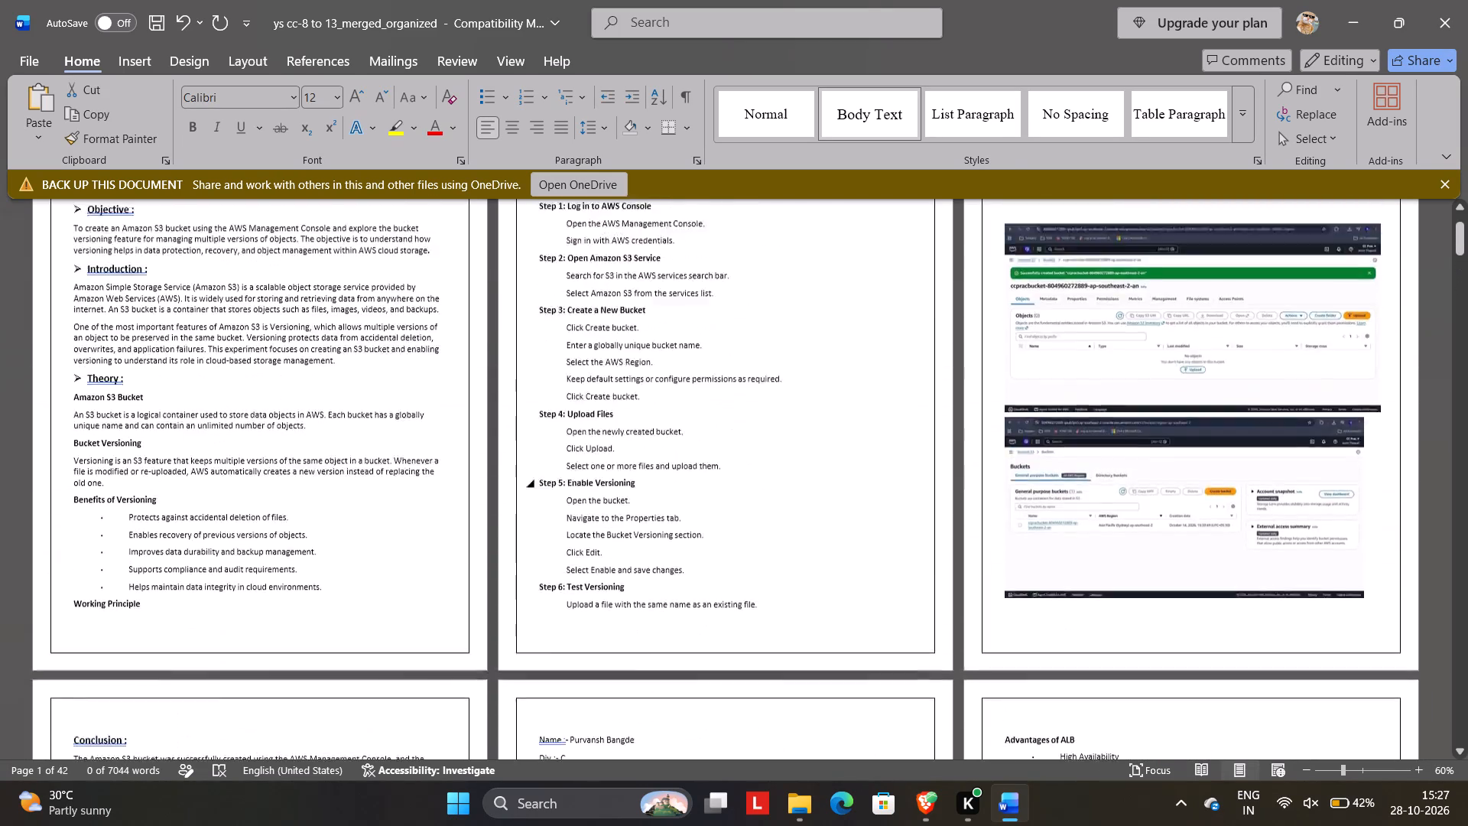
scroll(719, 553, "up", 2)
scroll(719, 553, "down", 2)
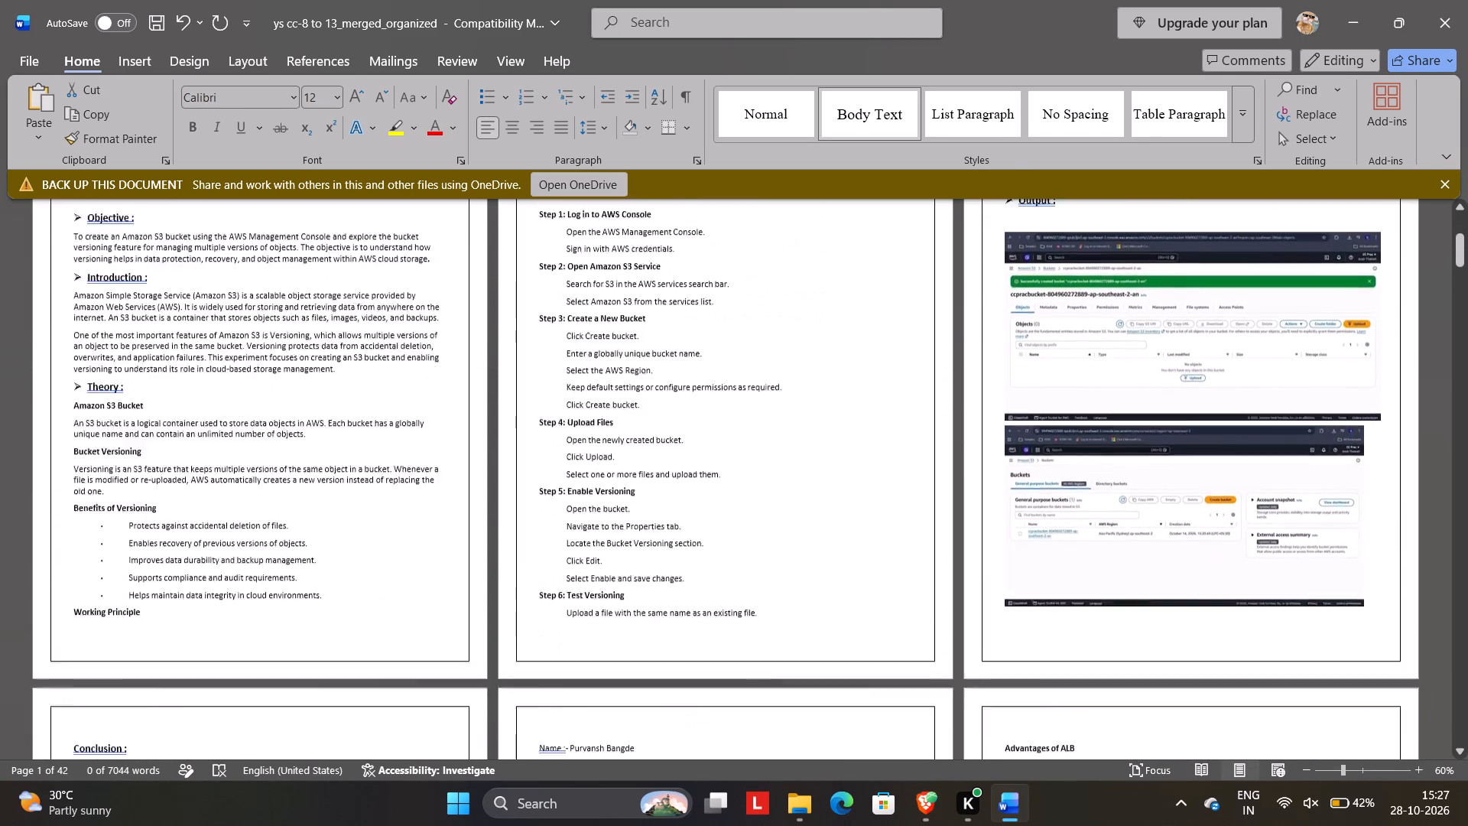
scroll(719, 553, "down", 10)
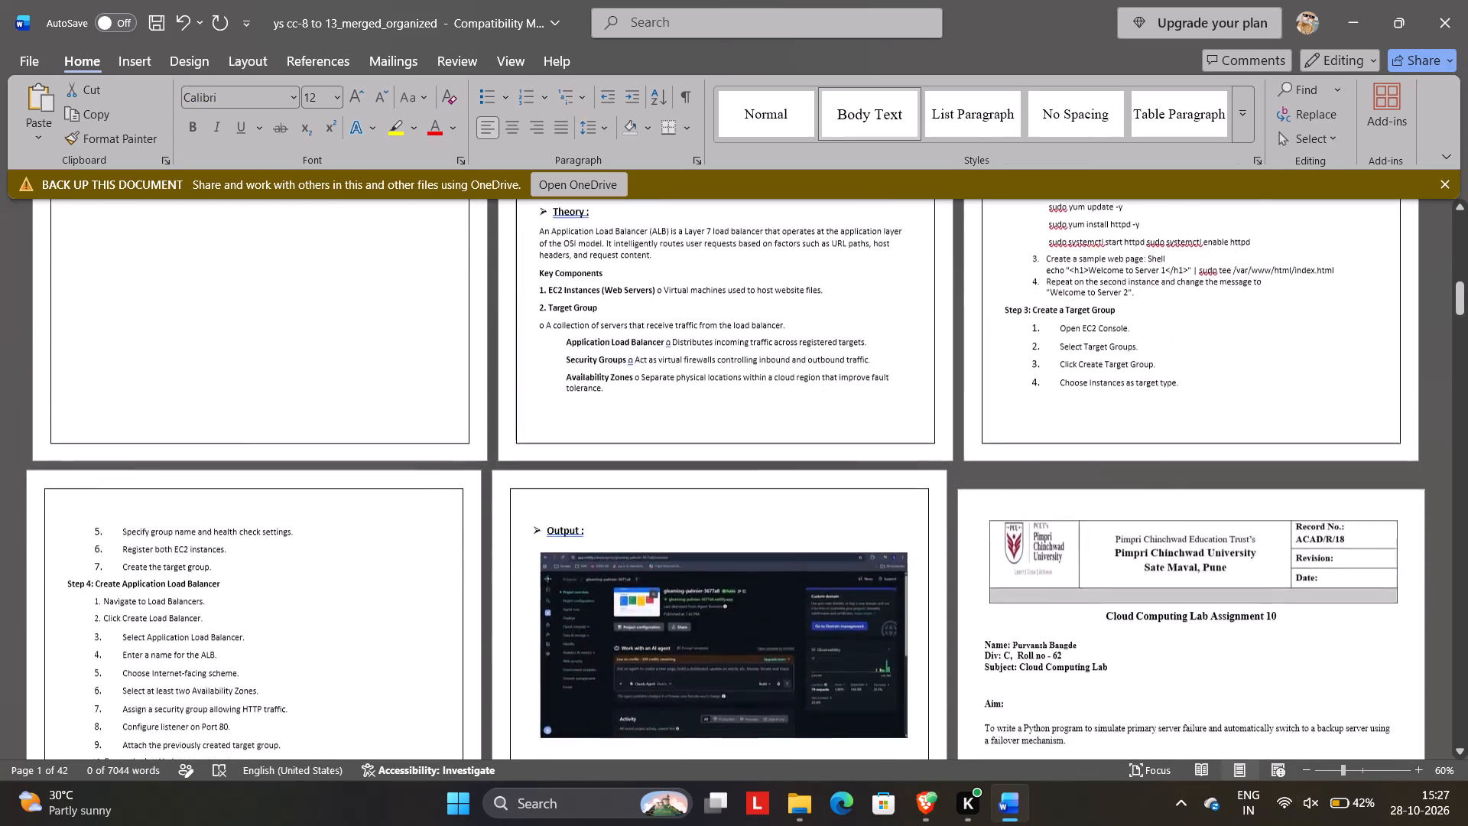
scroll(719, 553, "down", 3)
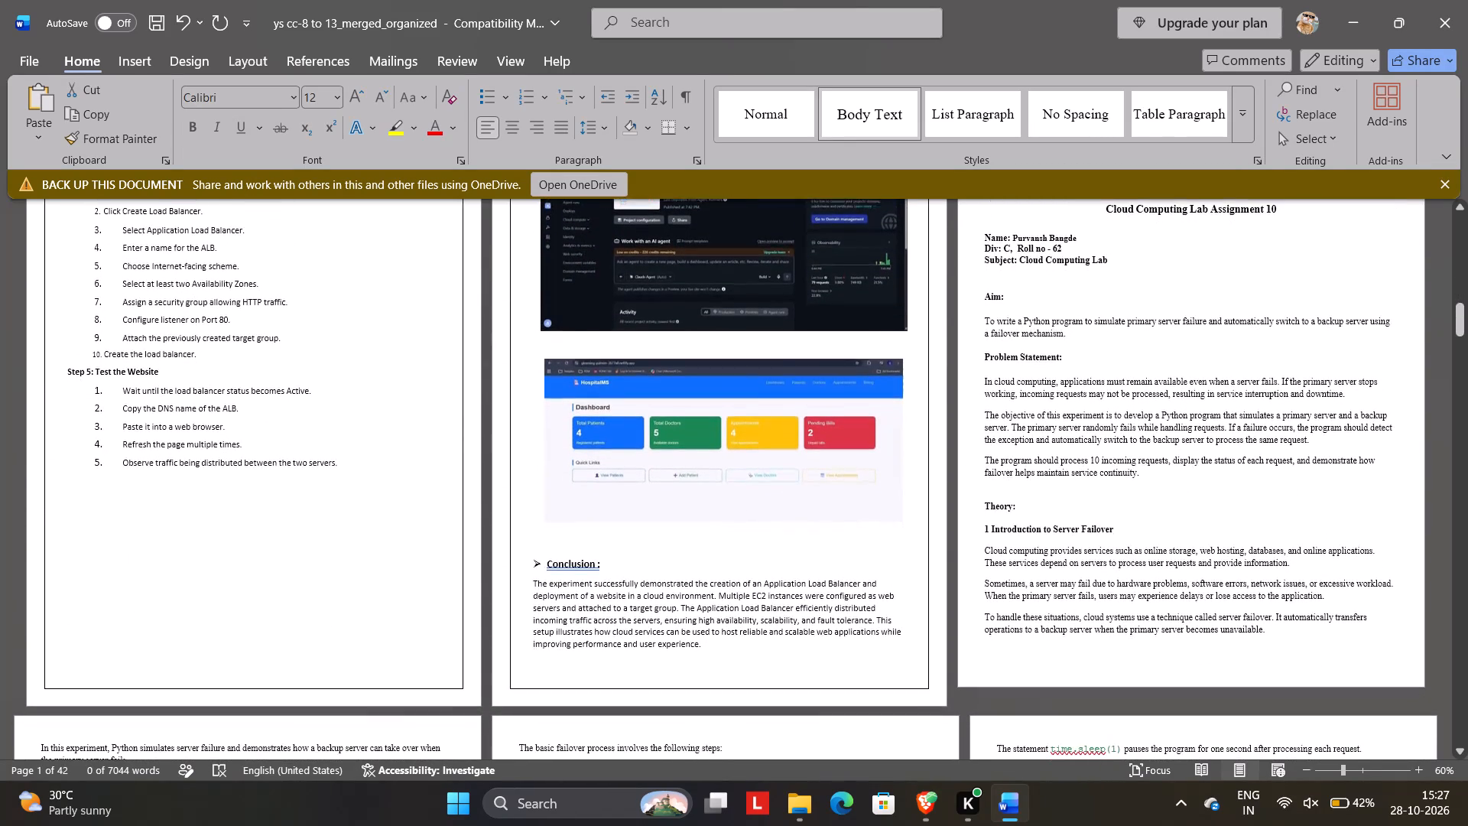
scroll(719, 553, "down", 1)
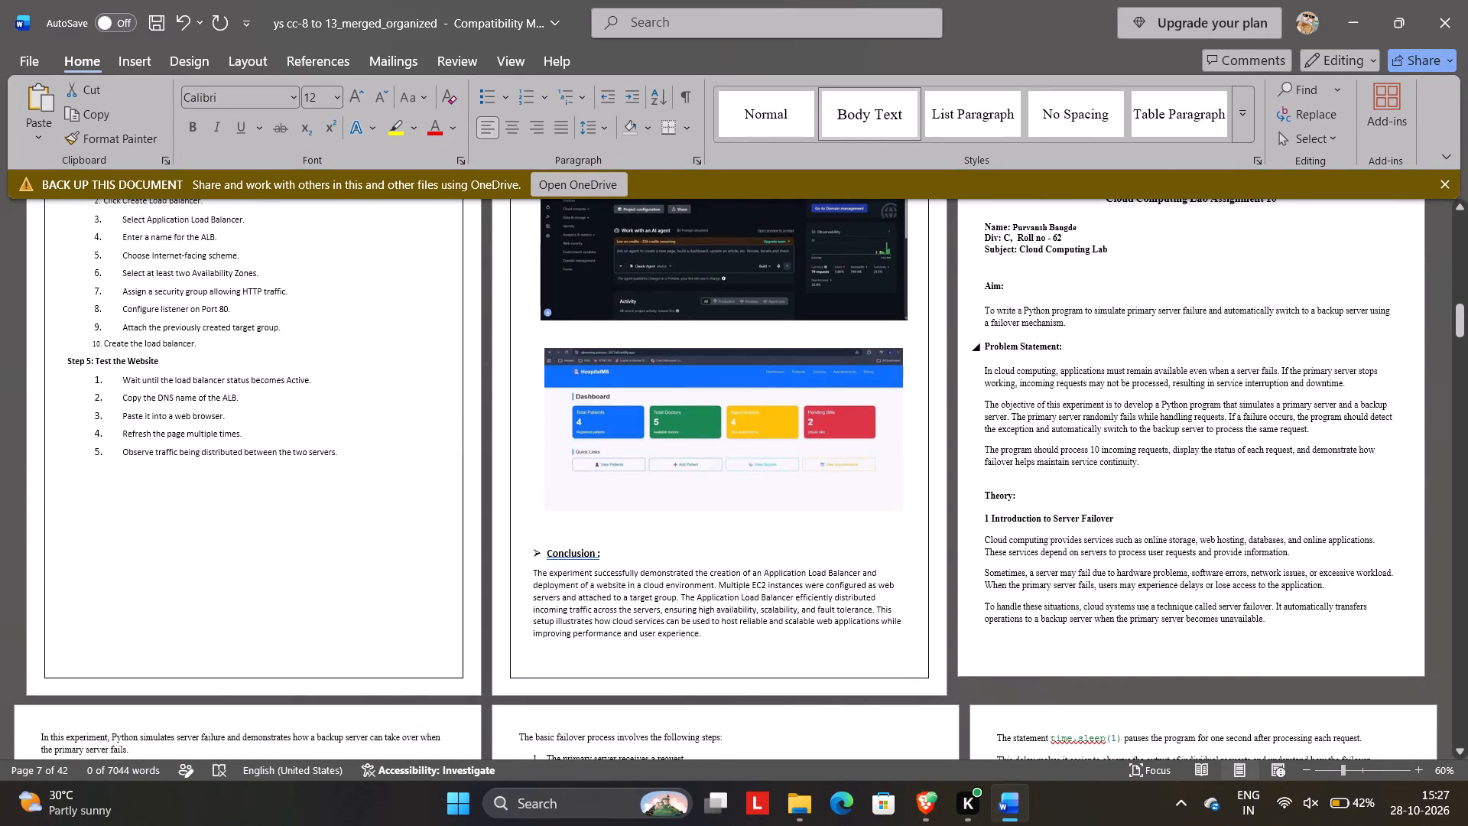
scroll(1136, 306, "up", 3, "ctrl")
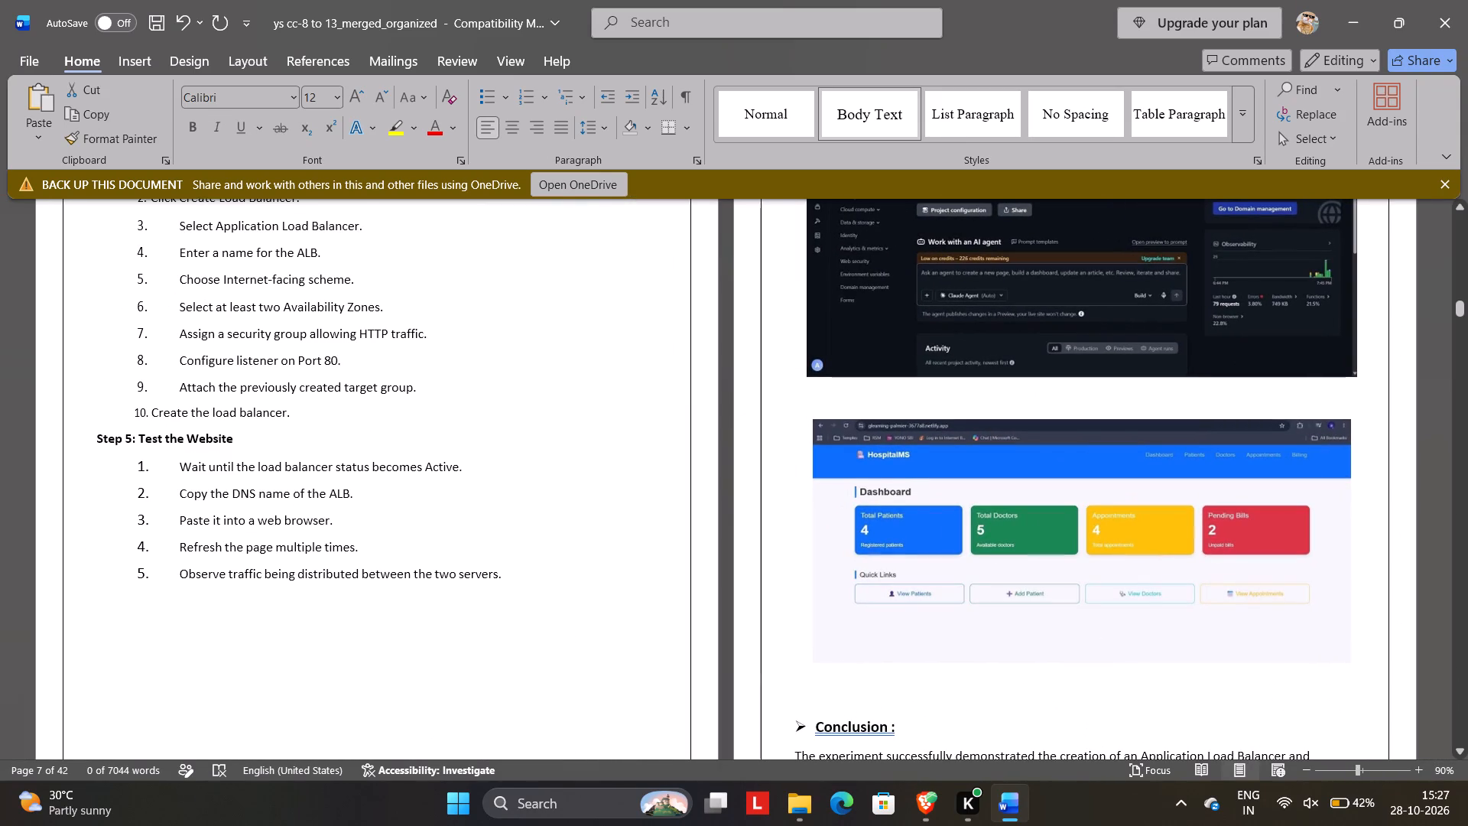
scroll(1136, 302, "down", 2, "ctrl")
scroll(1008, 400, "down", 1)
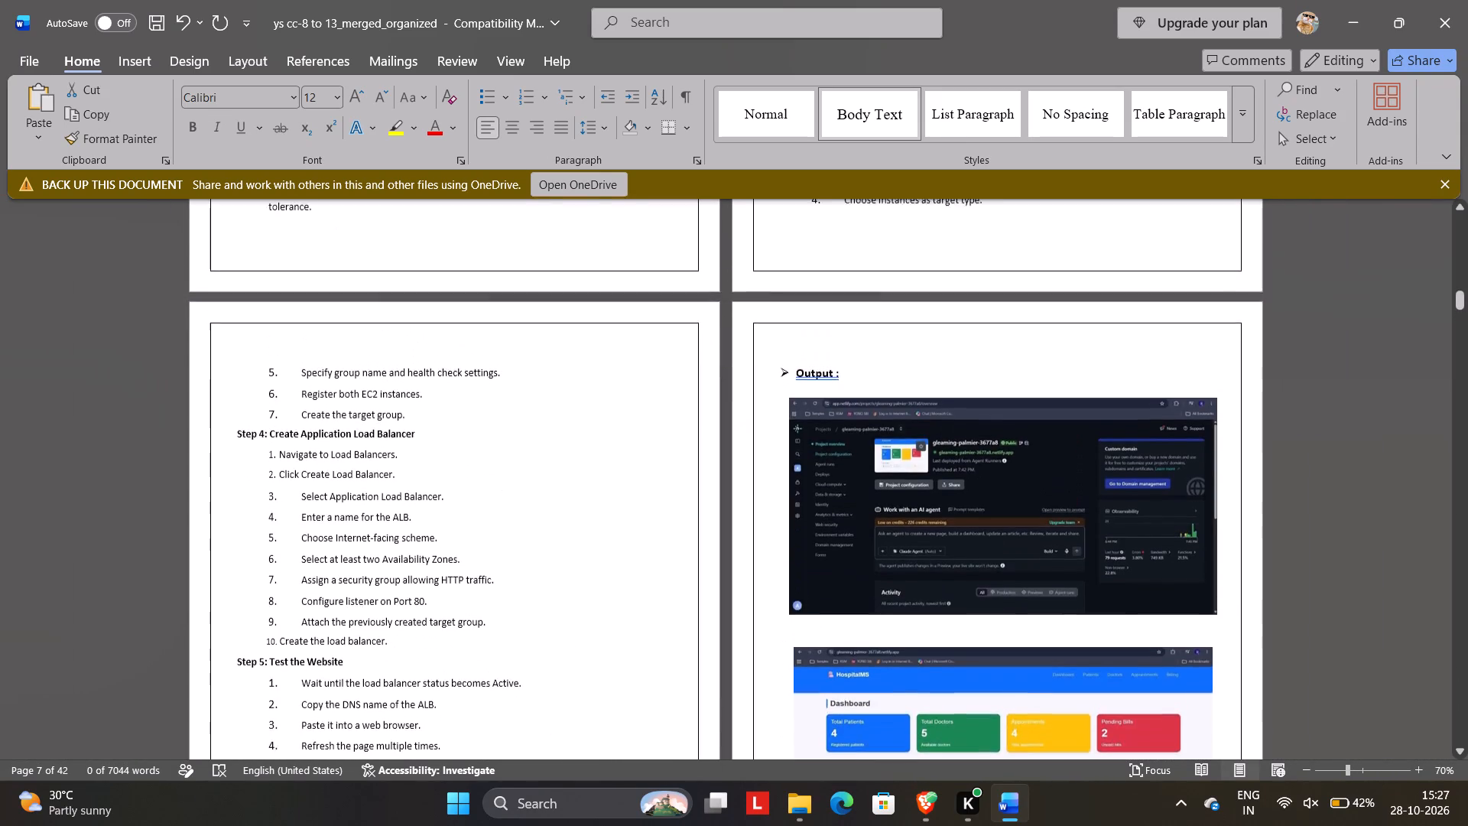
scroll(1008, 400, "down", 4)
scroll(1008, 400, "up", 1)
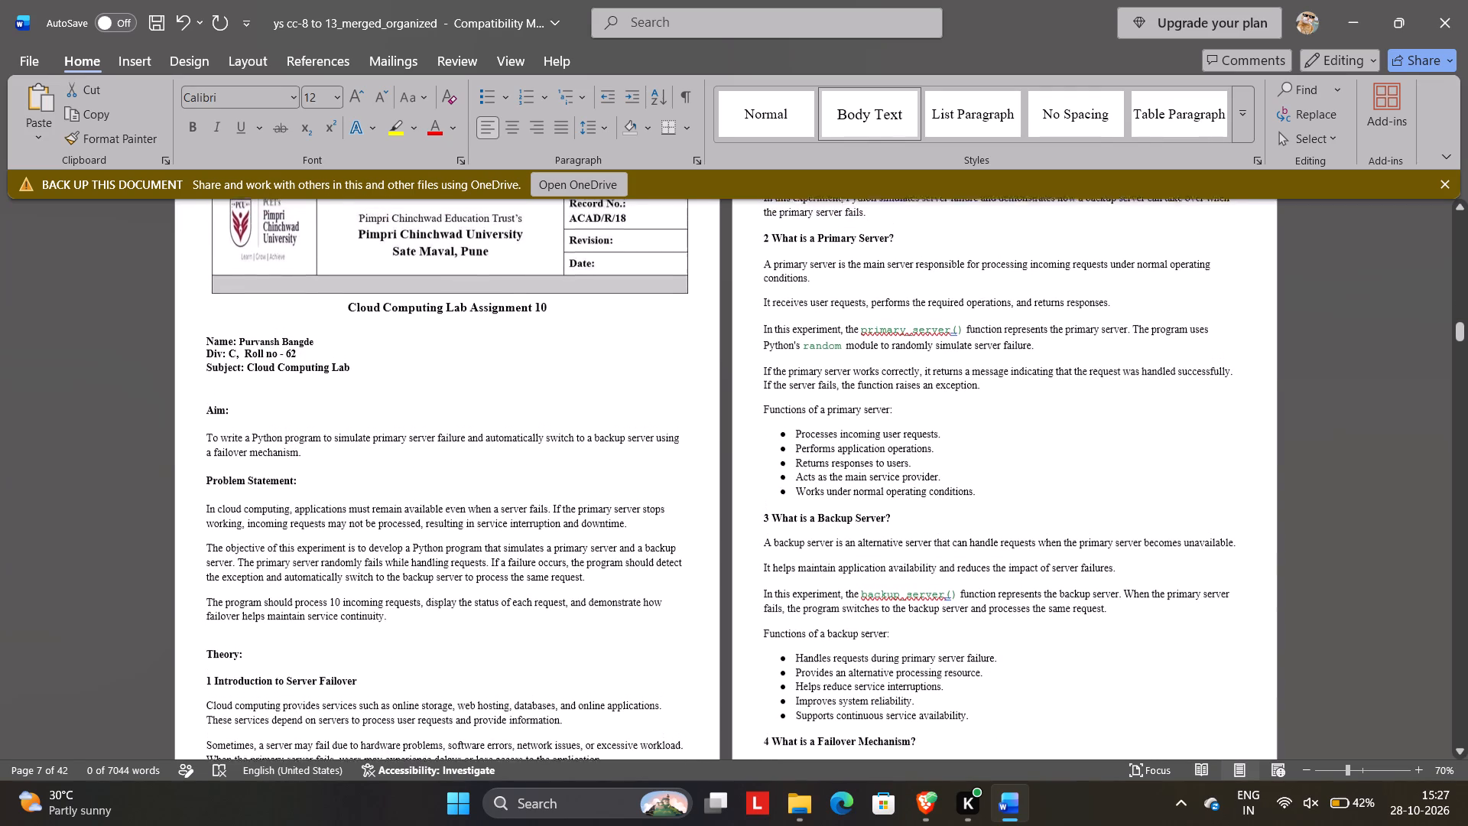
scroll(1008, 400, "up", 5)
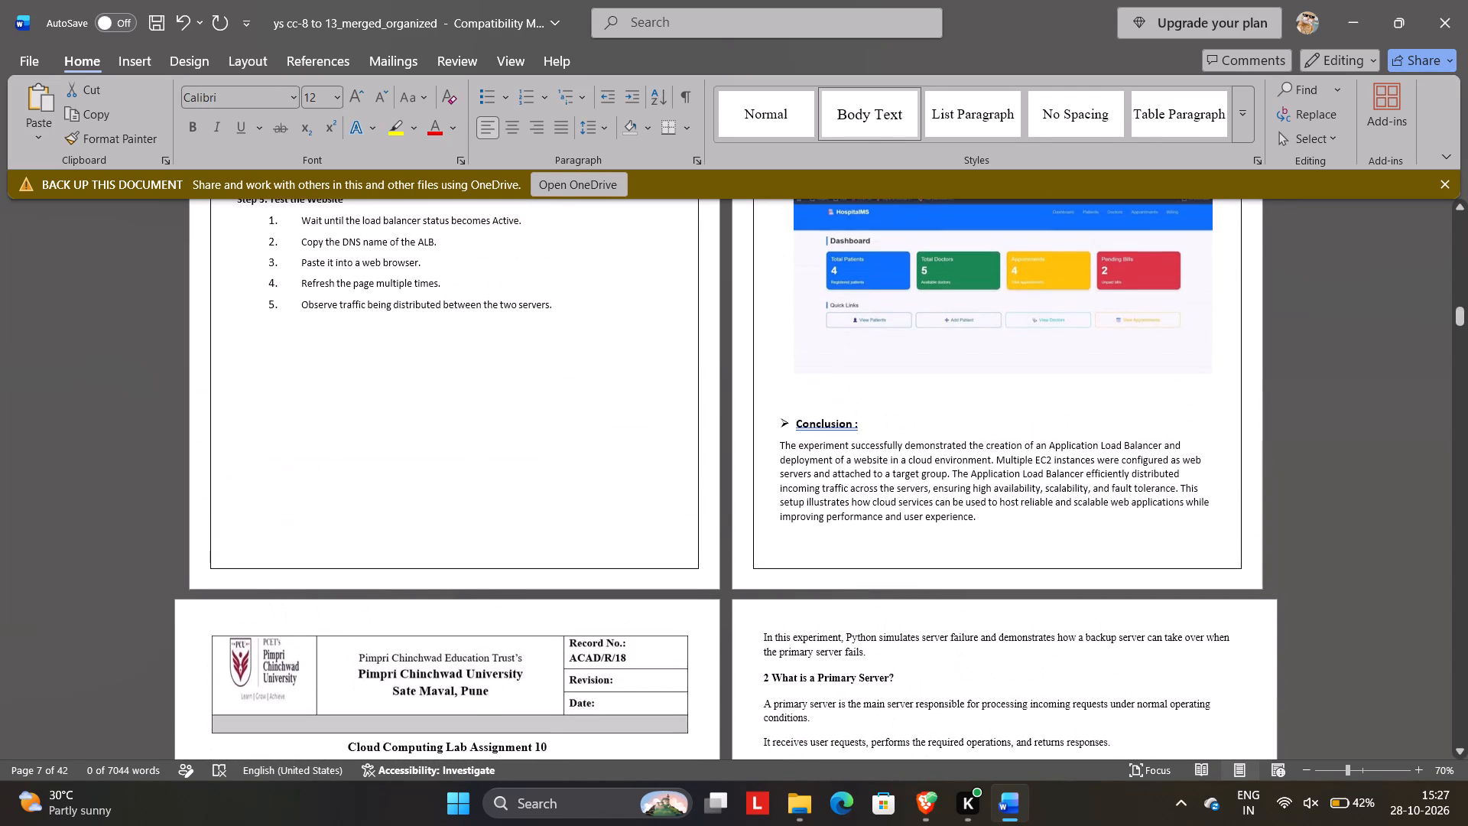
Open the desktop's "New folder" to check the files in it, then return to the Word document.
key("super+d")
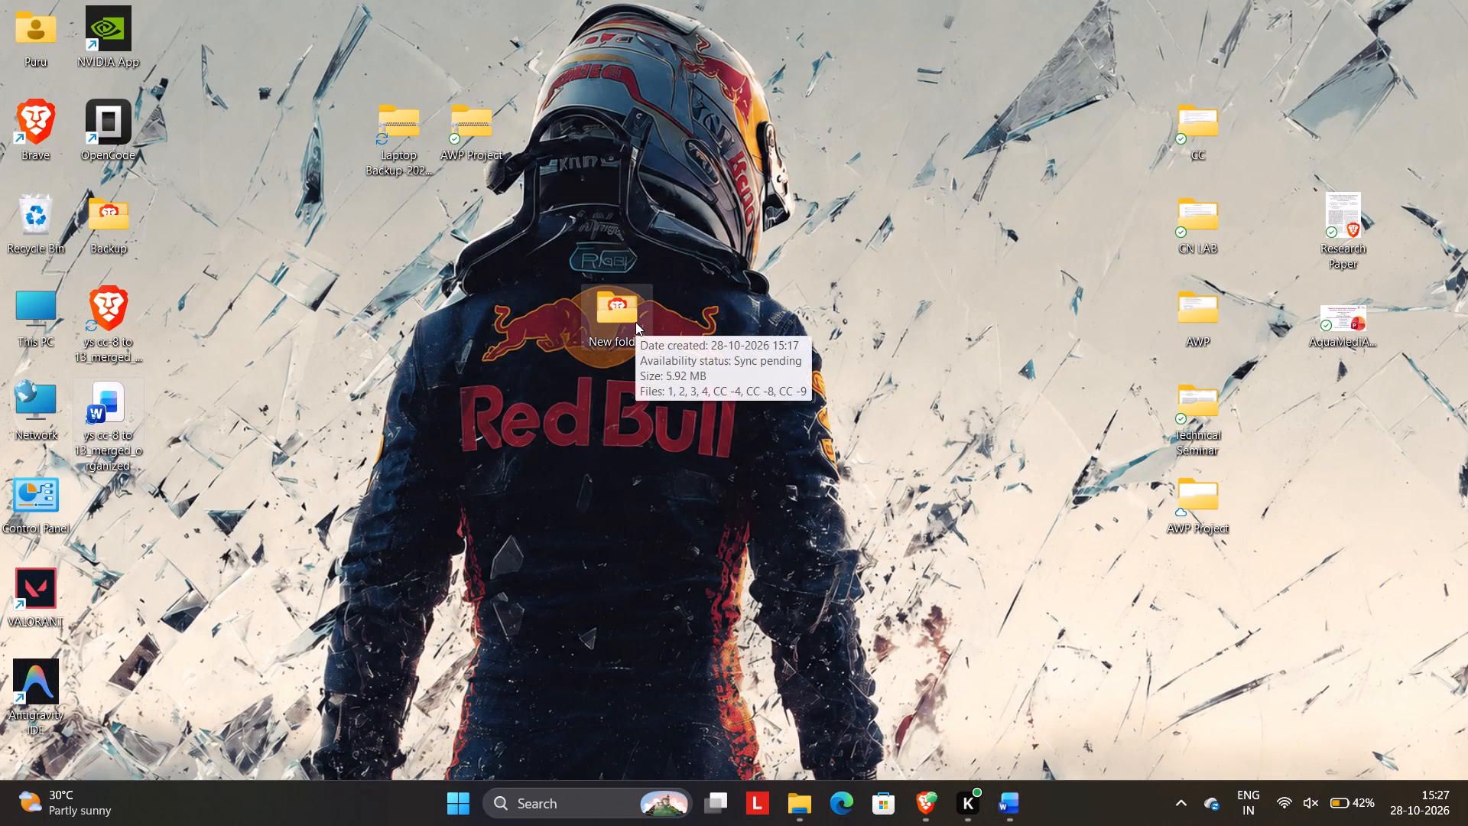
double_click(635, 322)
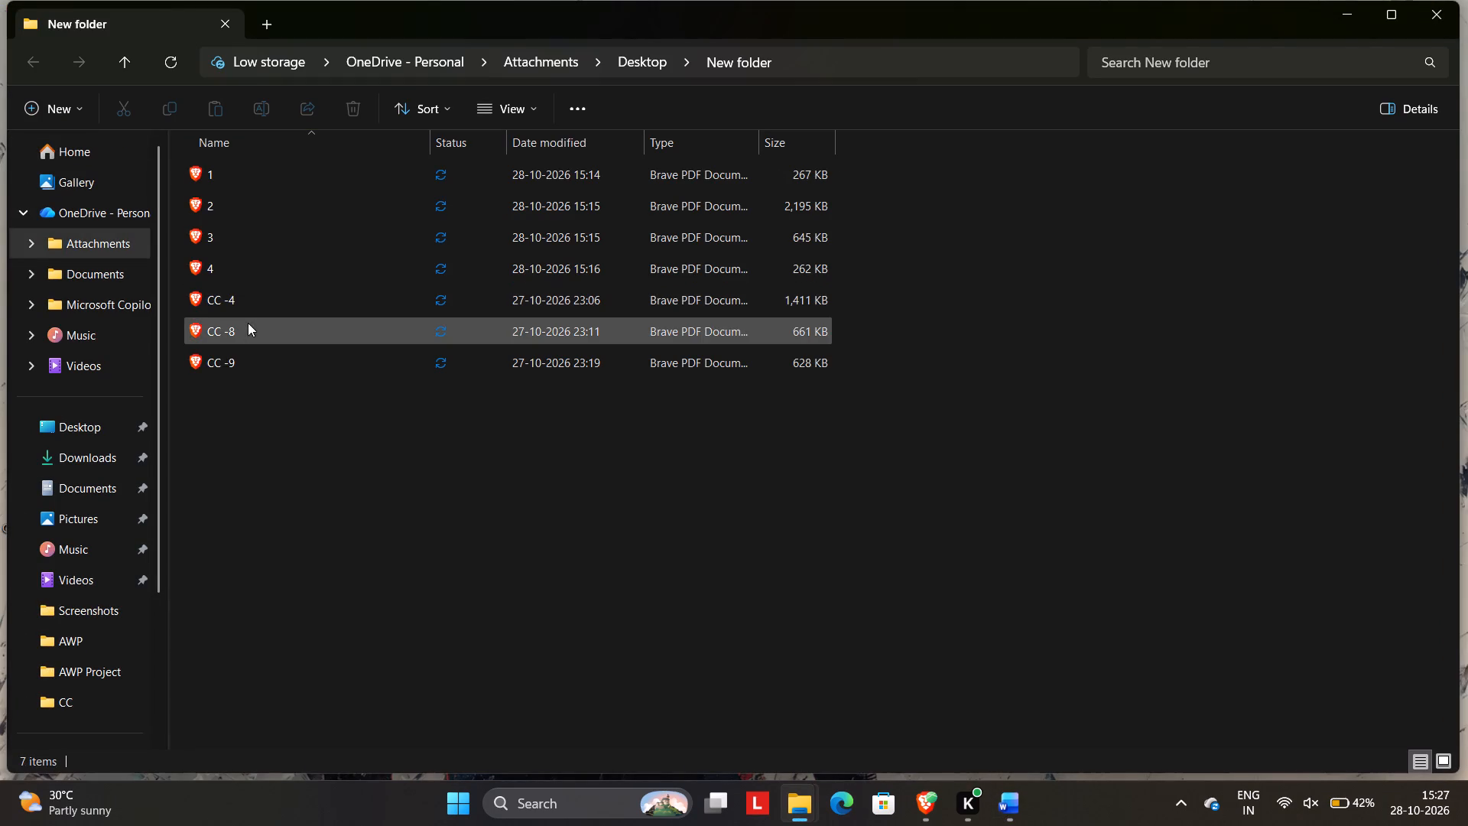
key("alt+Tab")
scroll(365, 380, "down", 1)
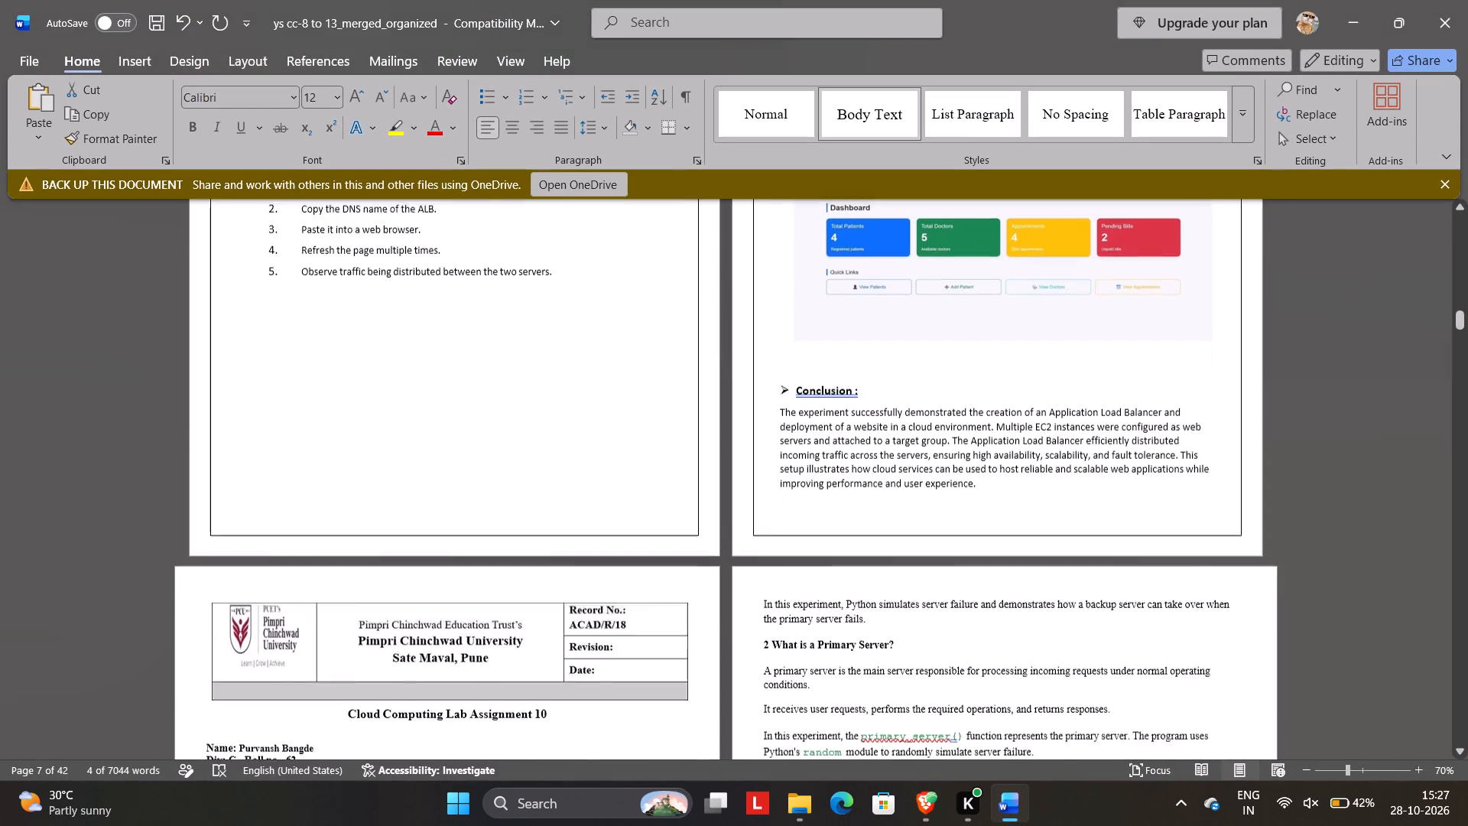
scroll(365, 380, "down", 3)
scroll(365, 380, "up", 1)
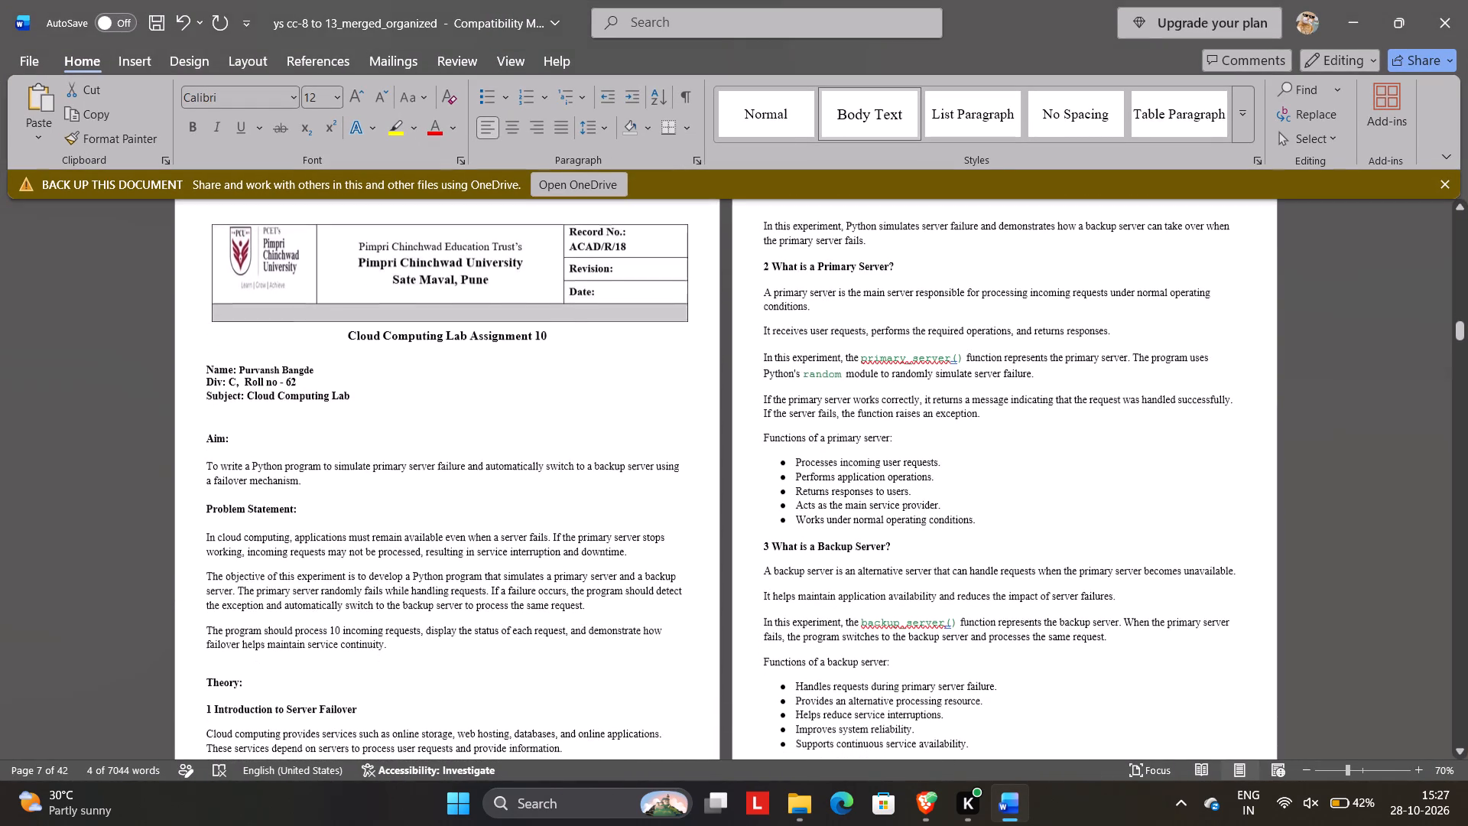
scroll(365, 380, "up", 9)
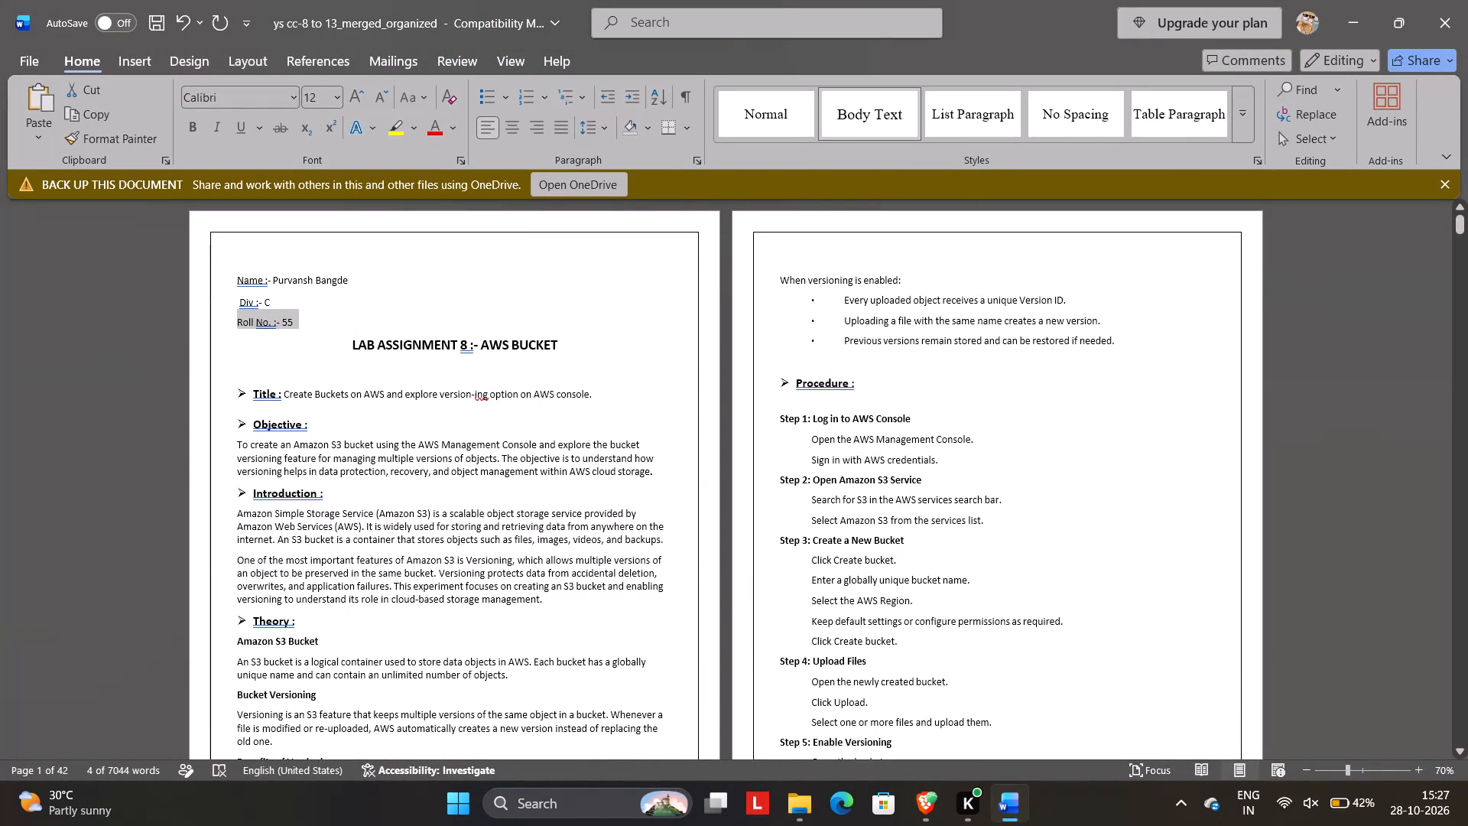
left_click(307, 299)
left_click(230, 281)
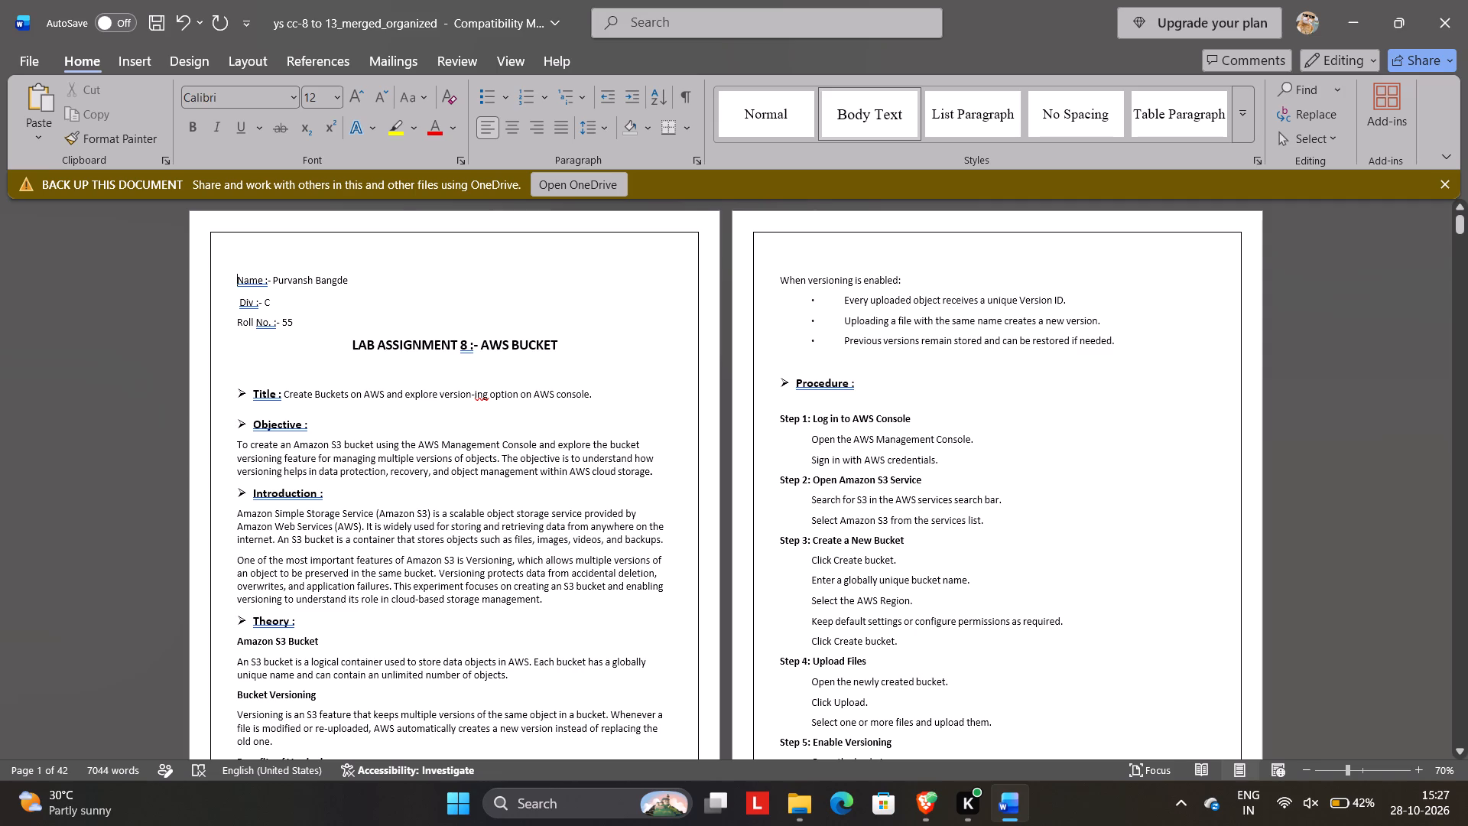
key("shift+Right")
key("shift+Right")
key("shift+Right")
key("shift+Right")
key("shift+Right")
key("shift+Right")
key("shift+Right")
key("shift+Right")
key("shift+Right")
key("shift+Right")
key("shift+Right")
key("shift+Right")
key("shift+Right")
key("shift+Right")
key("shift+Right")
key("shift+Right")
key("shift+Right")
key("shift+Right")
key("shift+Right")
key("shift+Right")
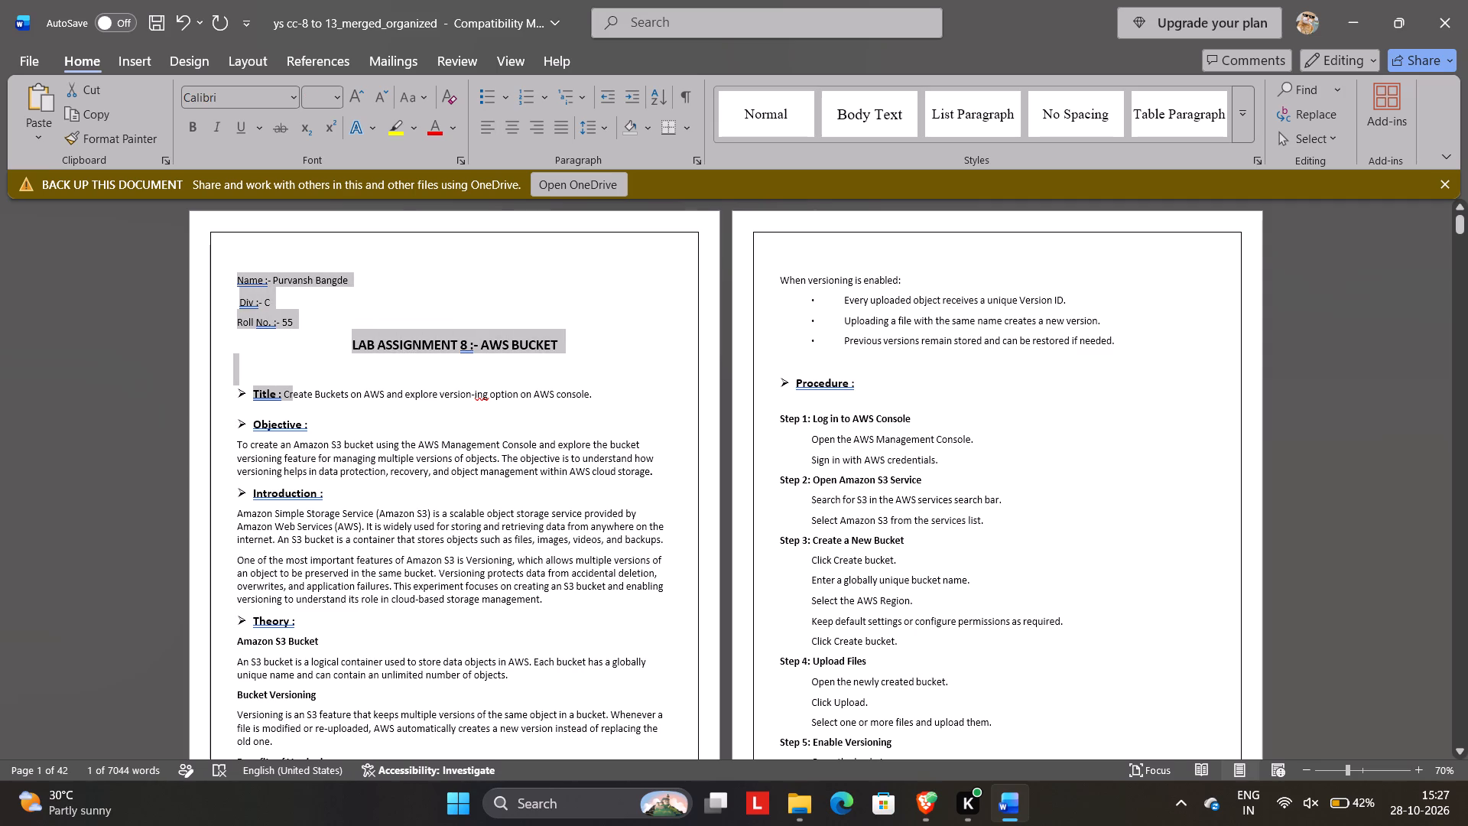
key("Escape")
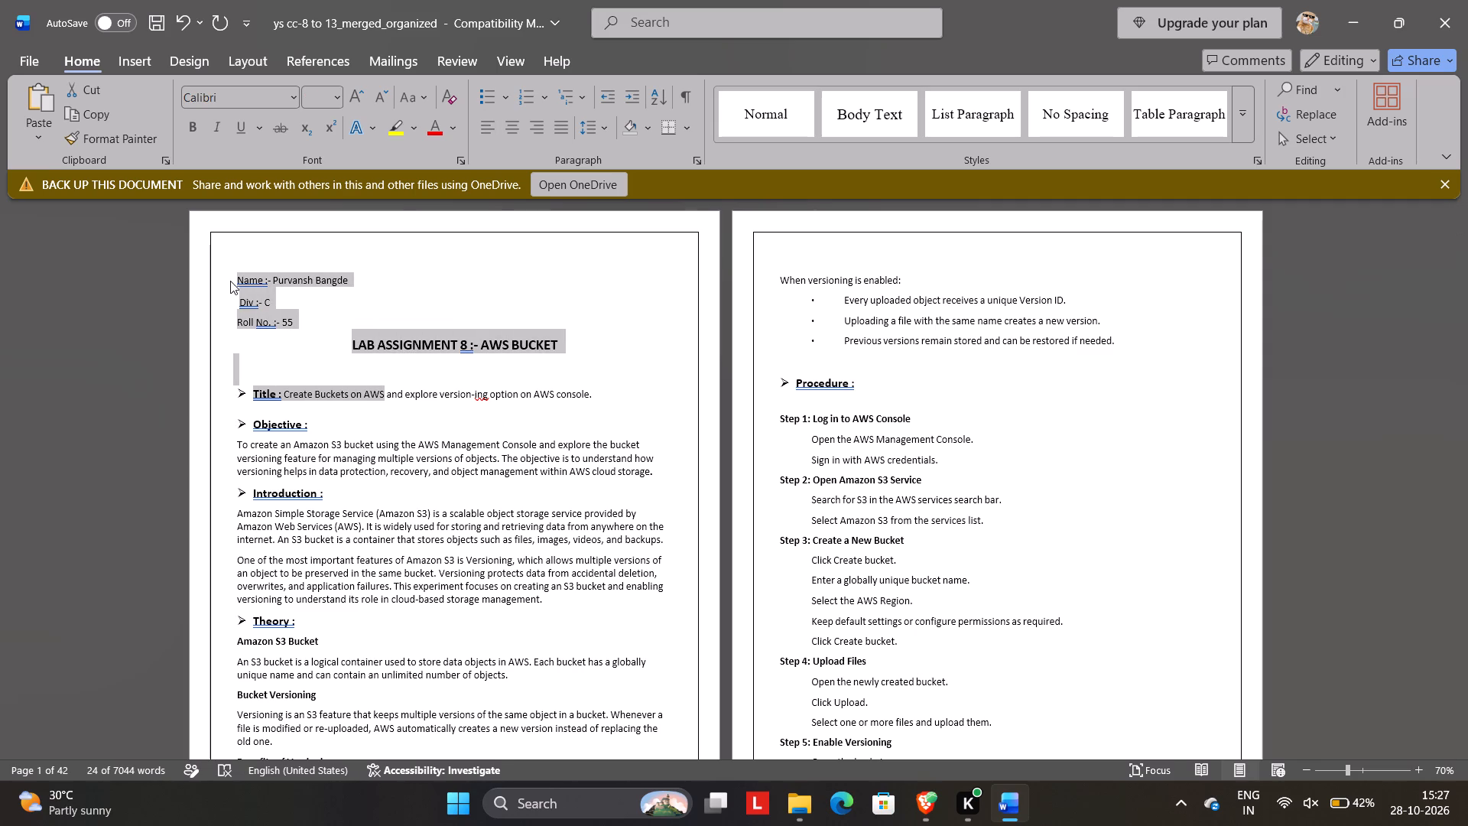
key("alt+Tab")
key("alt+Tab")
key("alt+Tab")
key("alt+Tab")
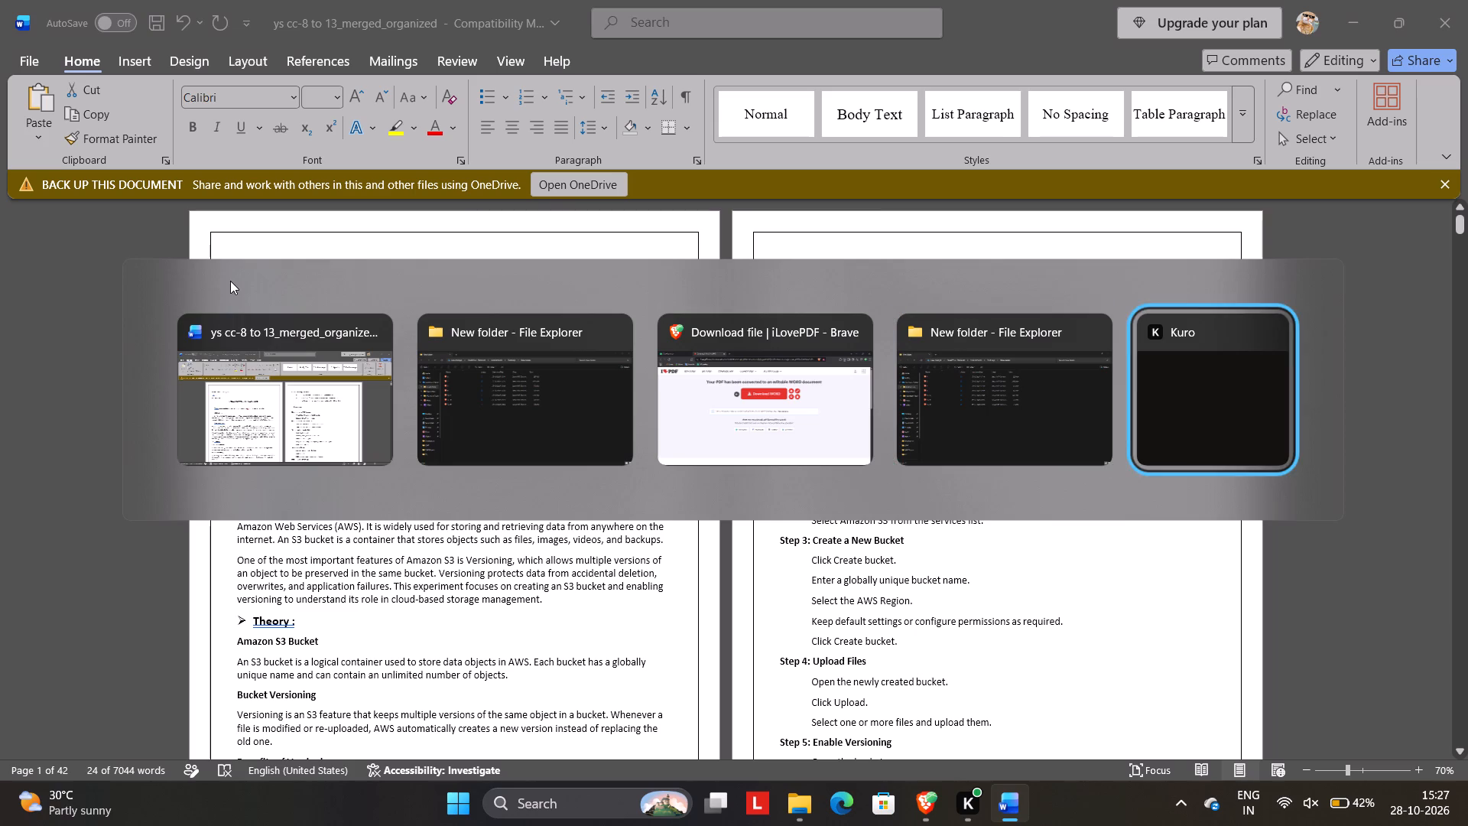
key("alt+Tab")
Set the roll number to 55 in the header of the Cloud Computing Lab Assignment on data replication.
scroll(359, 379, "down", 2)
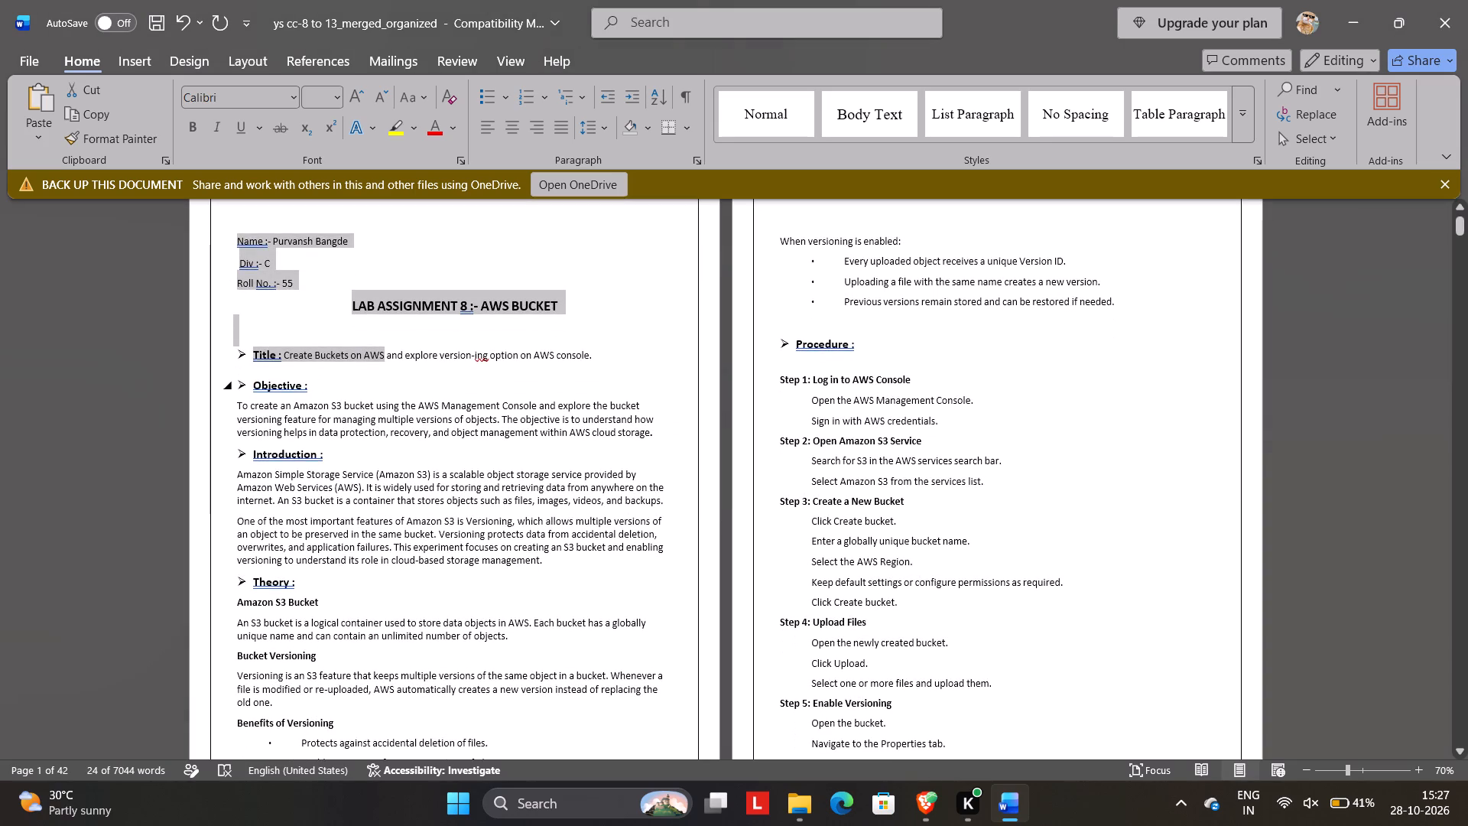
scroll(359, 379, "down", 7)
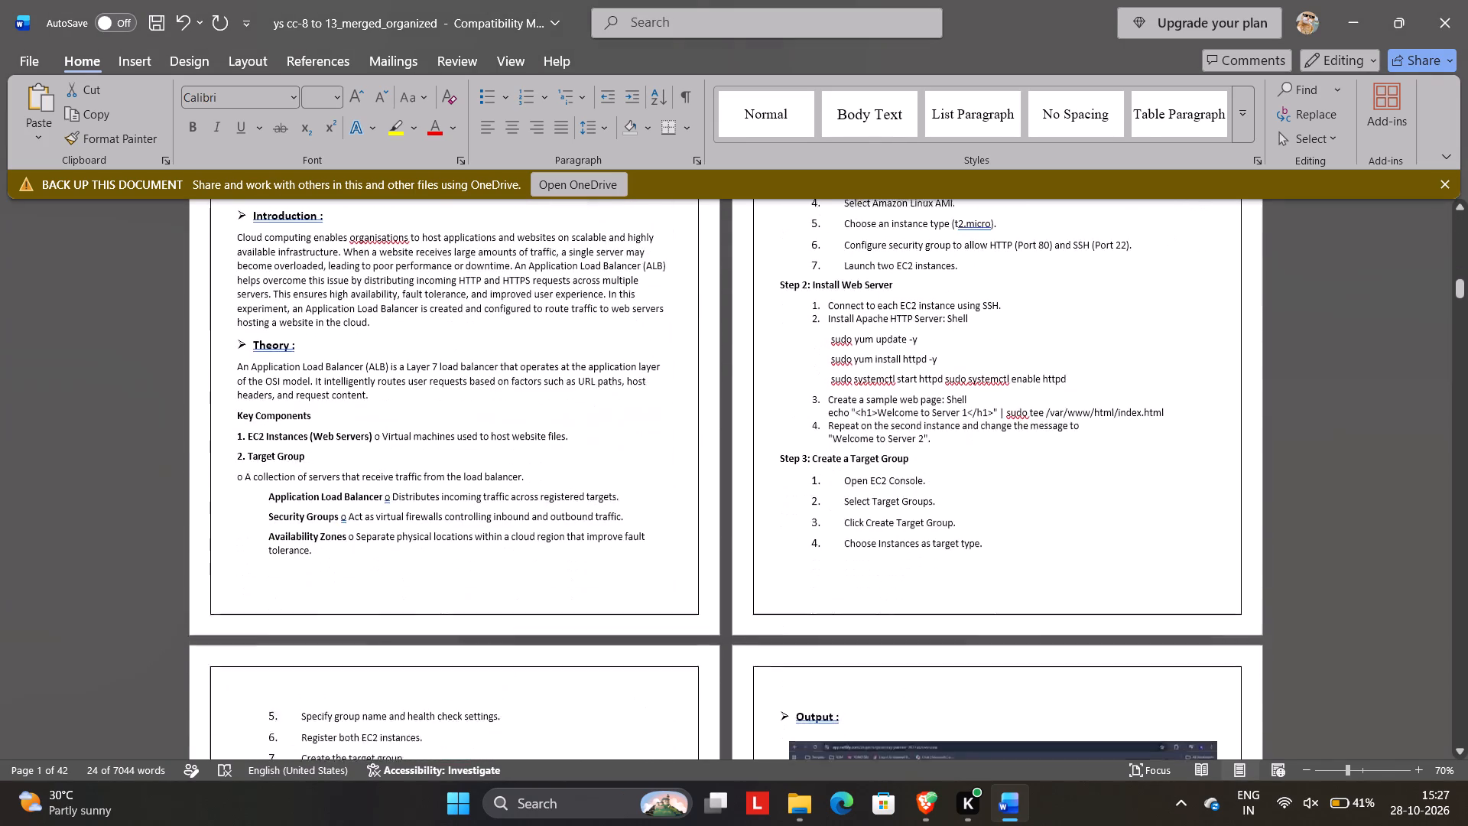
scroll(359, 379, "down", 9)
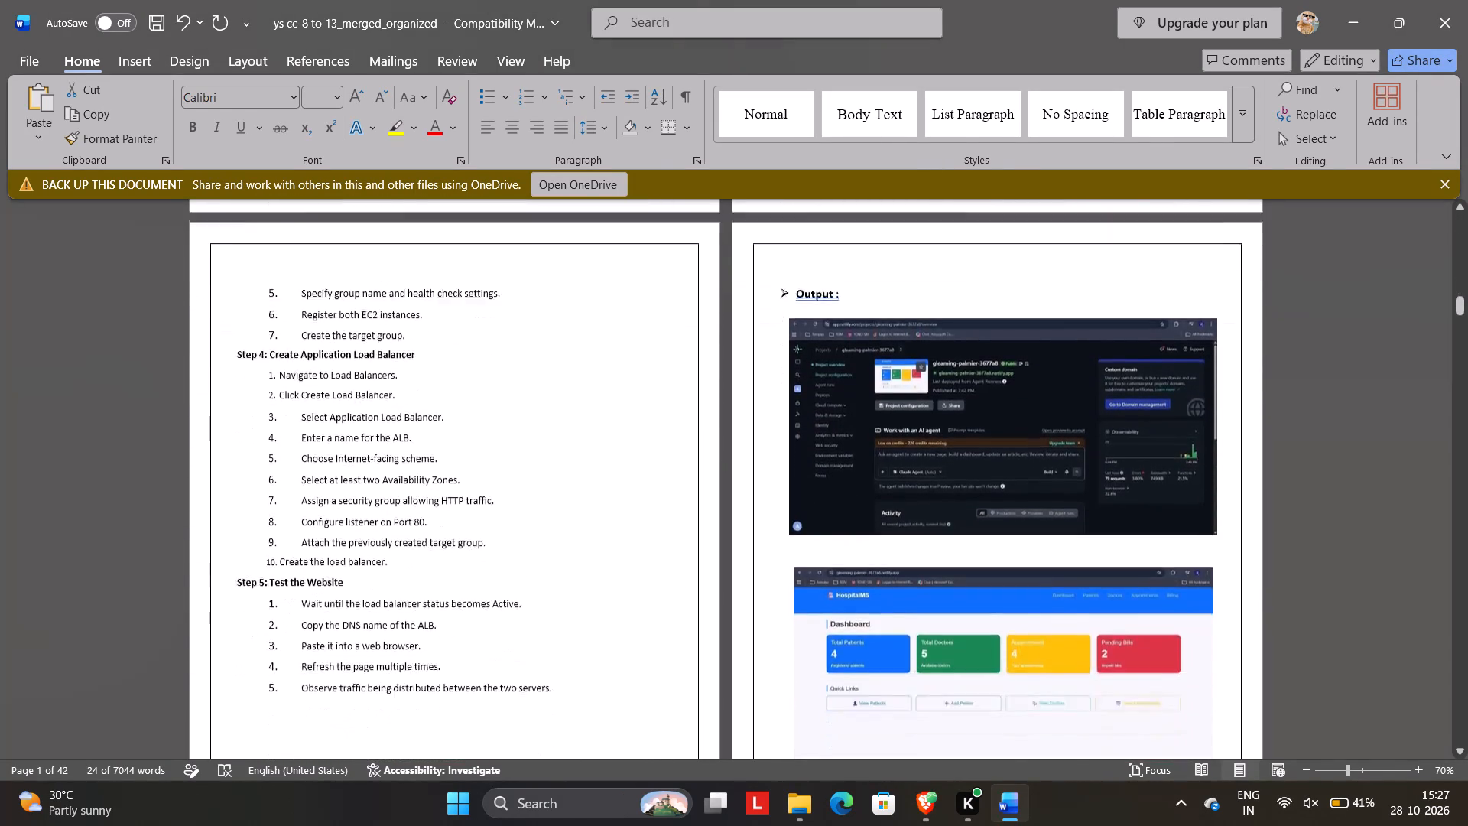
scroll(359, 379, "down", 5)
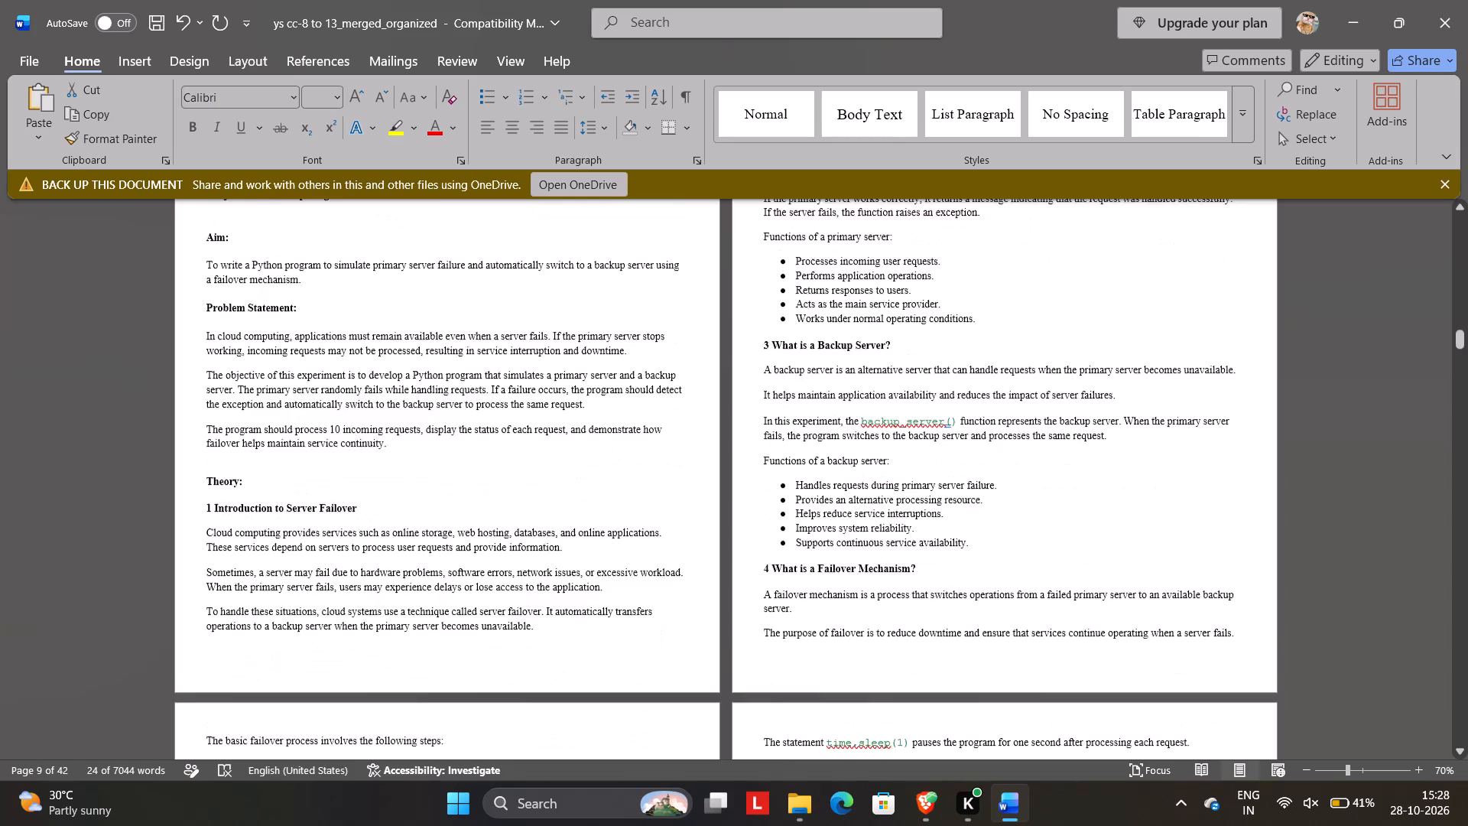
scroll(359, 379, "down", 5)
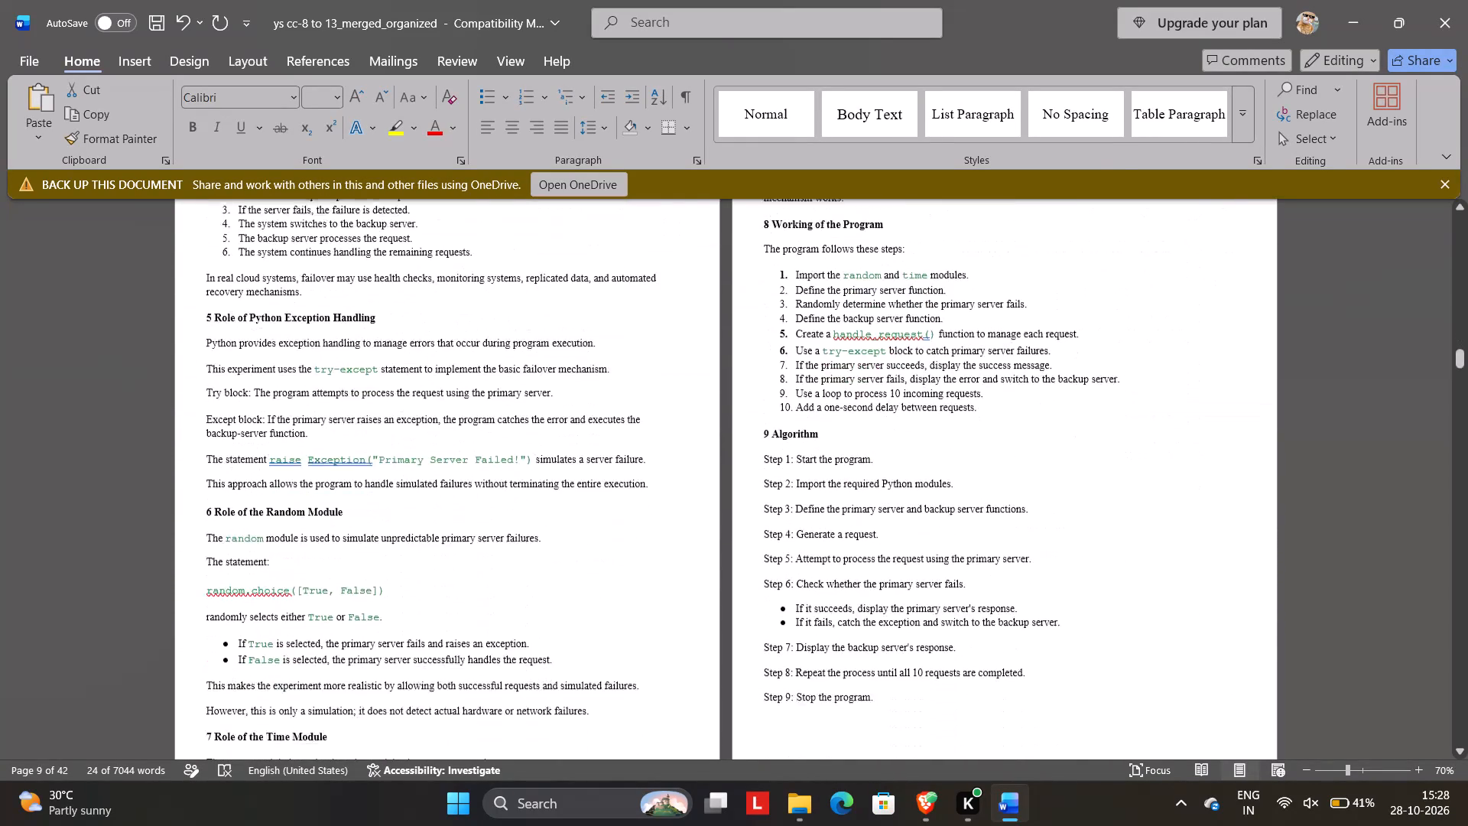
scroll(359, 379, "down", 6)
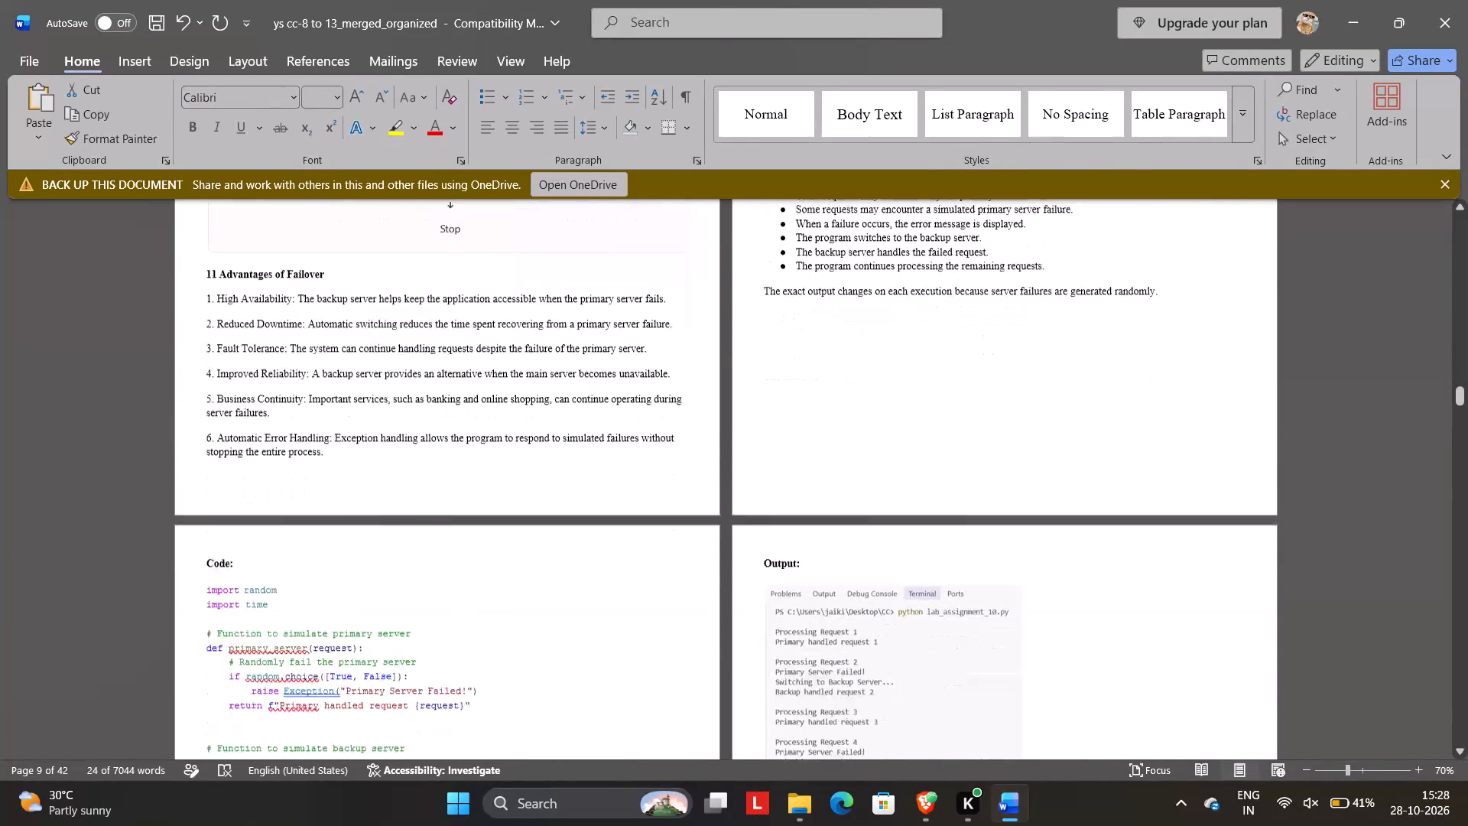
scroll(359, 379, "down", 2)
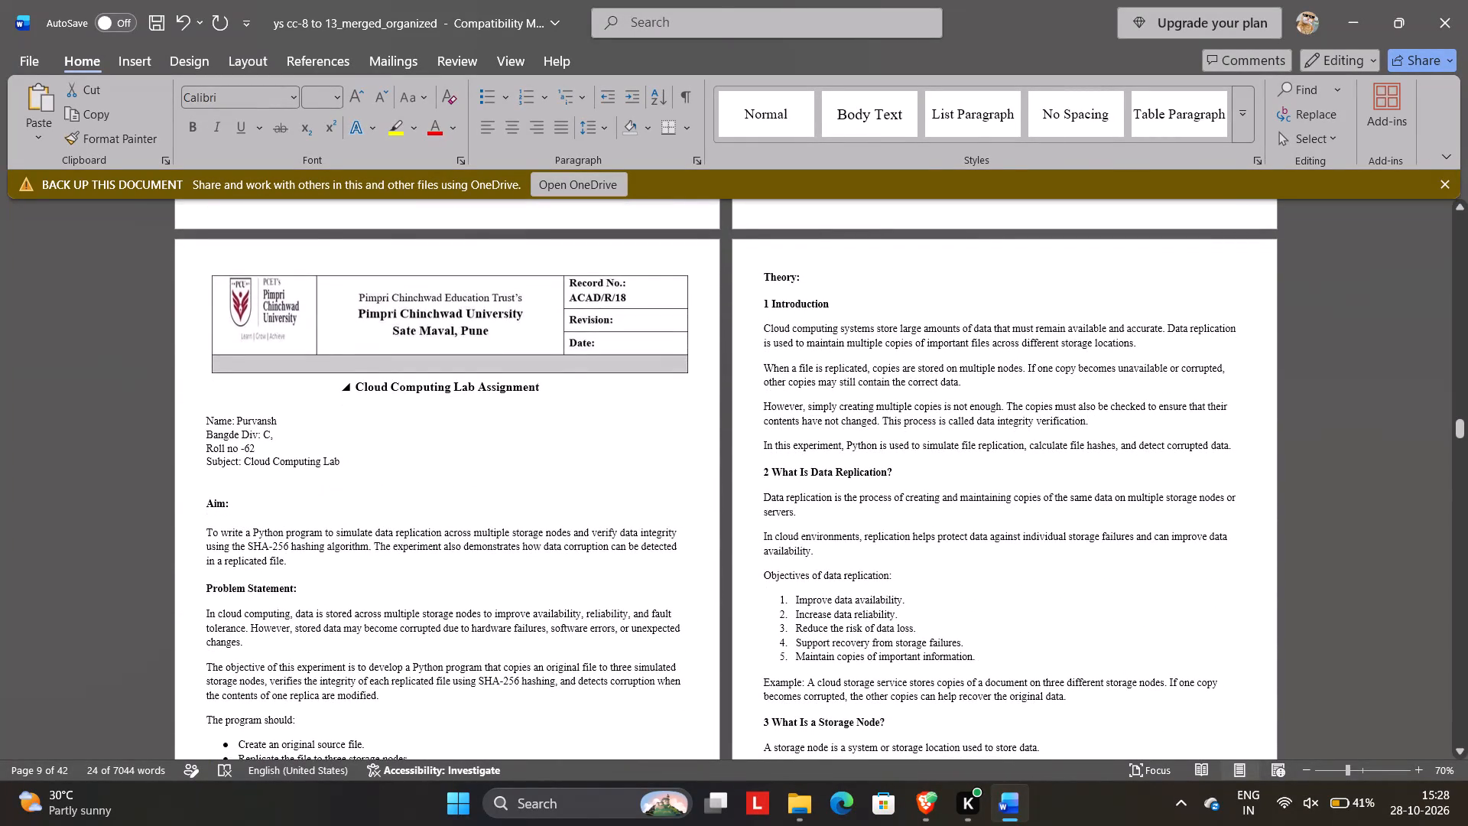
left_click(255, 447)
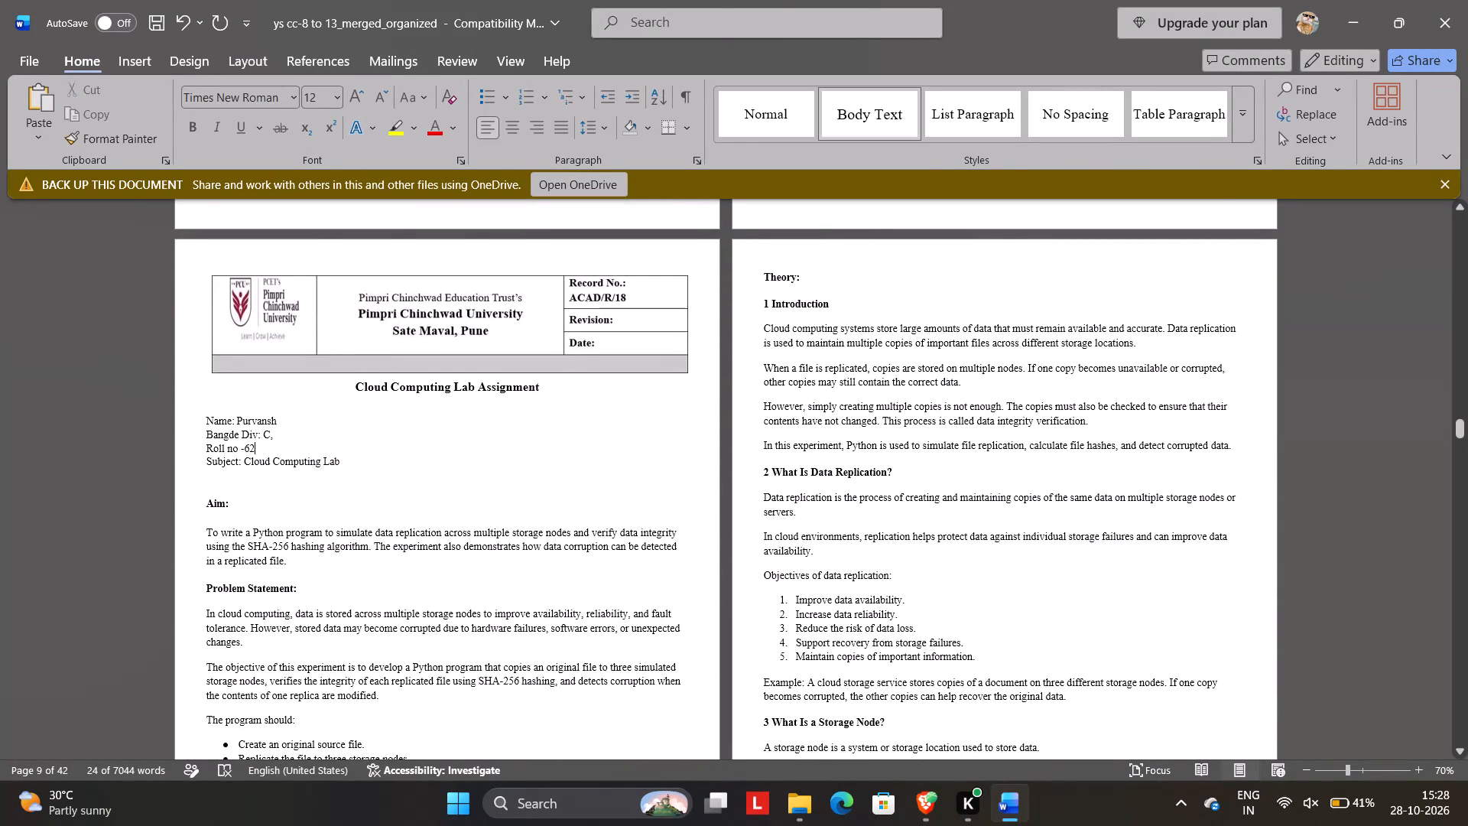
key("BackSpace")
key("BackSpace")
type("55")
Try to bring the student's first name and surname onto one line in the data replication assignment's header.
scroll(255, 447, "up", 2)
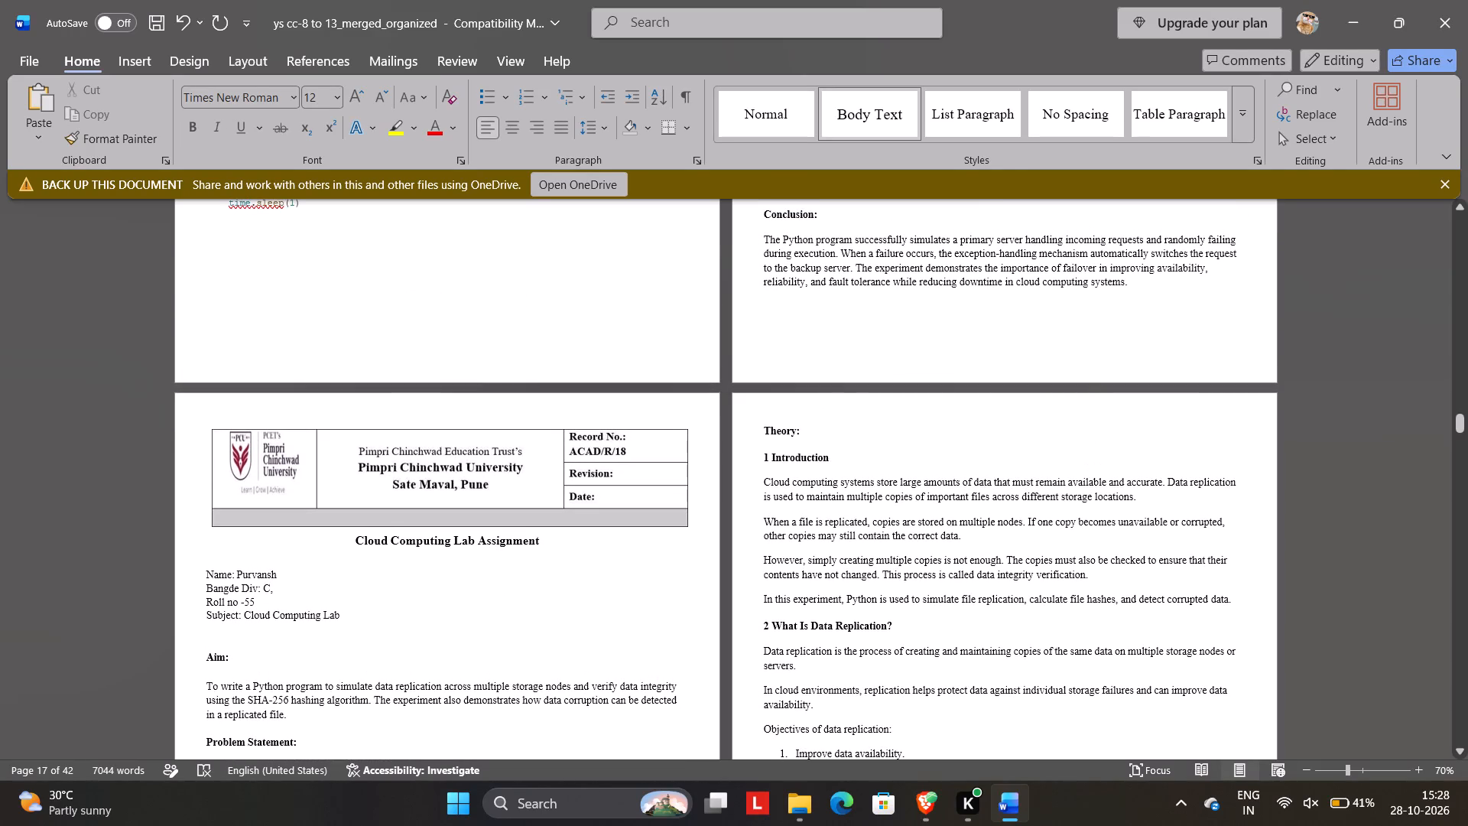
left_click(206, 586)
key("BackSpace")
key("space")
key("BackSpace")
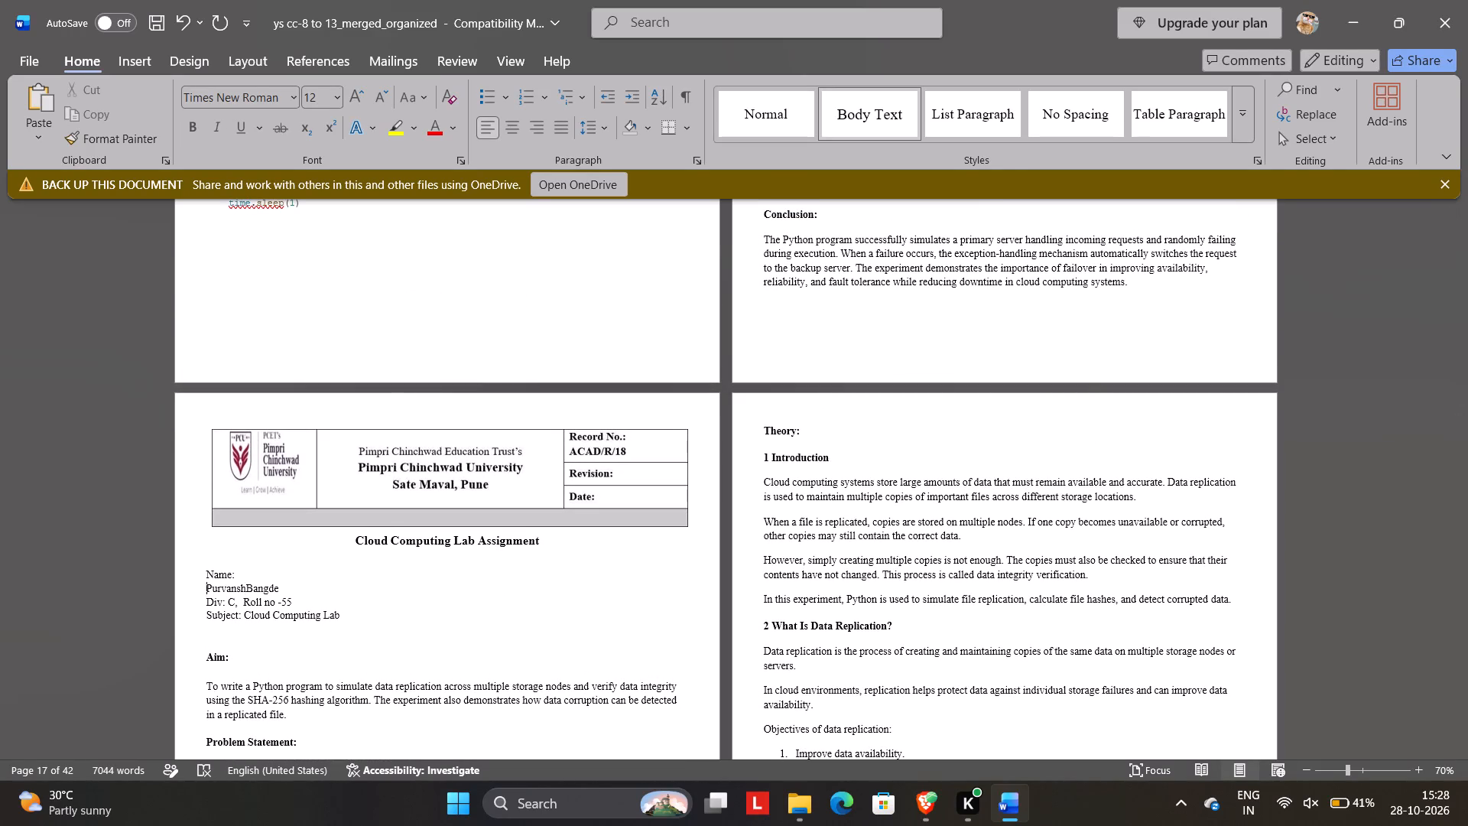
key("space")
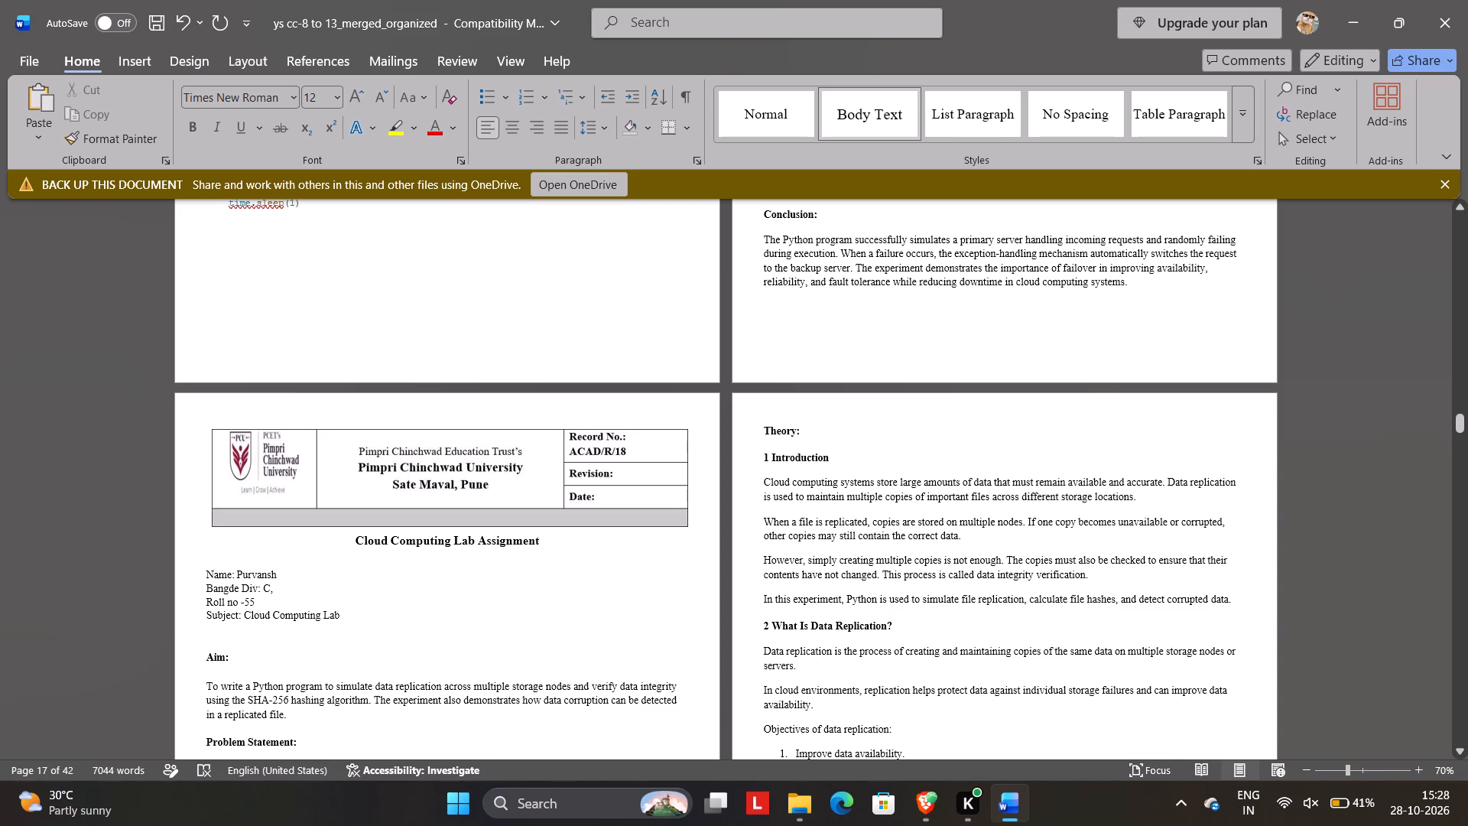
Set the roll number to 55 in the header of Cloud Computing Lab Assignment 12.
scroll(278, 590, "down", 12)
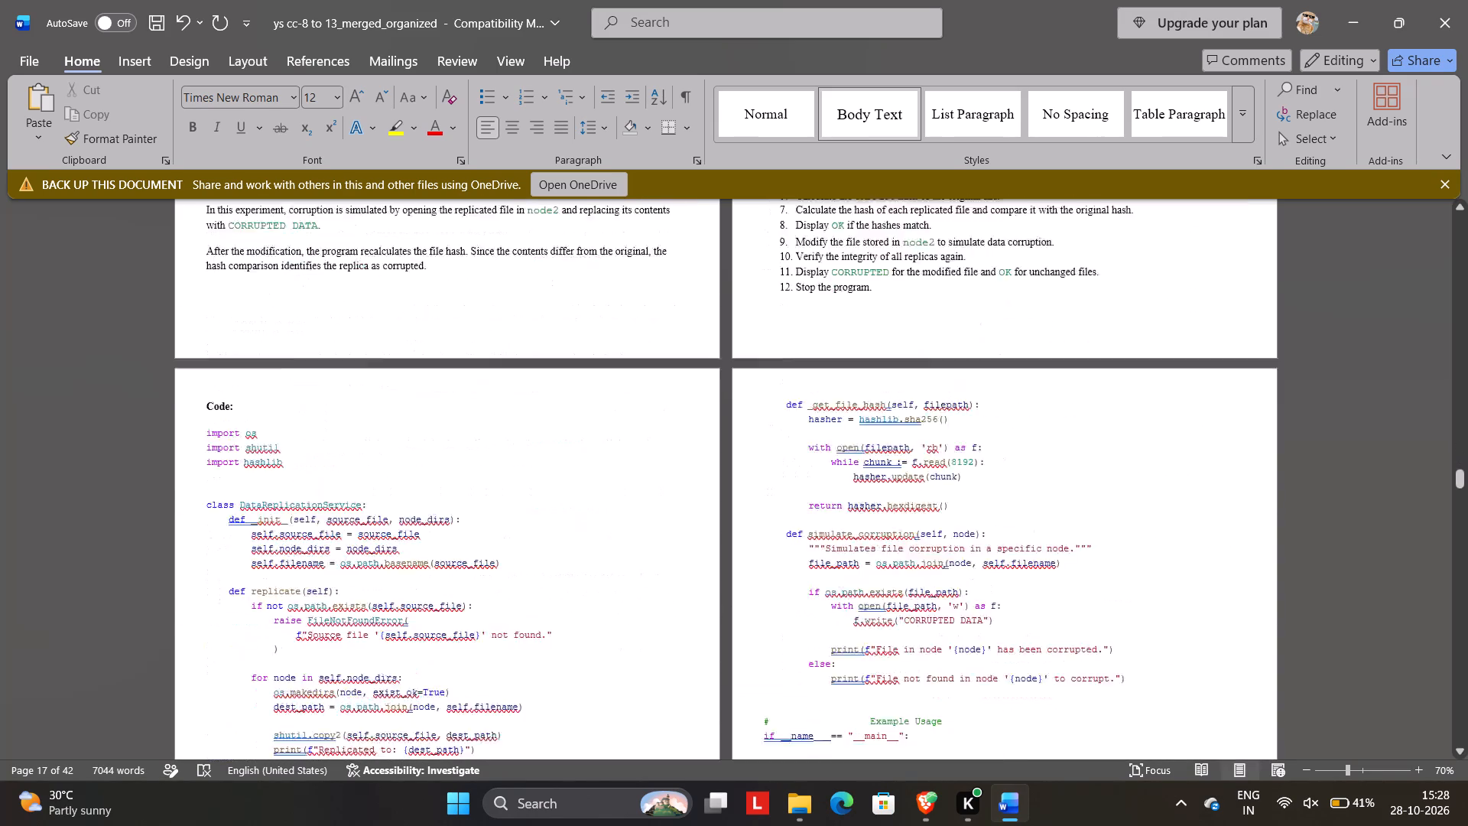
scroll(278, 590, "down", 4)
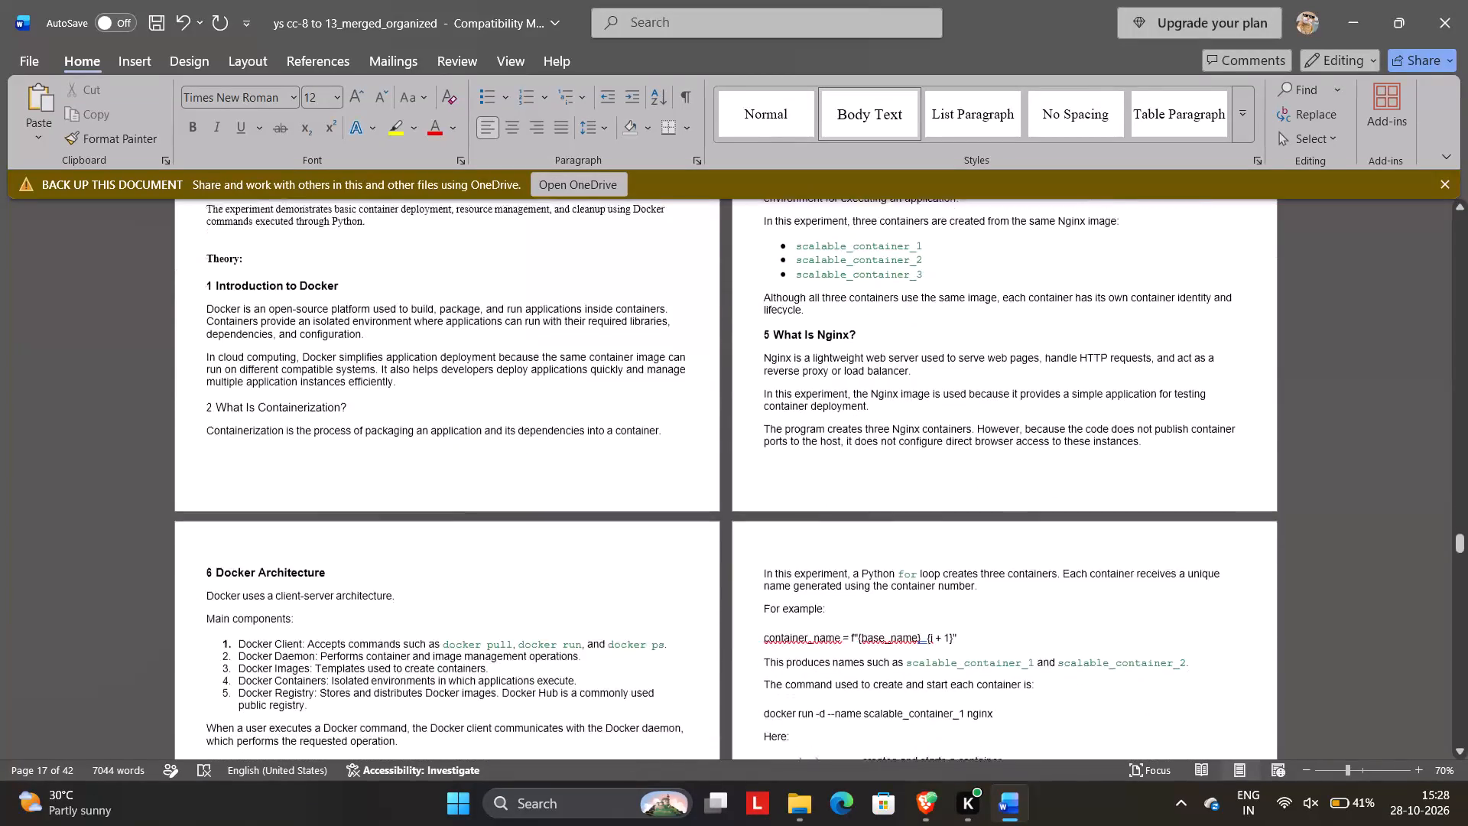
scroll(278, 590, "down", 1)
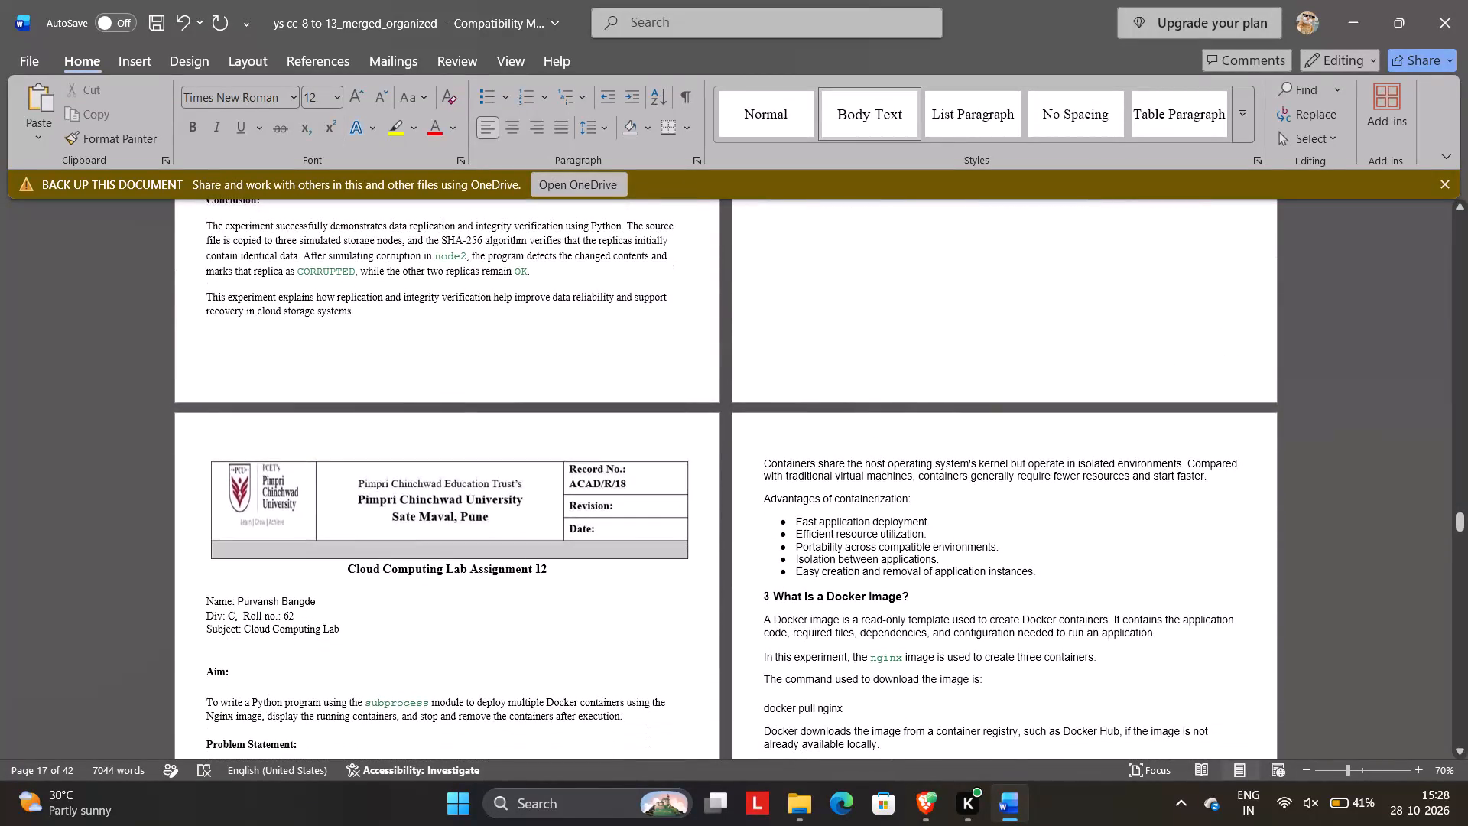
left_click(296, 616)
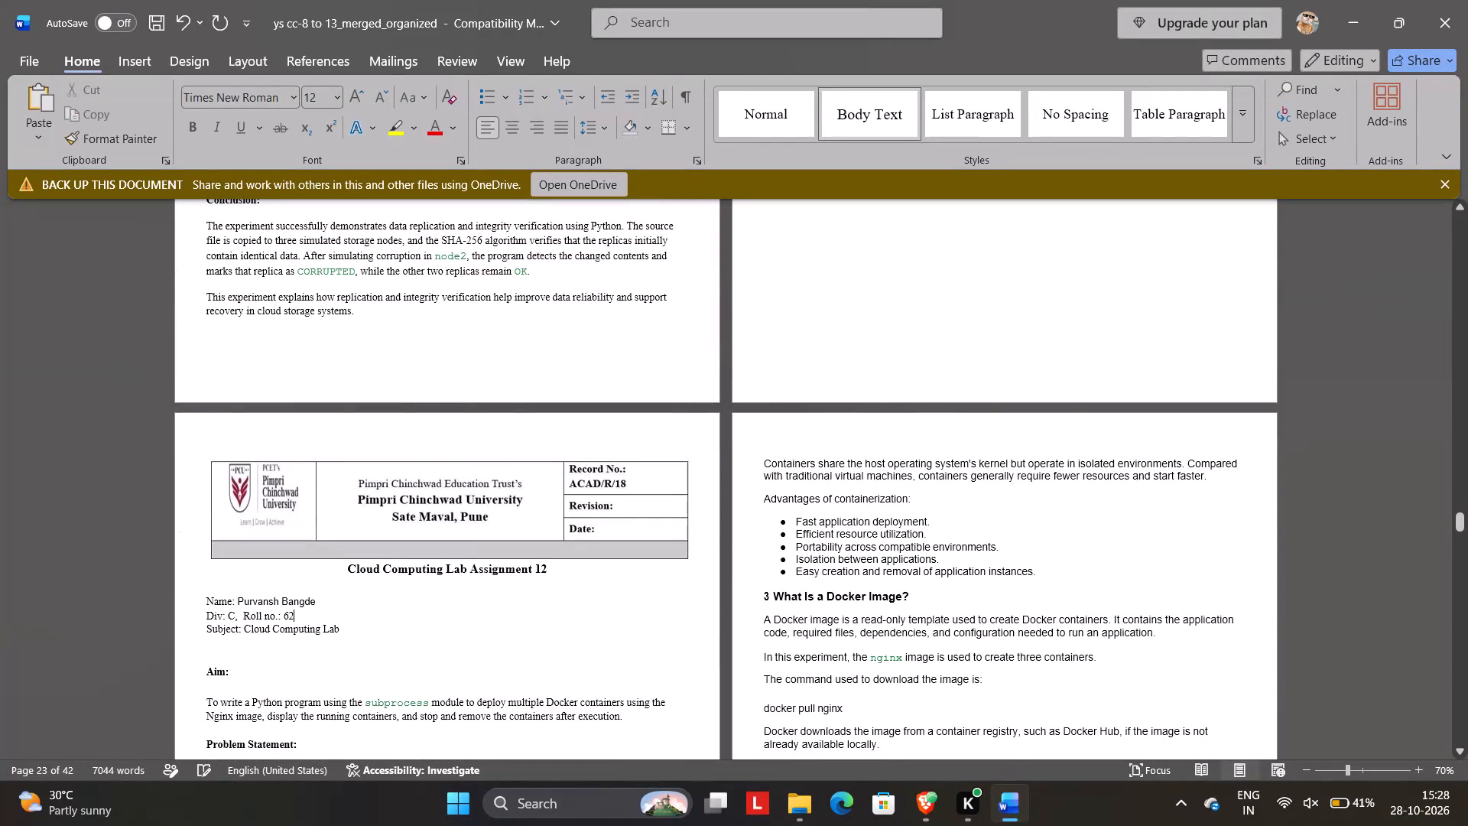
key("BackSpace")
key("BackSpace")
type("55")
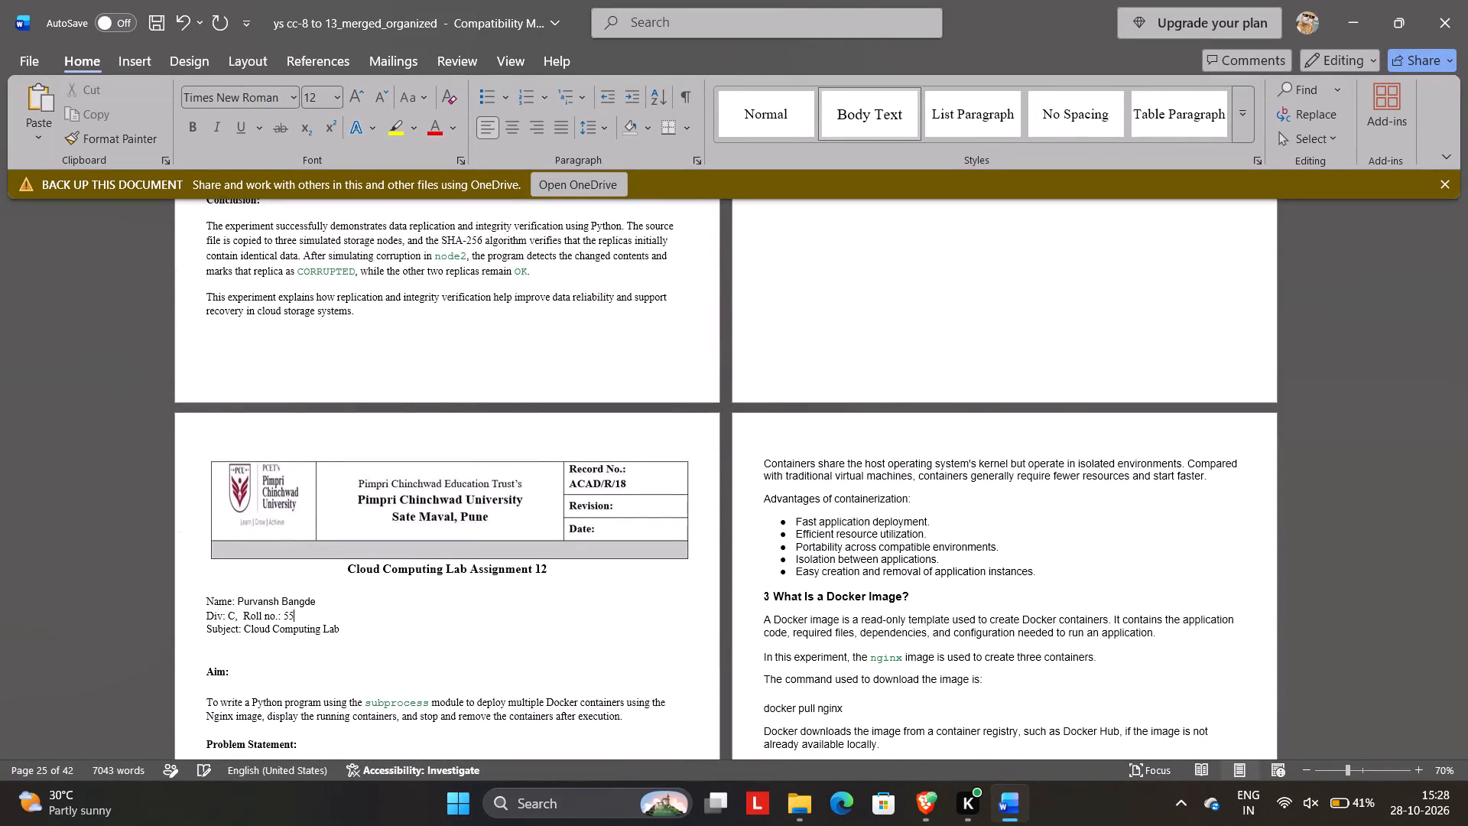
Move the roll number and division text onto its own line below the surname in Lab Assignment 13's header, without a leading space.
scroll(311, 613, "down", 10)
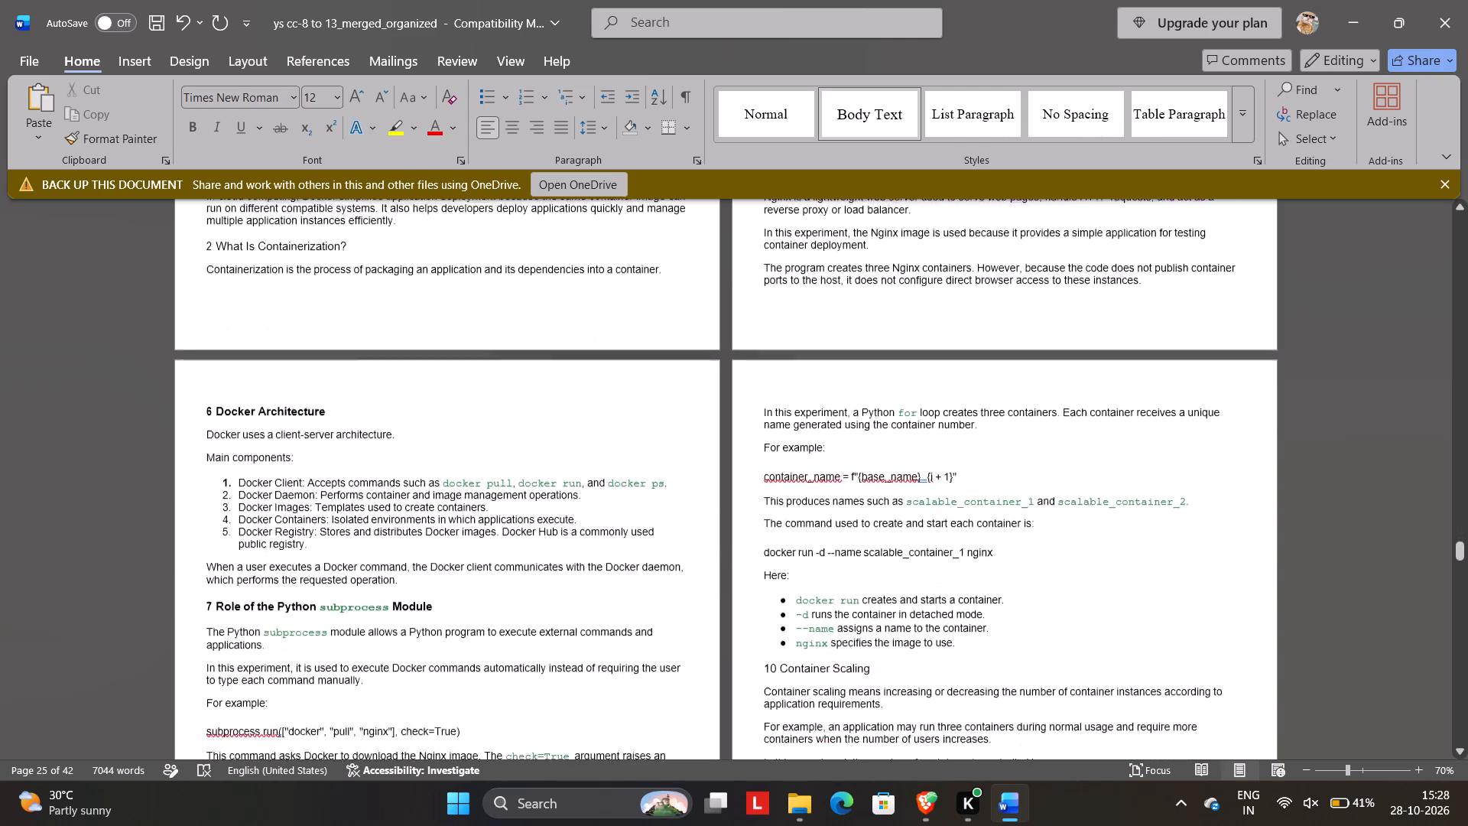
scroll(311, 613, "down", 6)
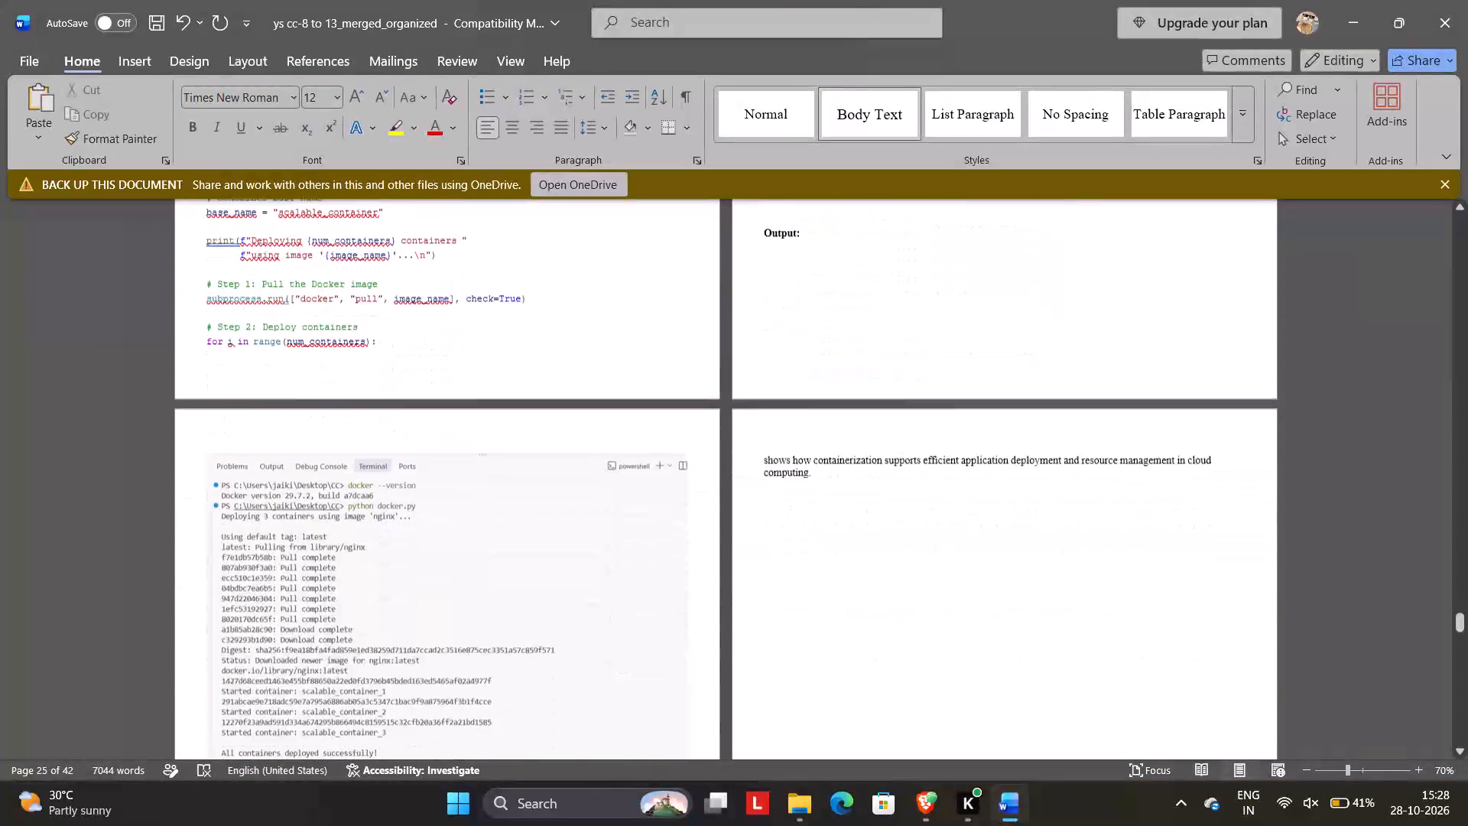
scroll(311, 613, "down", 4)
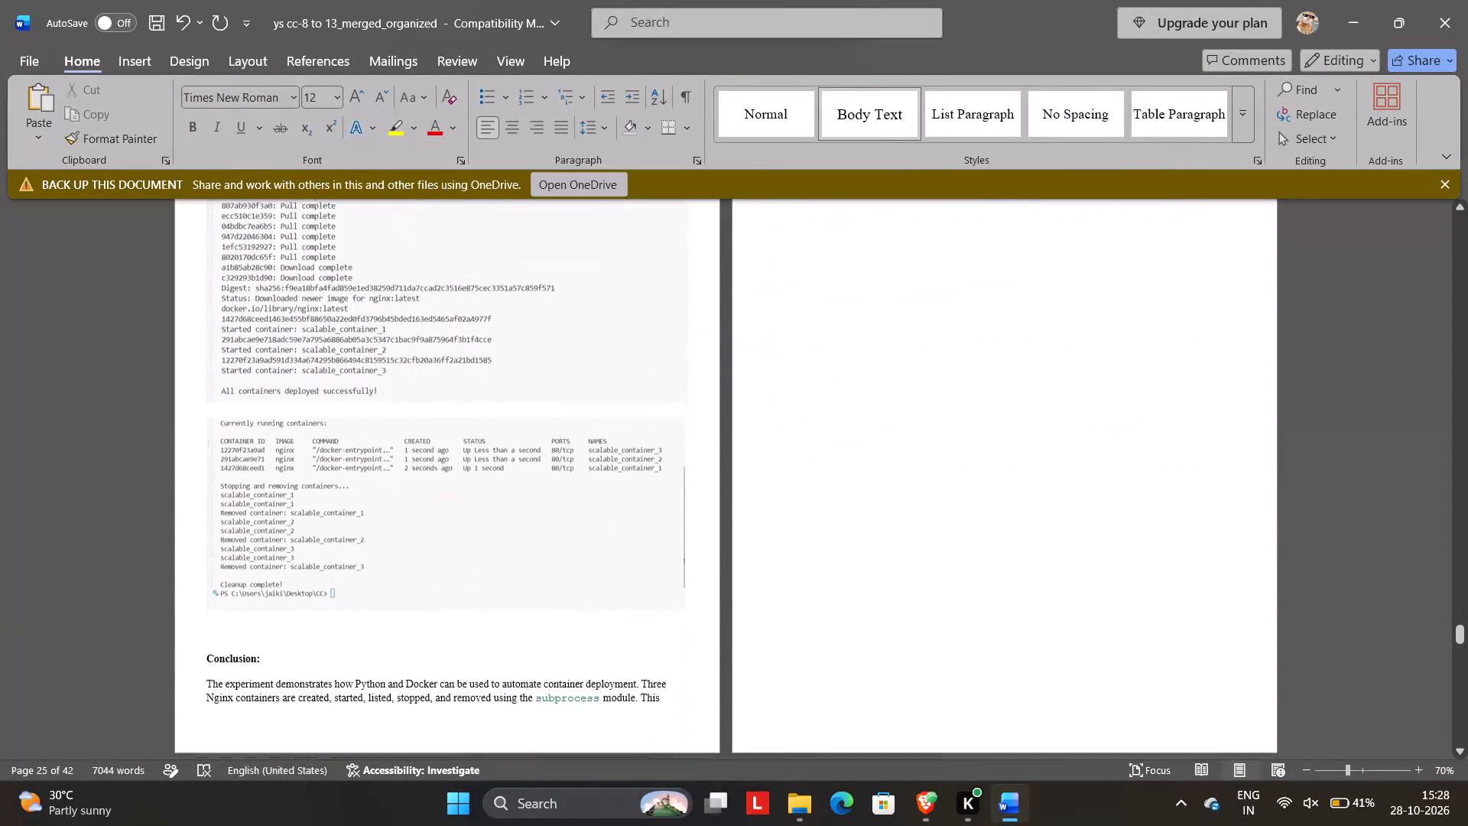
scroll(311, 613, "down", 4)
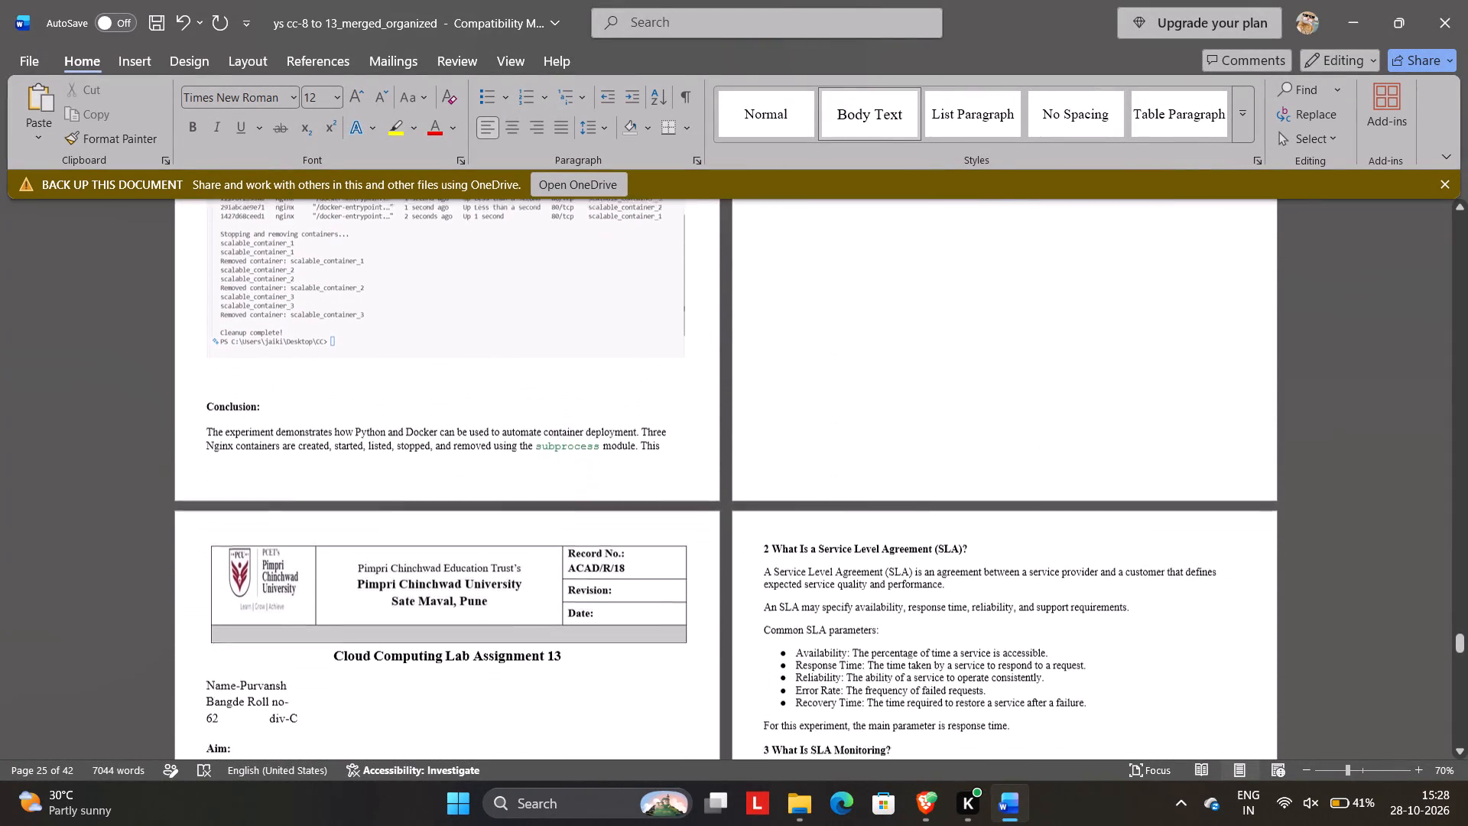
scroll(311, 613, "down", 2)
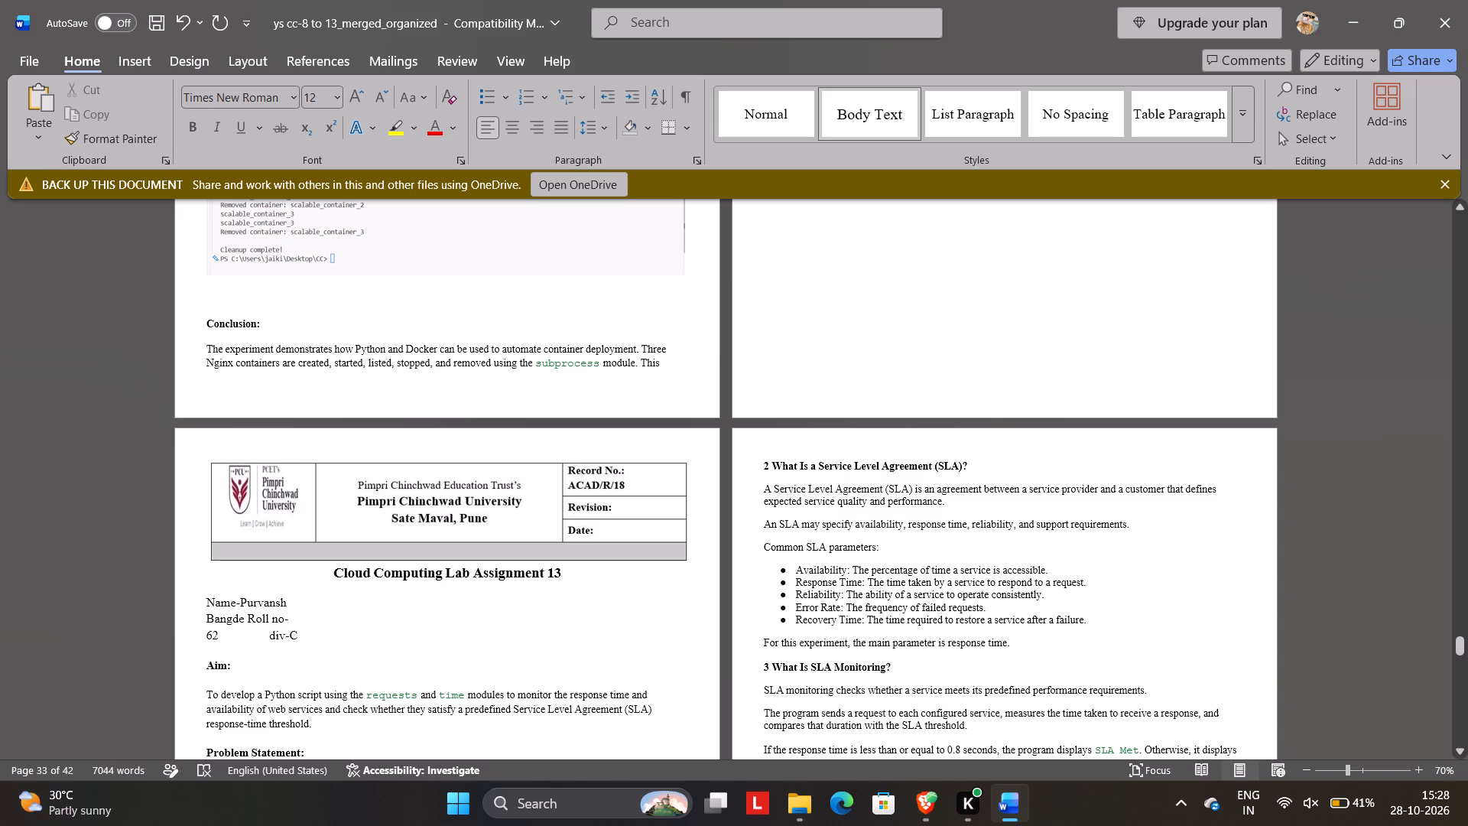
left_click(245, 618)
key("Return")
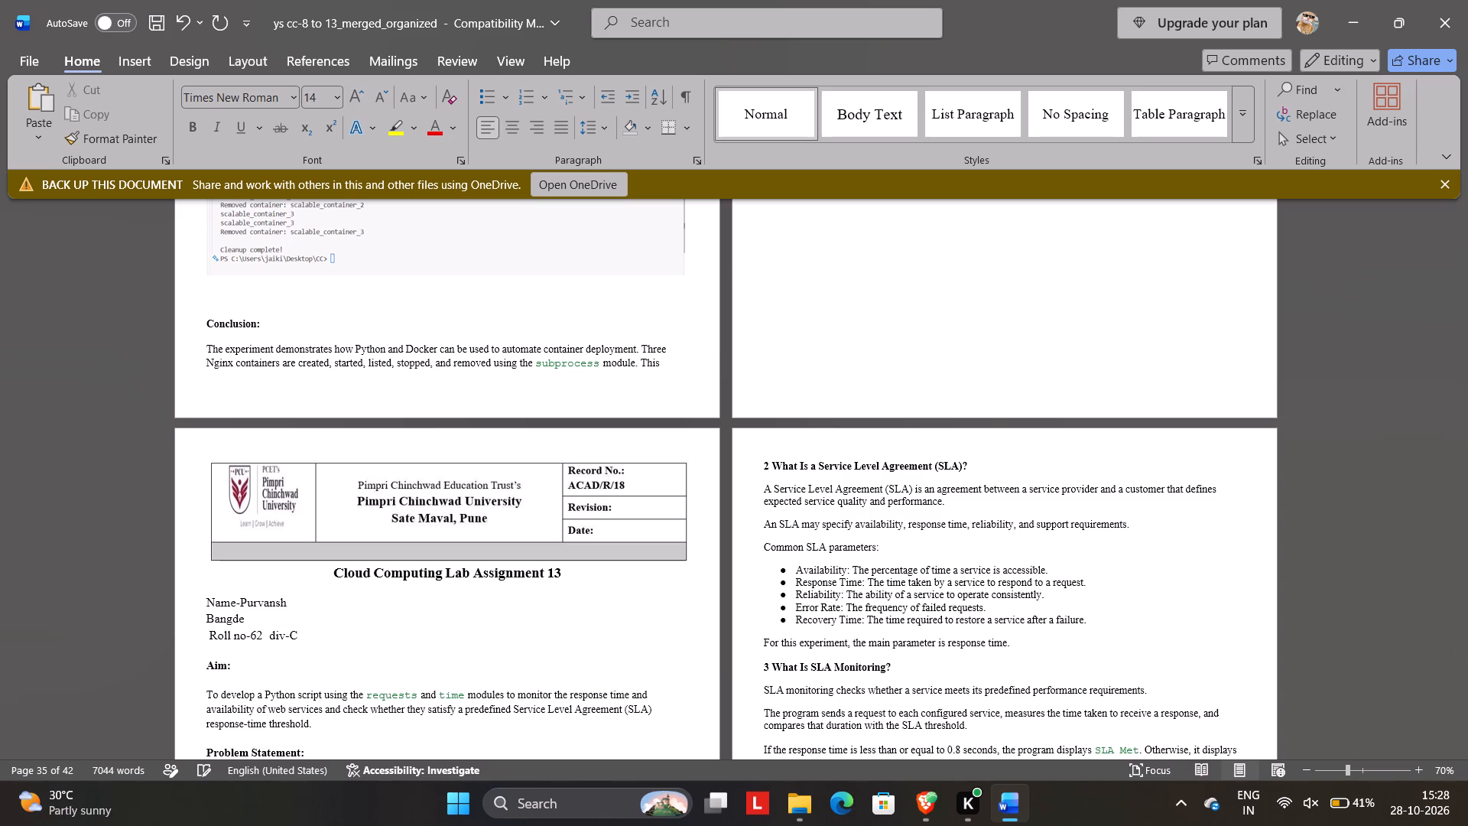
key("Right")
key("BackSpace")
Set the roll number to 55 in the header of Cloud Computing Lab Assignment 13.
key("Right")
key("Right")
key("Right")
key("Right")
key("Right")
key("Right")
key("Right")
key("Right")
key("Delete")
key("Delete")
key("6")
key("BackSpace")
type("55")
Review the rest of Lab Assignment 13 to the document's end, then check the first pages of Lab Assignment 8.
scroll(245, 618, "down", 3)
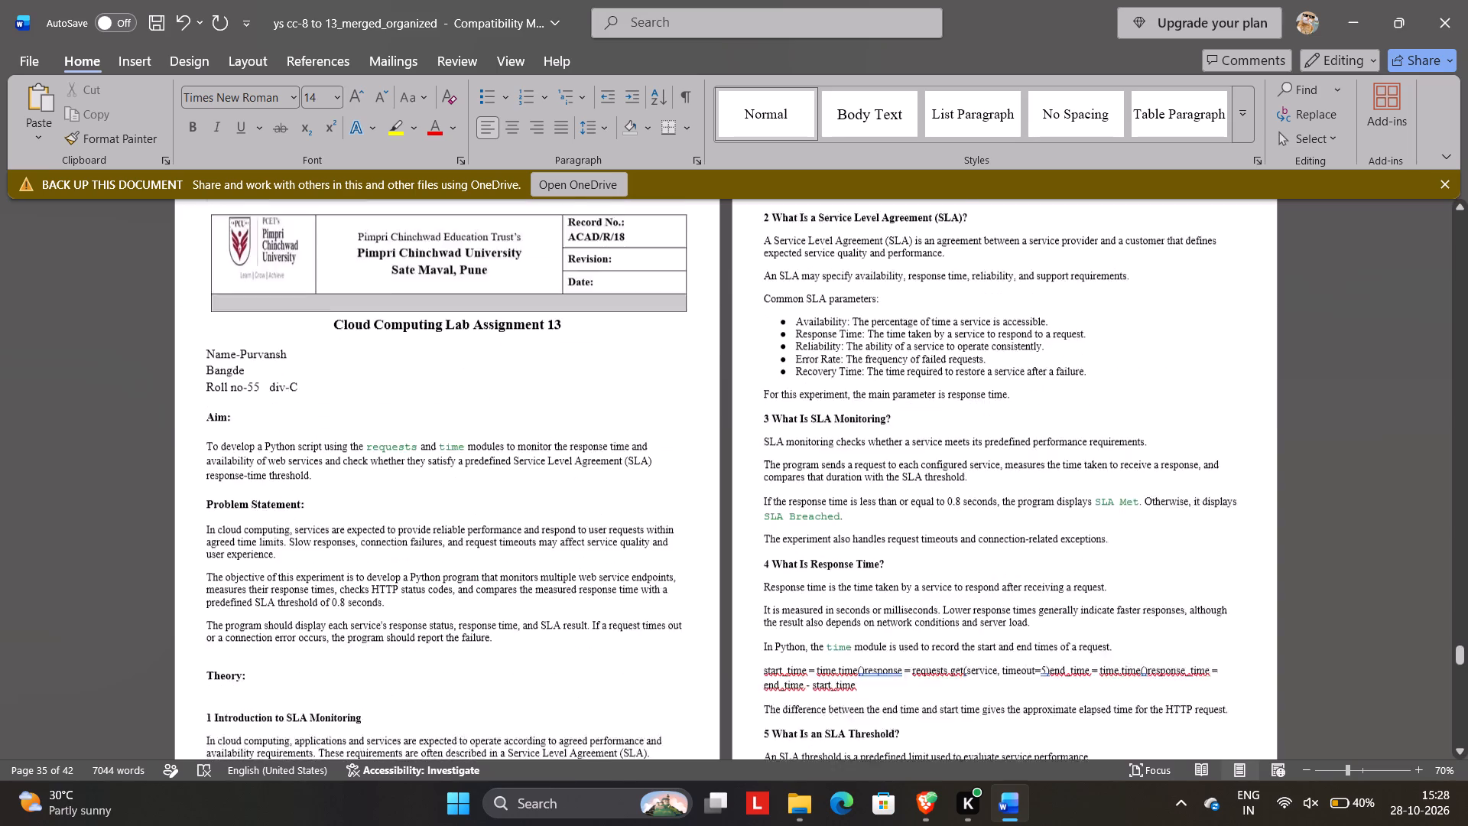
scroll(245, 618, "down", 16)
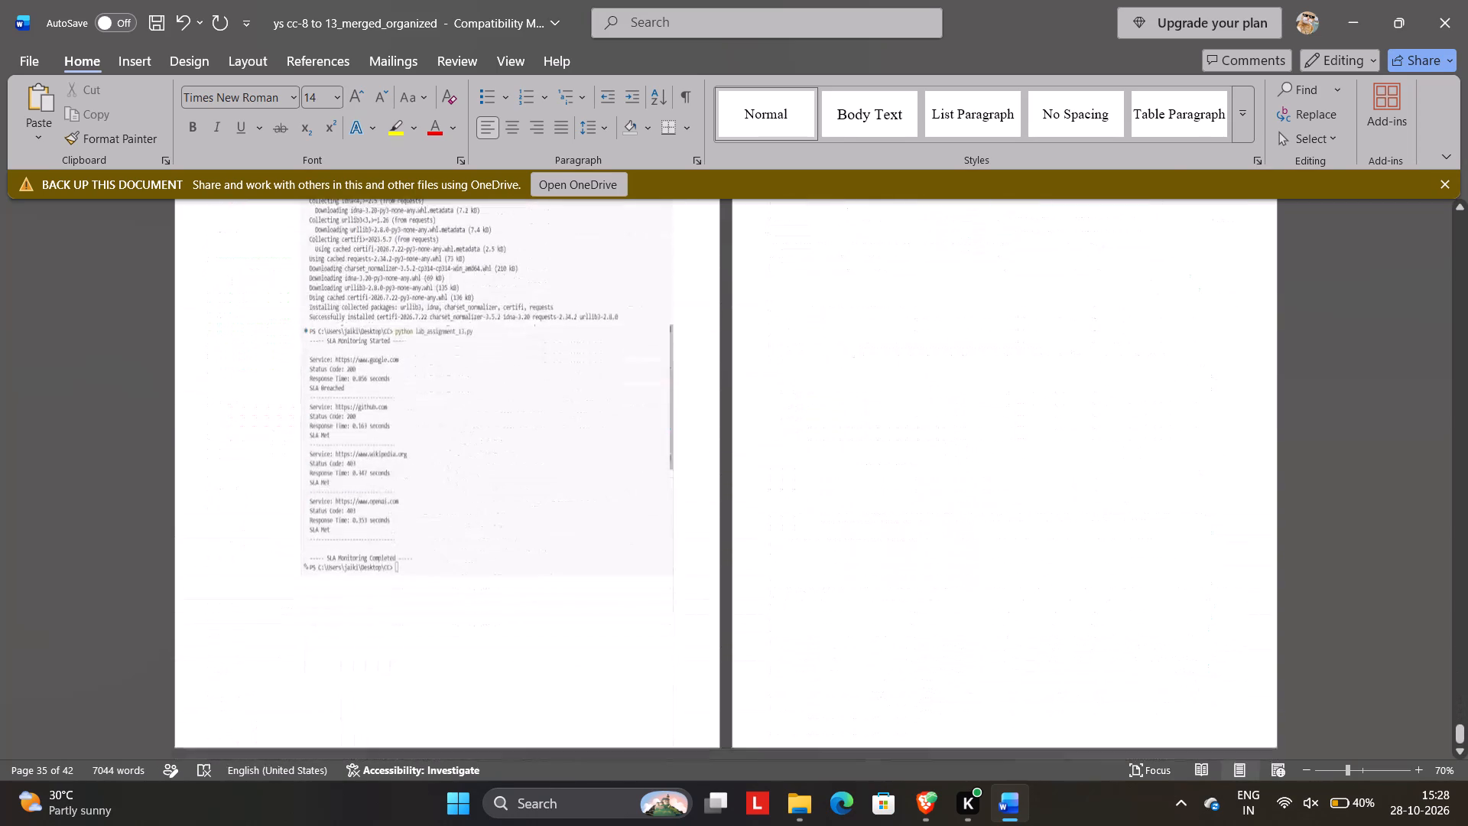
scroll(245, 618, "up", 3)
scroll(245, 618, "down", 1)
scroll(245, 618, "up", 2)
scroll(245, 618, "down", 1)
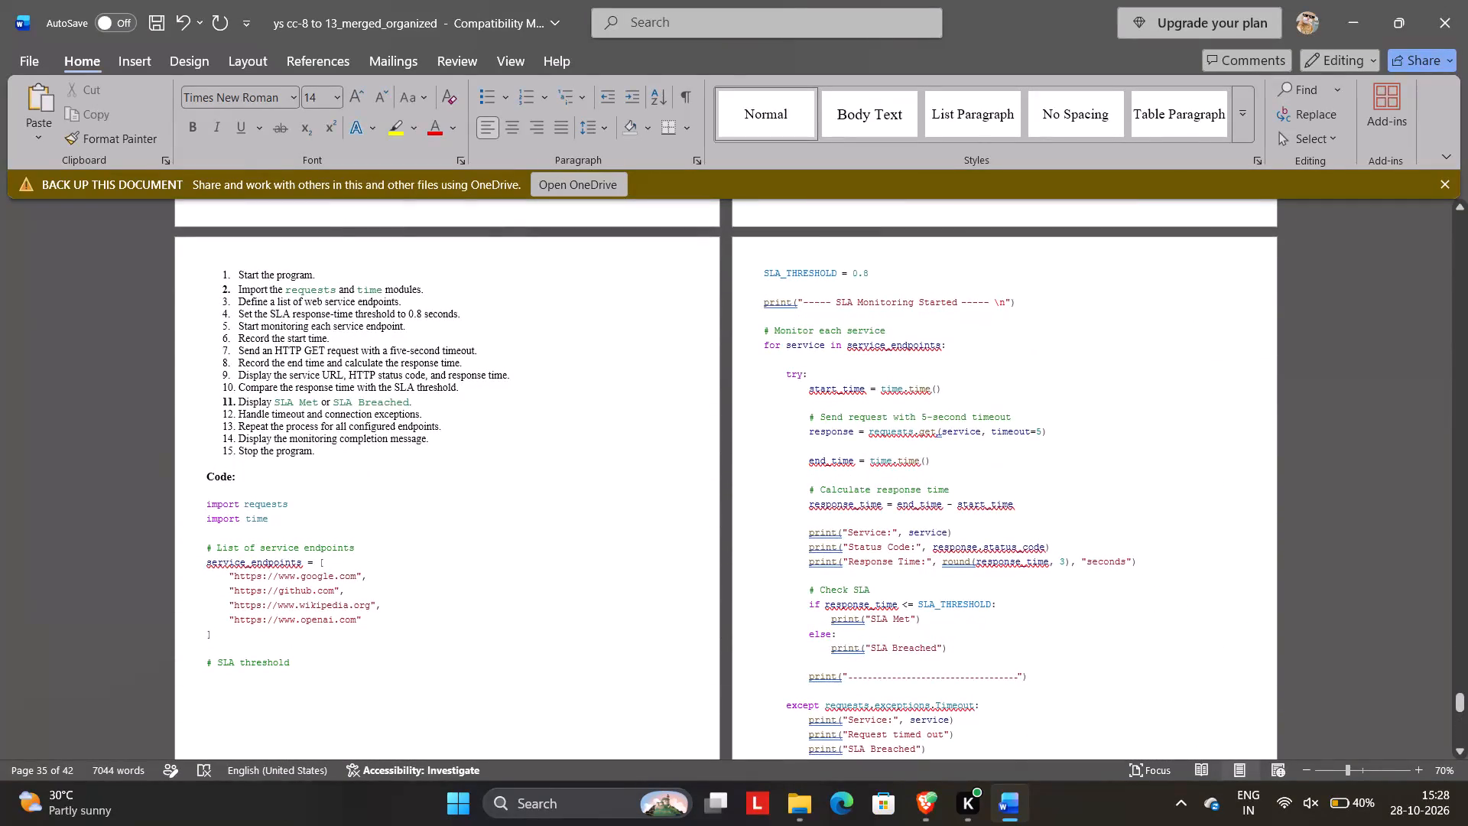
scroll(245, 618, "down", 2)
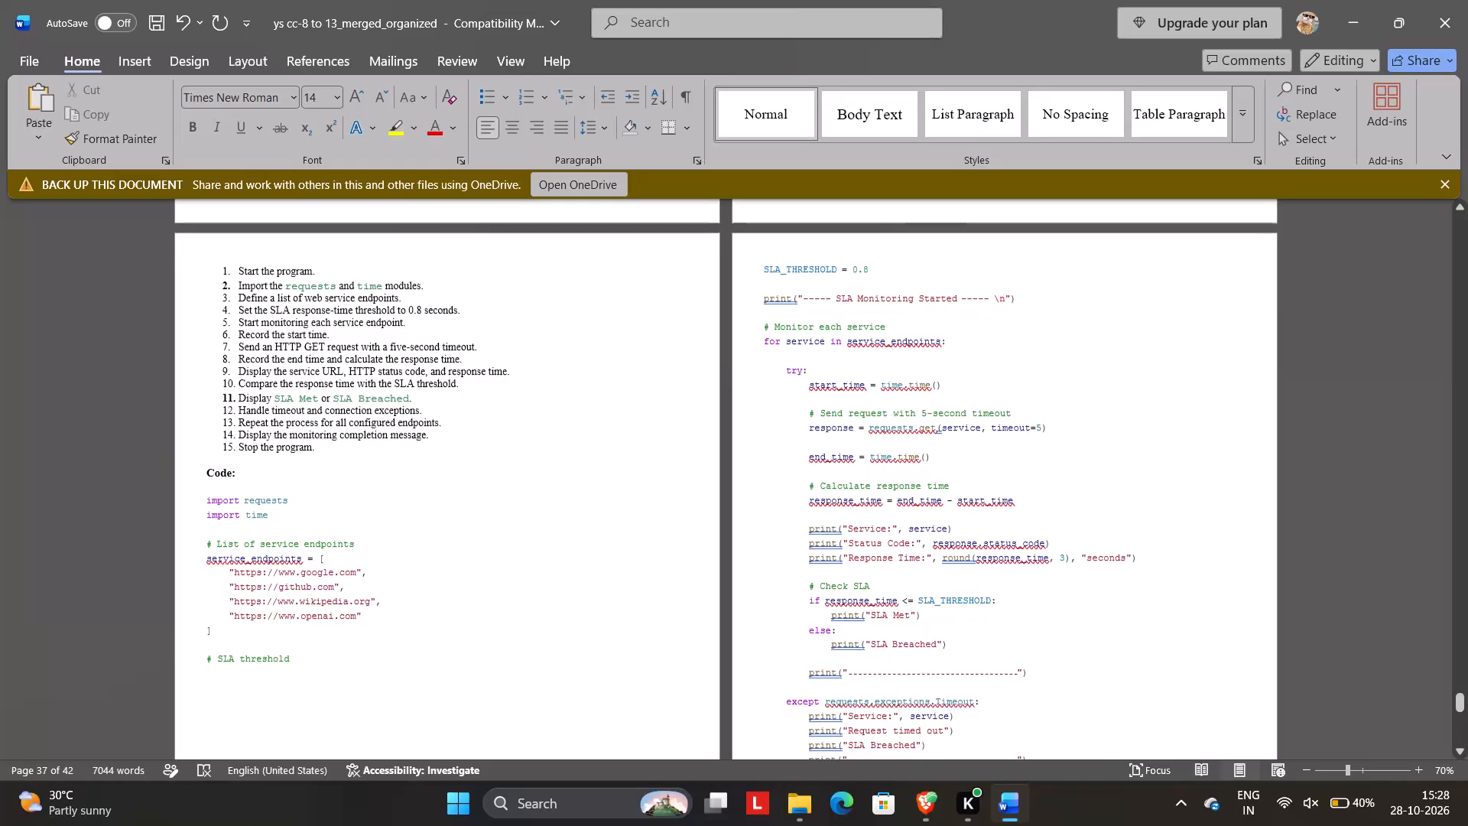
scroll(245, 618, "down", 2)
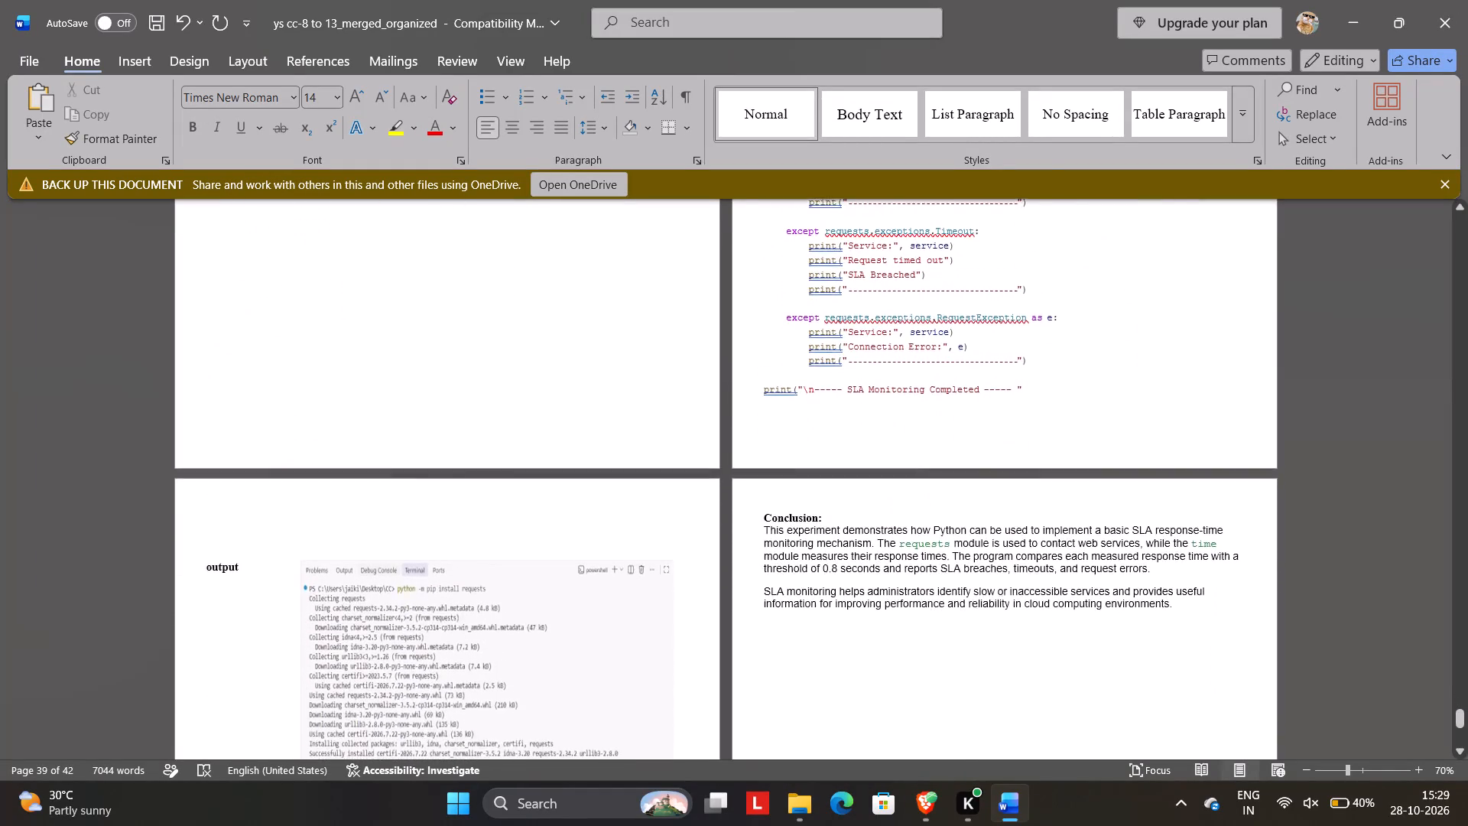
scroll(245, 618, "down", 8)
scroll(245, 618, "up", 20)
scroll(245, 618, "up", 20)
scroll(245, 618, "up", 4)
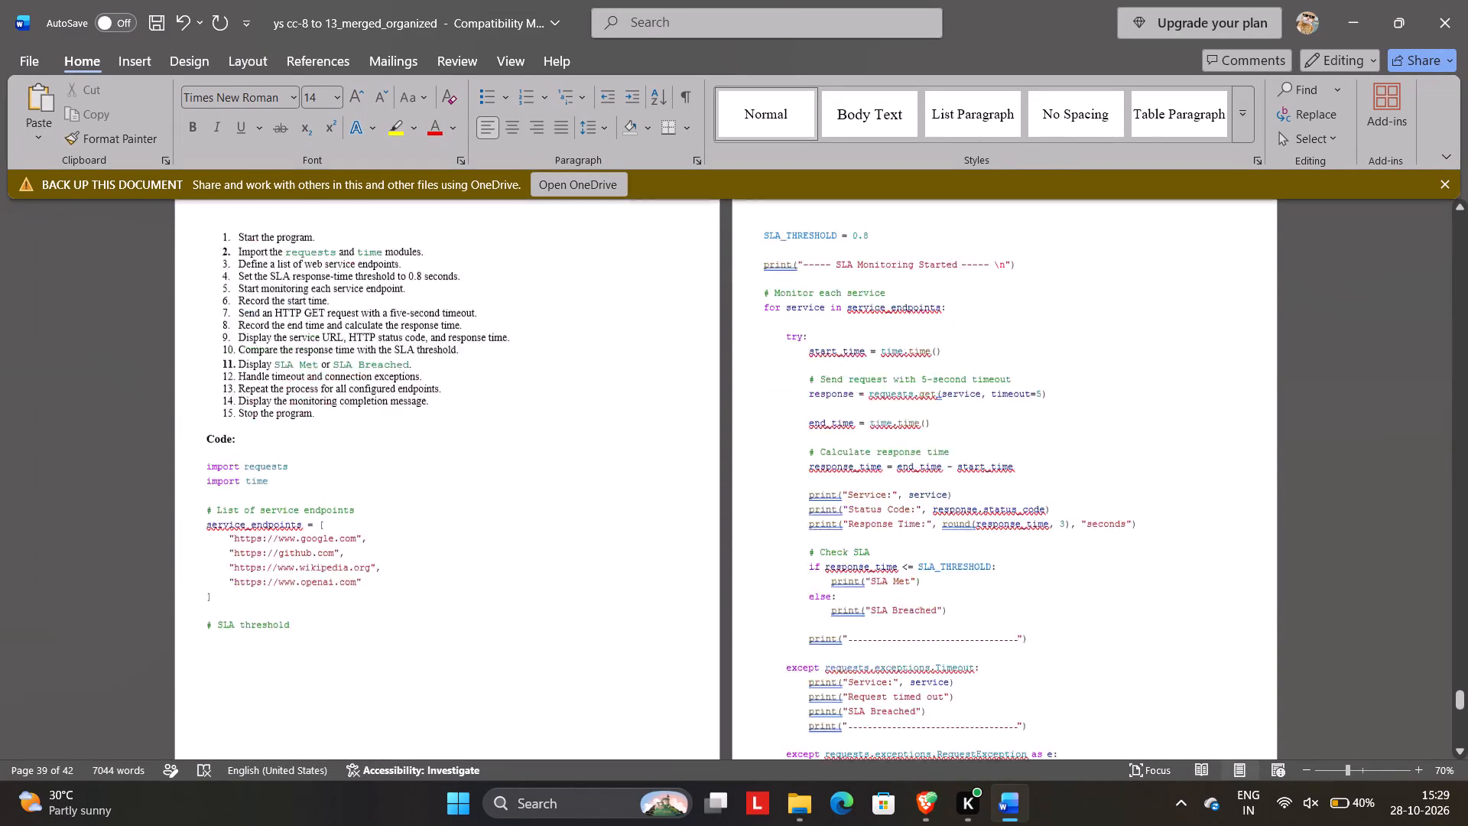
scroll(245, 618, "up", 20)
scroll(245, 618, "up", 20)
scroll(245, 618, "up", 20)
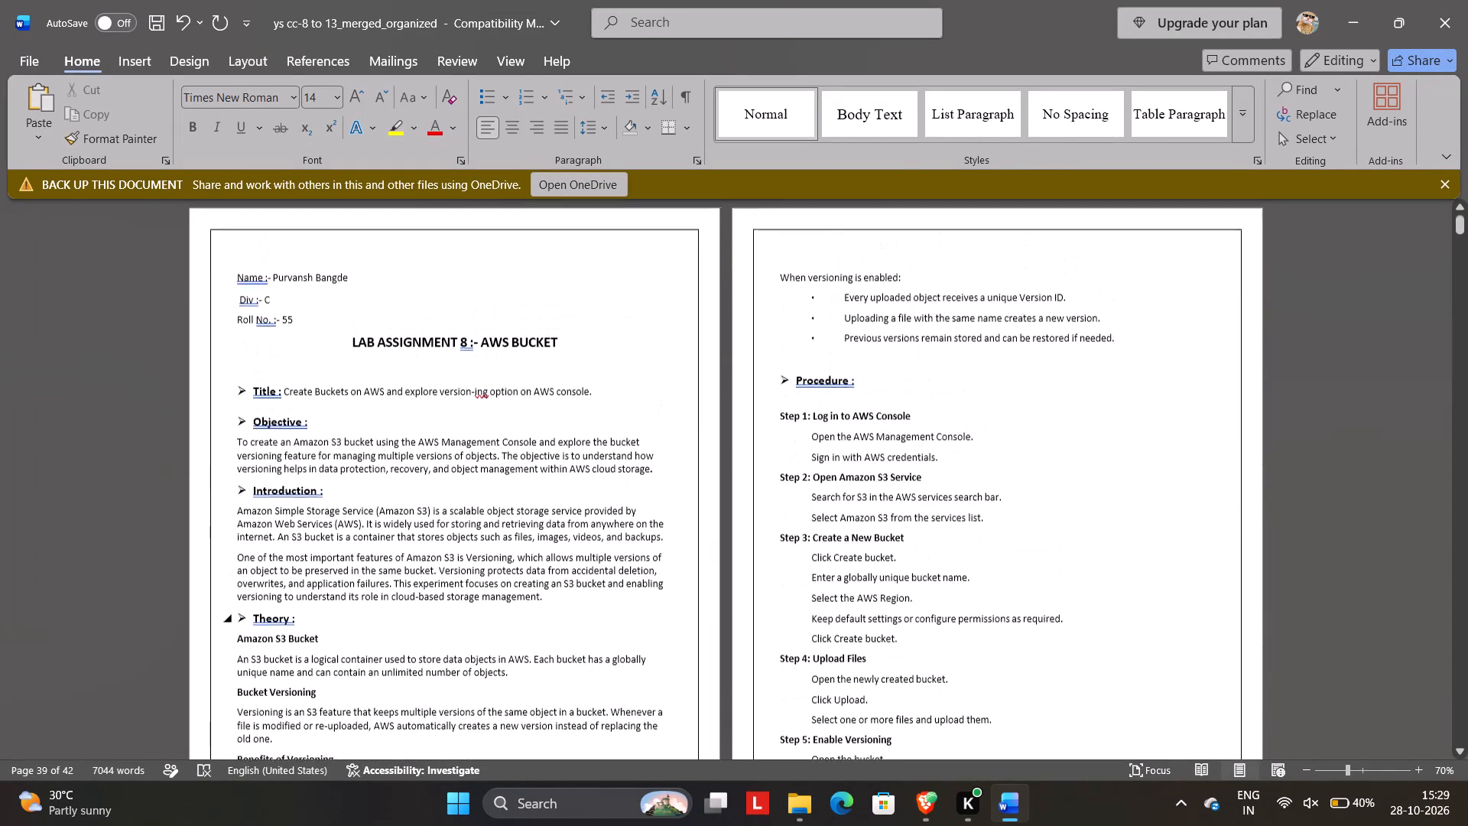
scroll(245, 618, "up", 5)
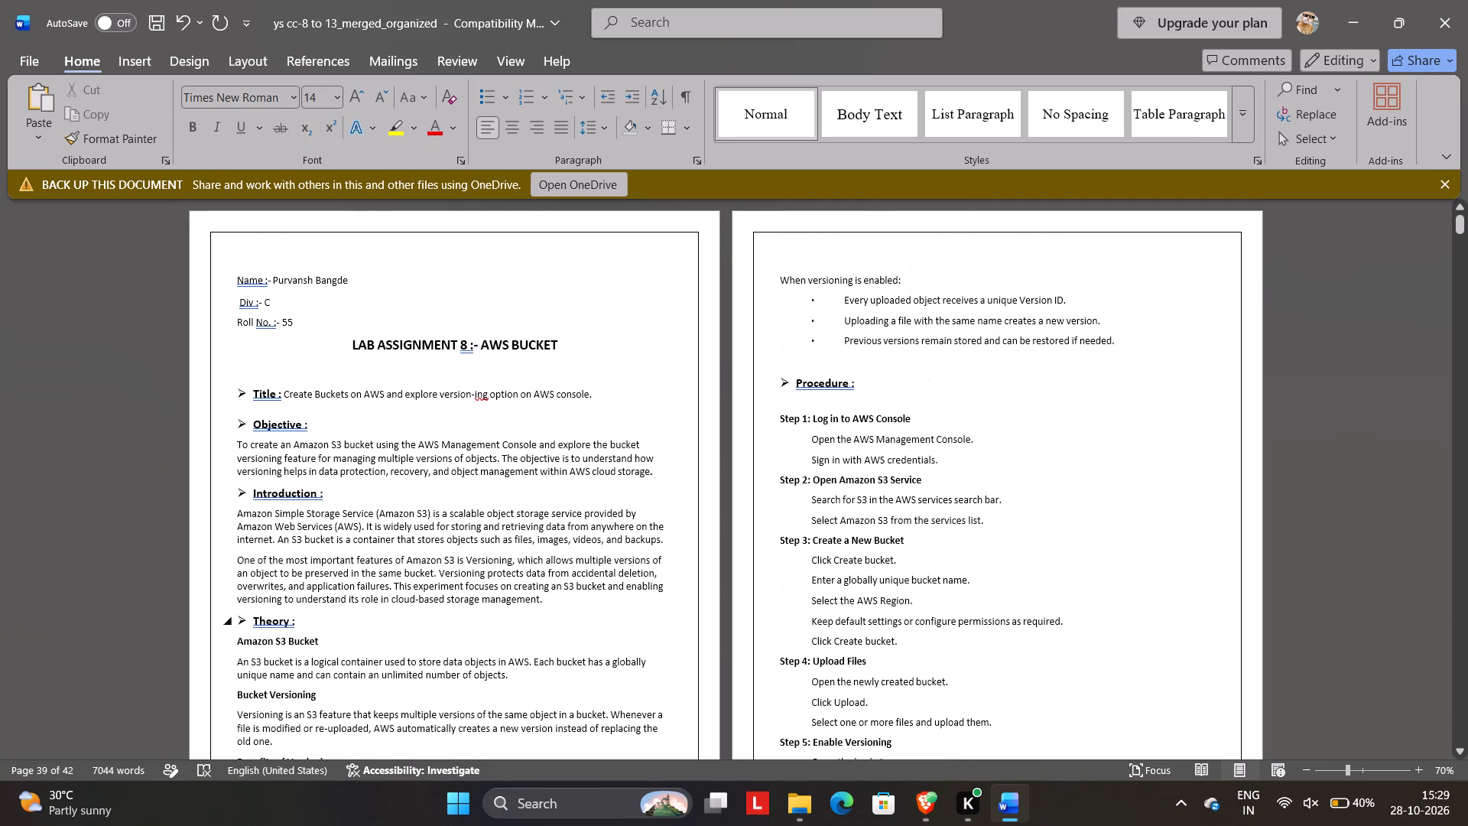
key("ctrl+plus")
key("ctrl+plus")
scroll(451, 548, "down", 3)
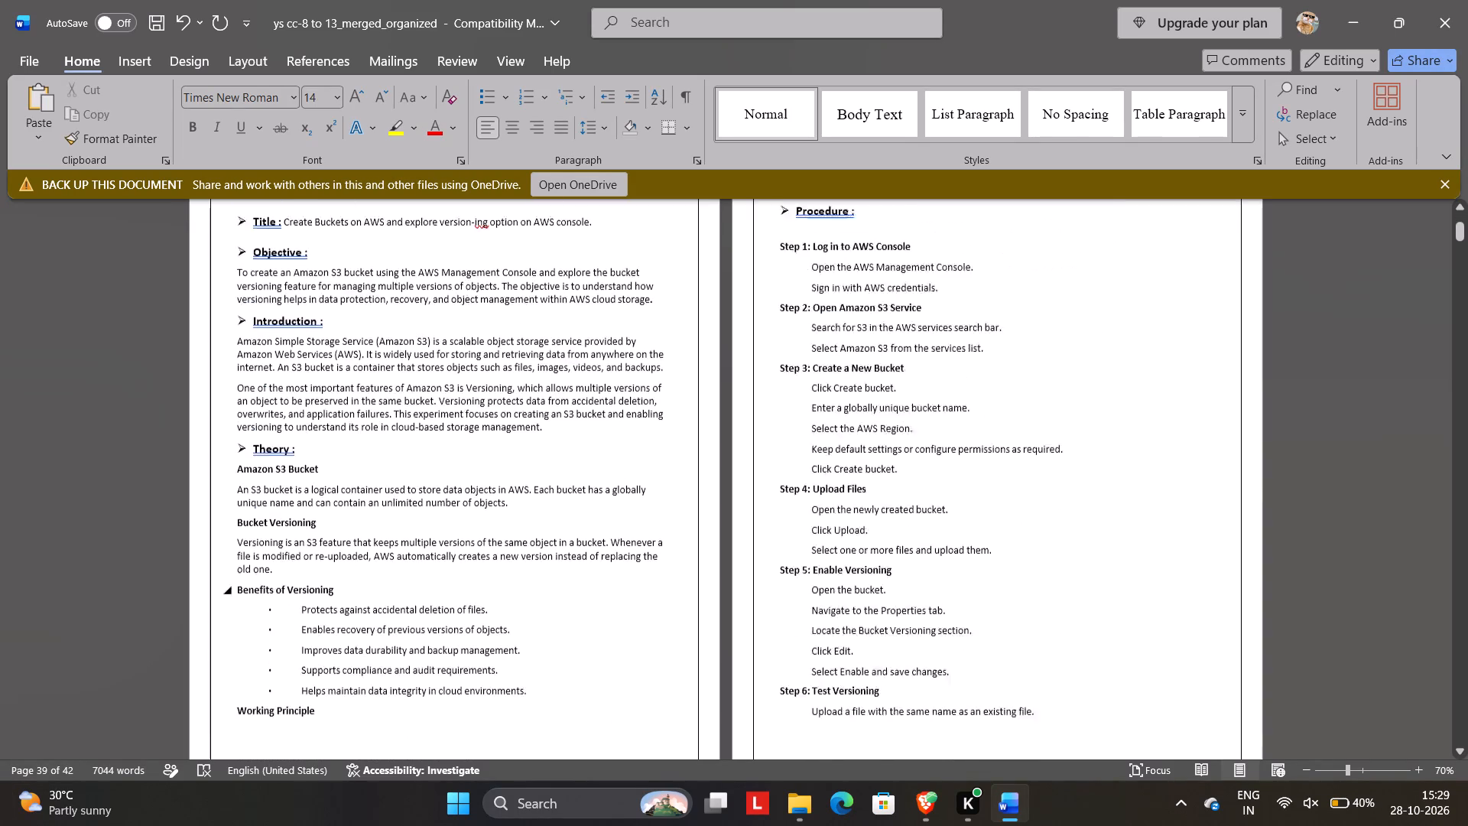
scroll(451, 548, "down", 4)
Open the print settings for the document and set the pages to print to 7-42.
key("ctrl+p")
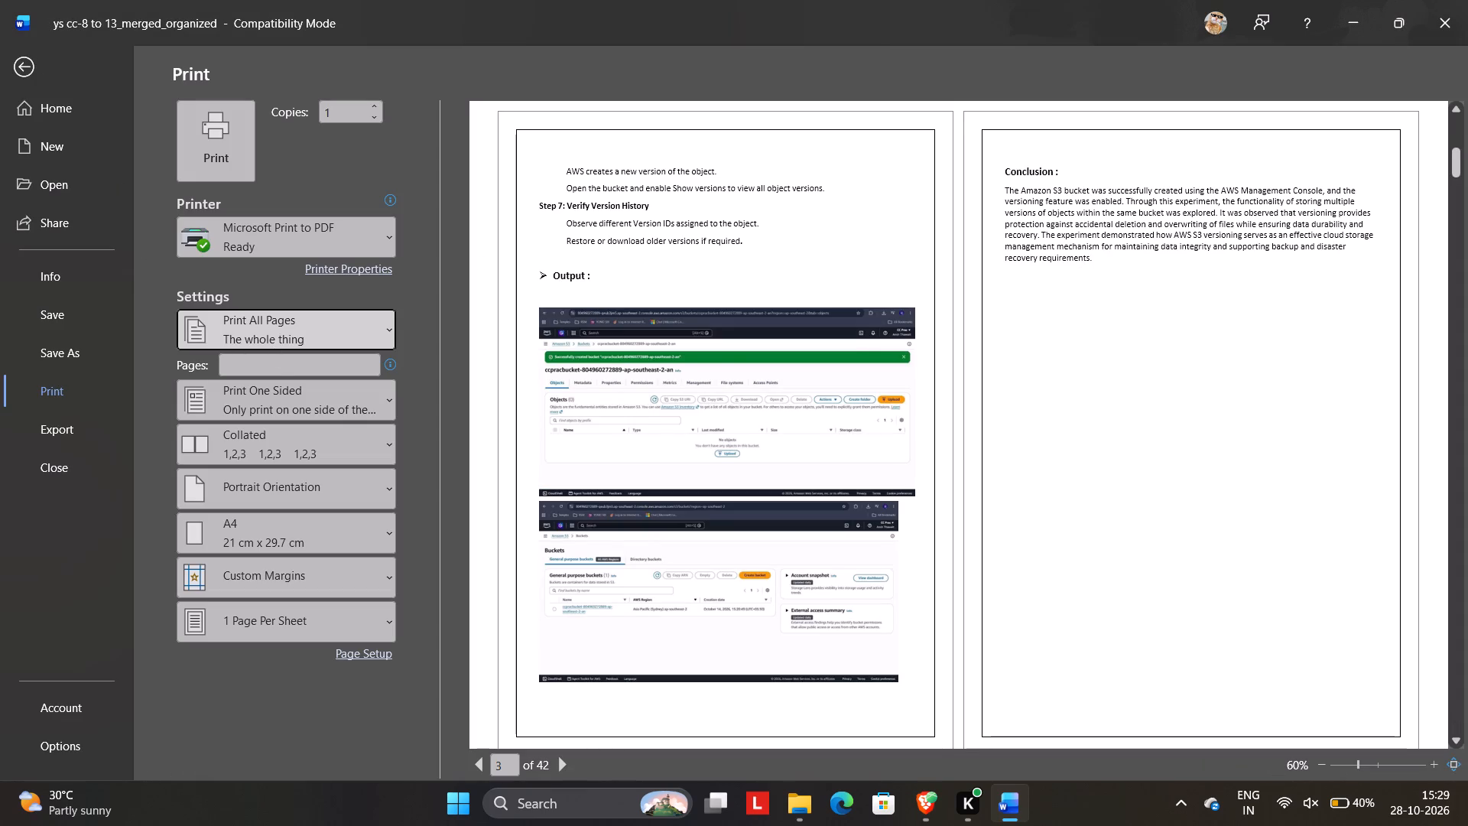
scroll(576, 581, "right", 8)
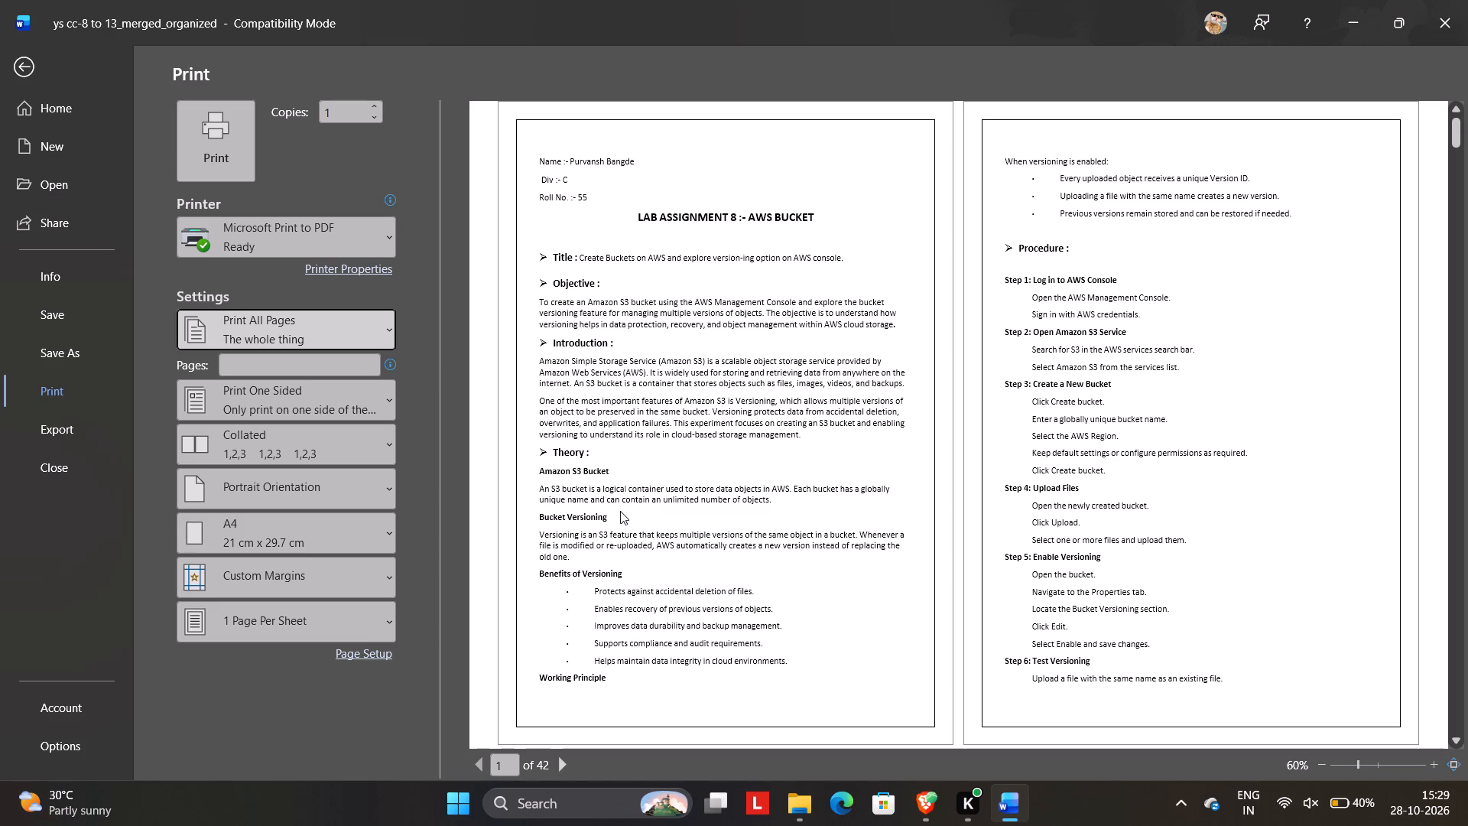
key("Right")
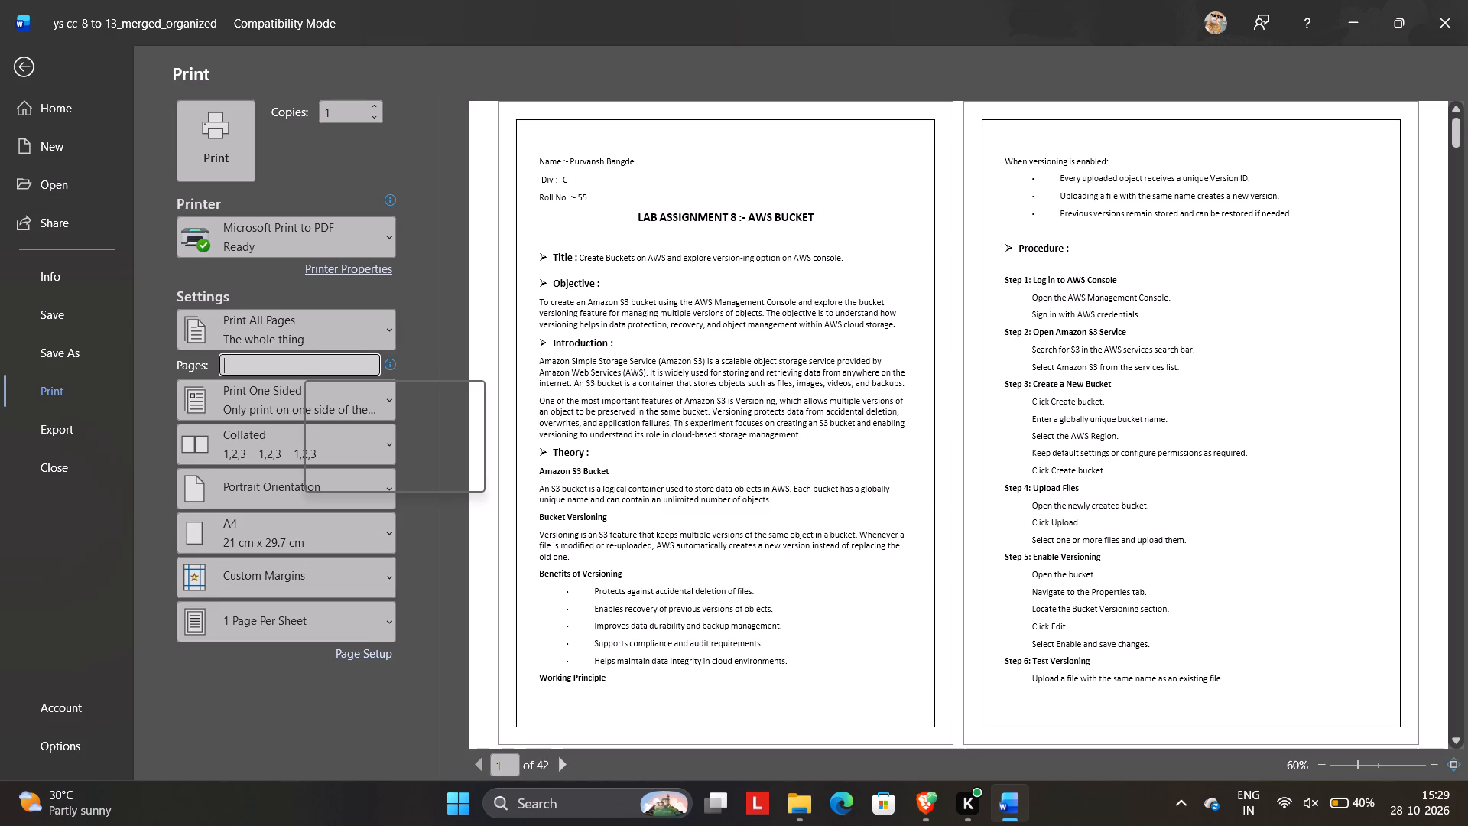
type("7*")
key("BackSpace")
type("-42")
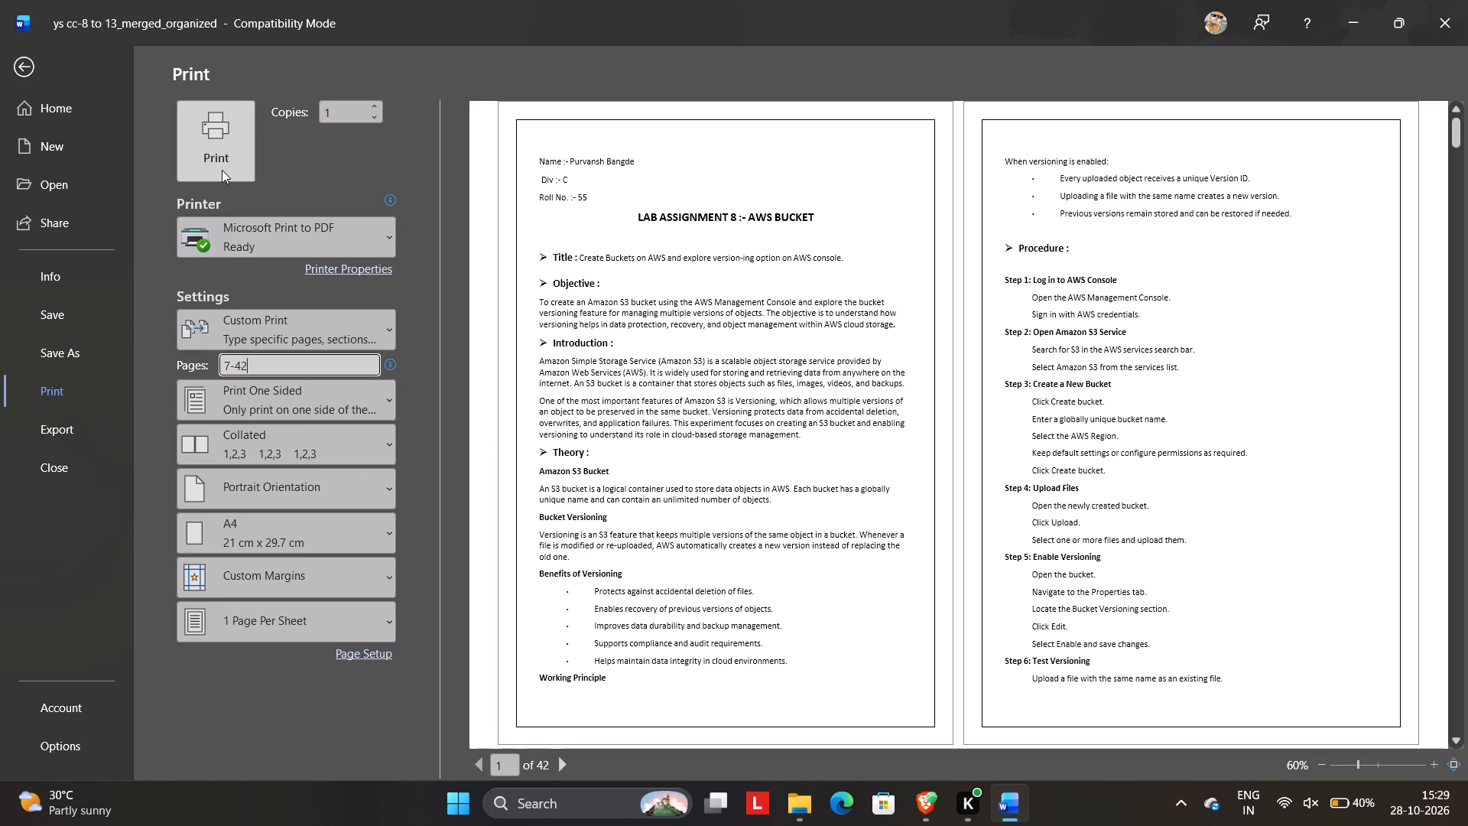
Check the print preview from page 7 through page 9 to see where the next assignment begins.
left_click(513, 762)
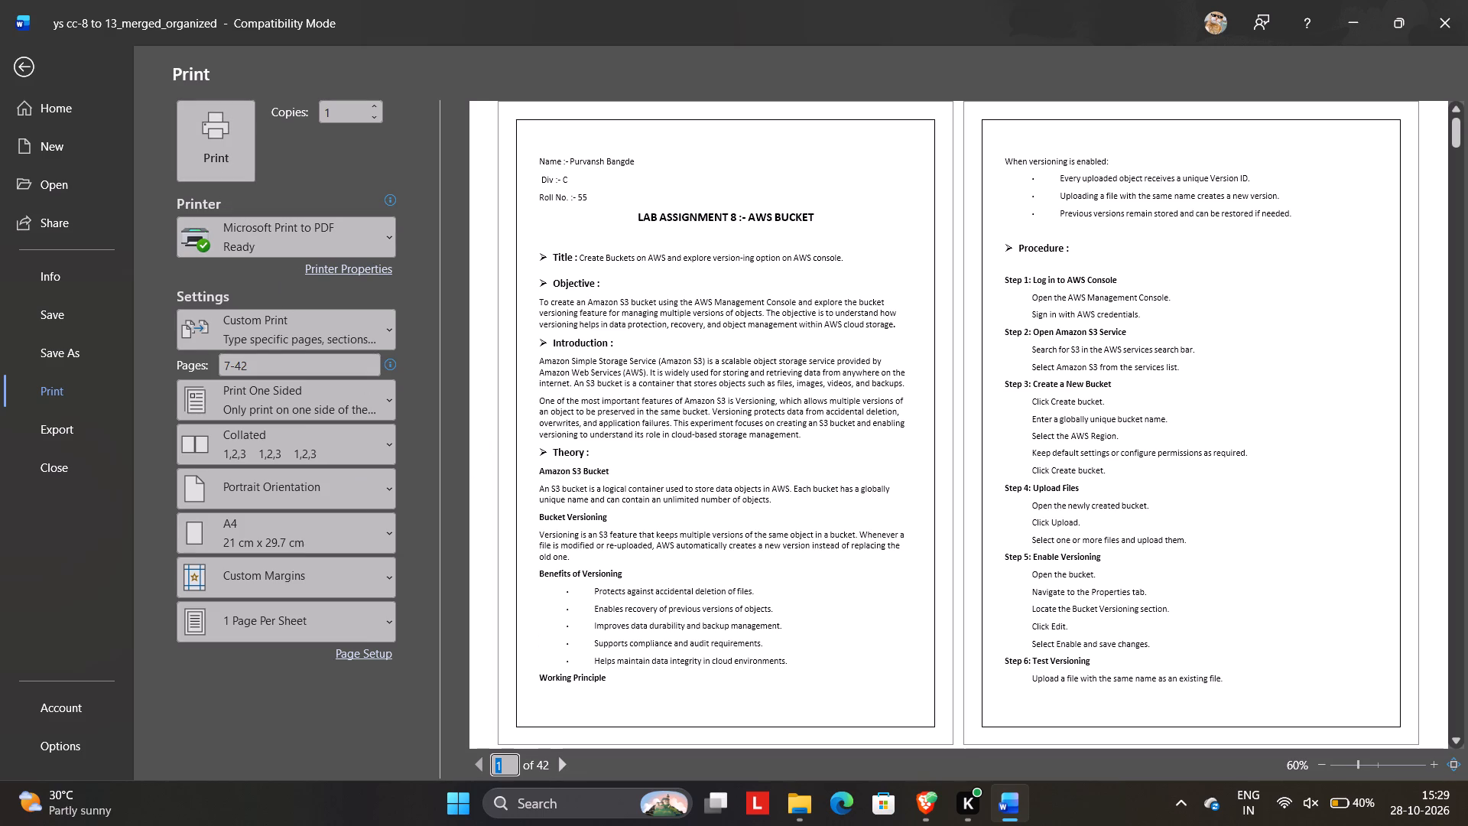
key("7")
key("Return")
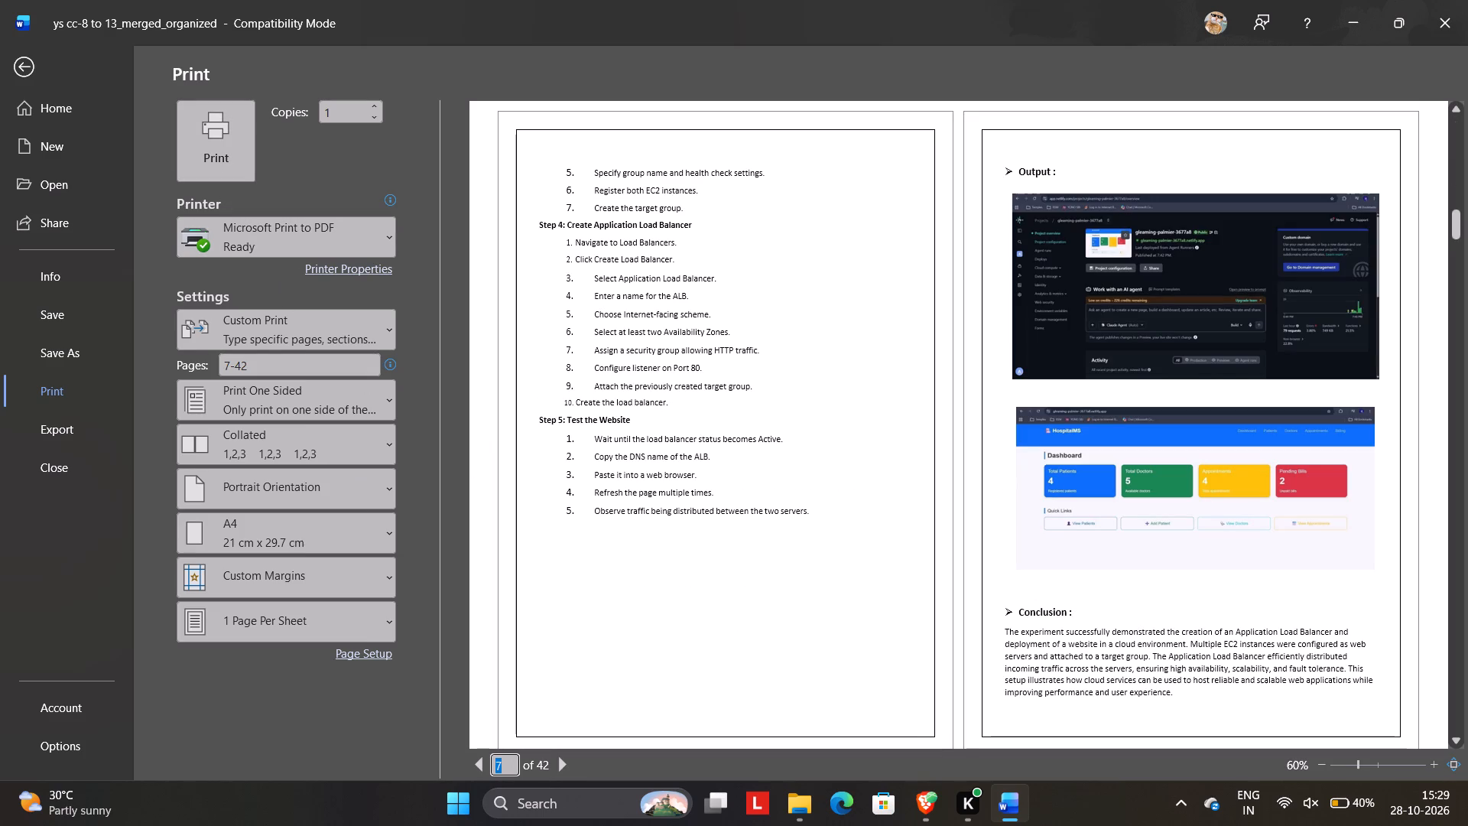
key("Right")
left_click(563, 759)
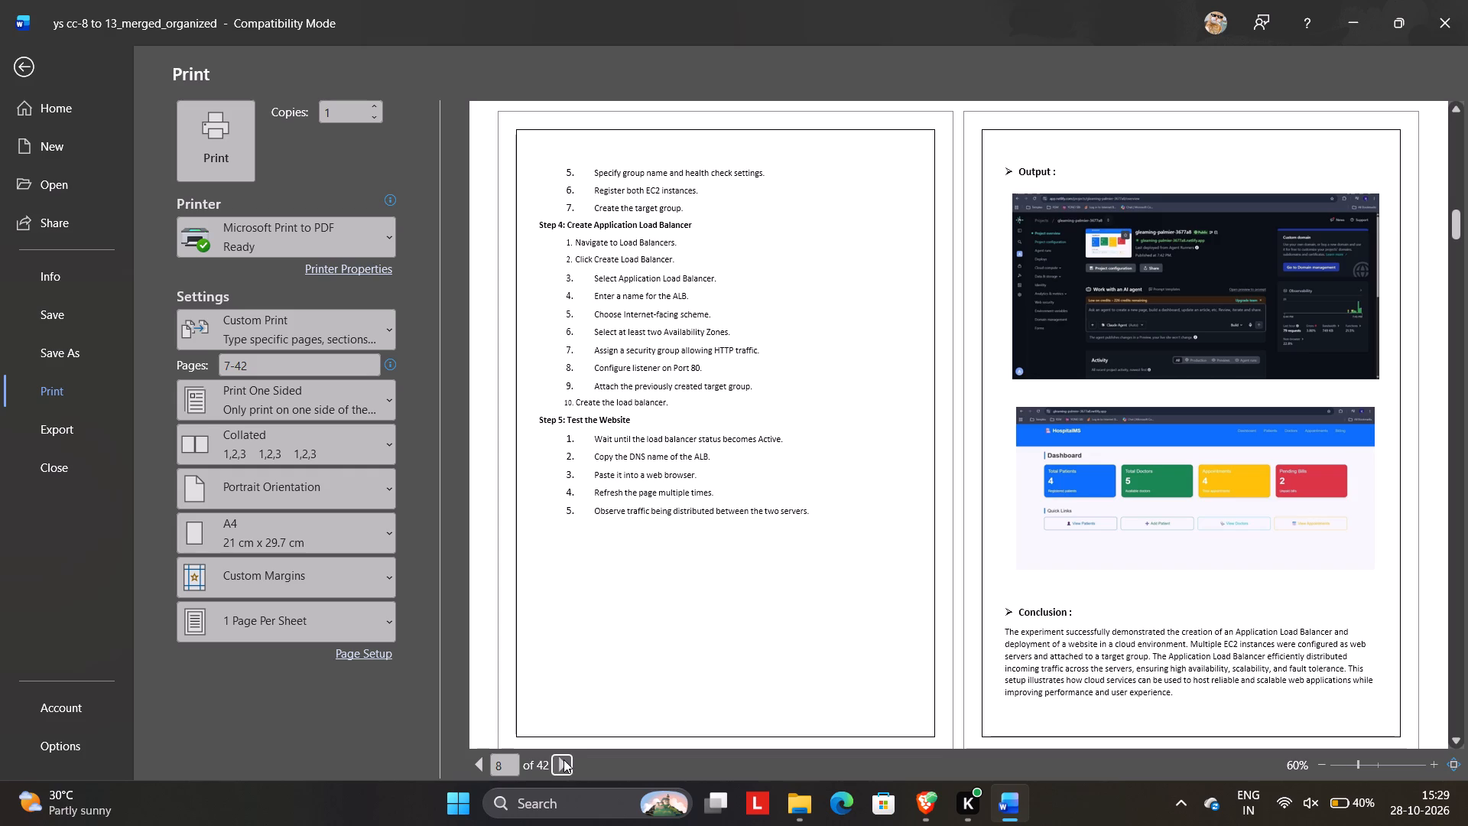
left_click(563, 759)
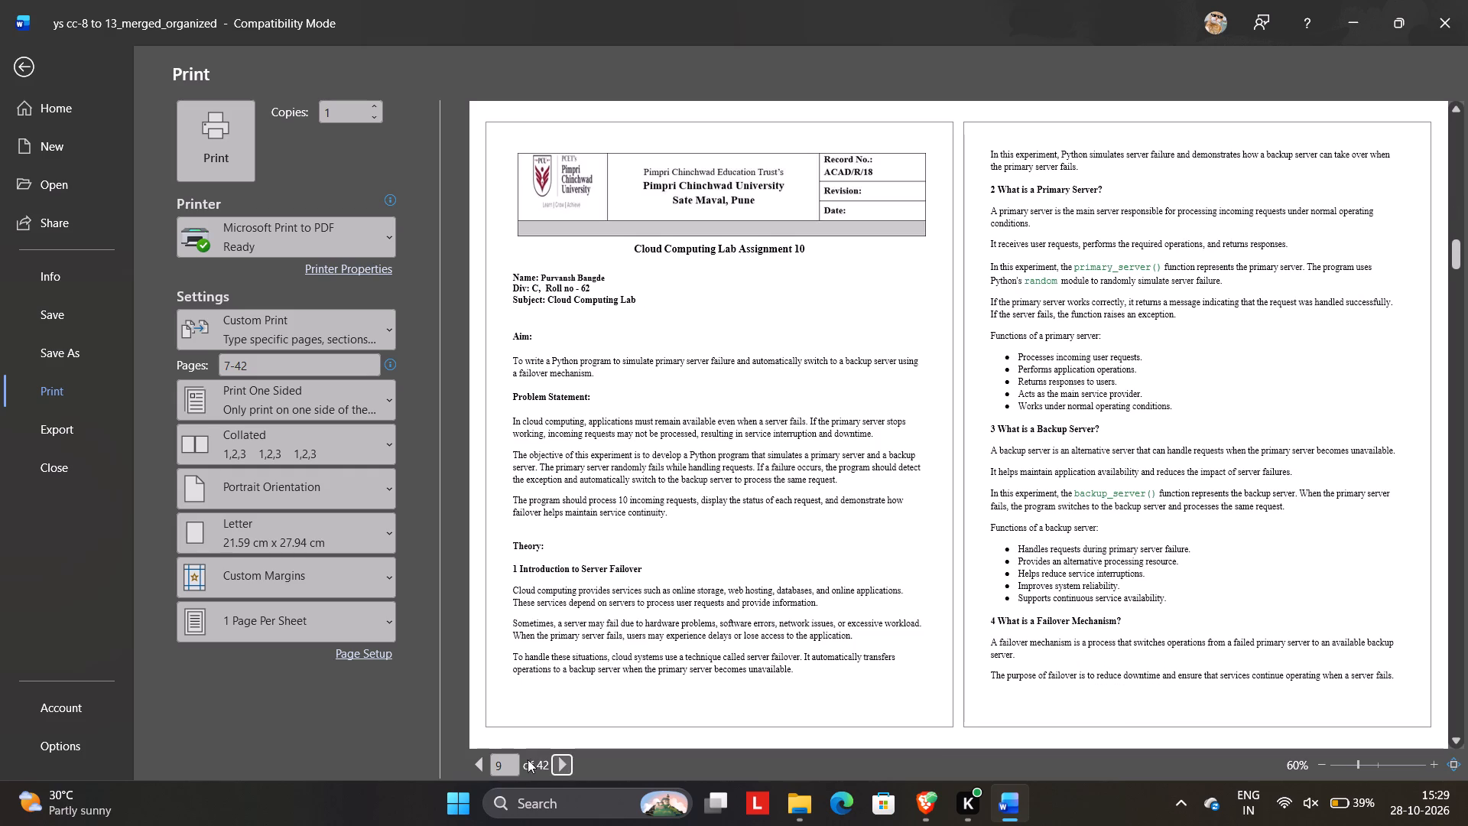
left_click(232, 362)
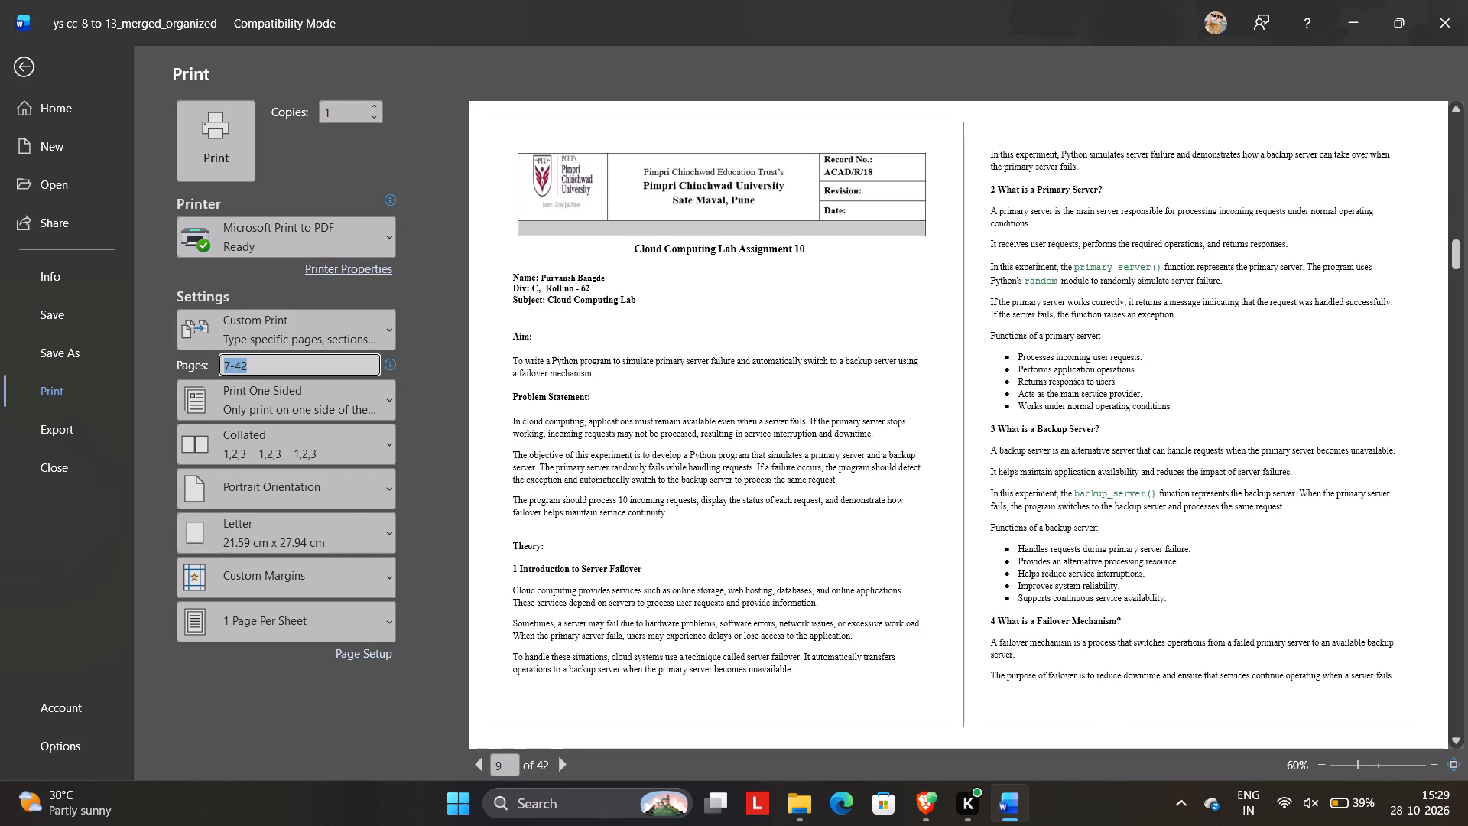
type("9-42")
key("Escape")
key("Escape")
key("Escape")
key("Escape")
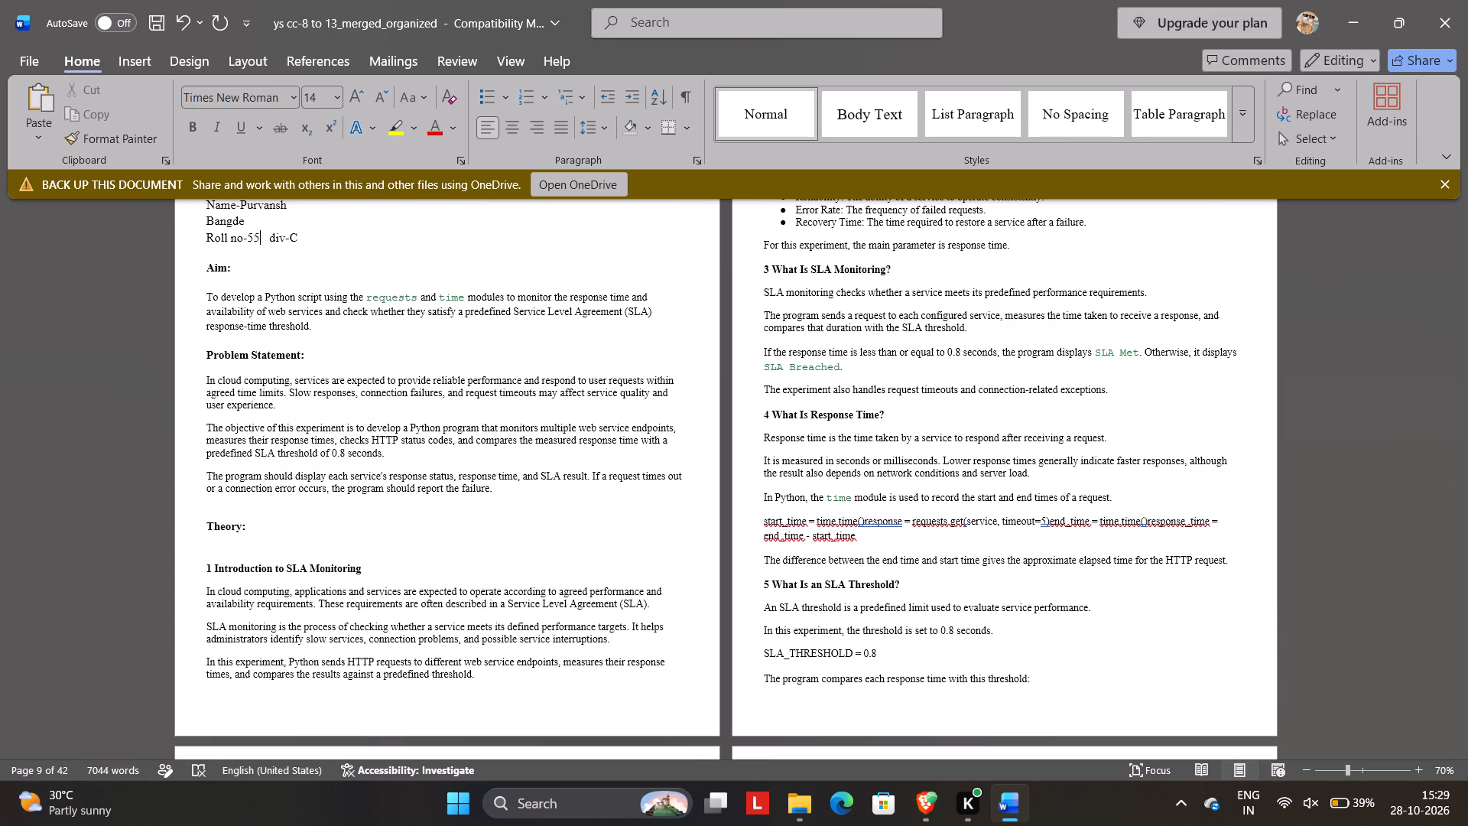
Set the roll number to 55 in the header of Cloud Computing Lab Assignment 10 on page 9.
scroll(398, 470, "up", 19)
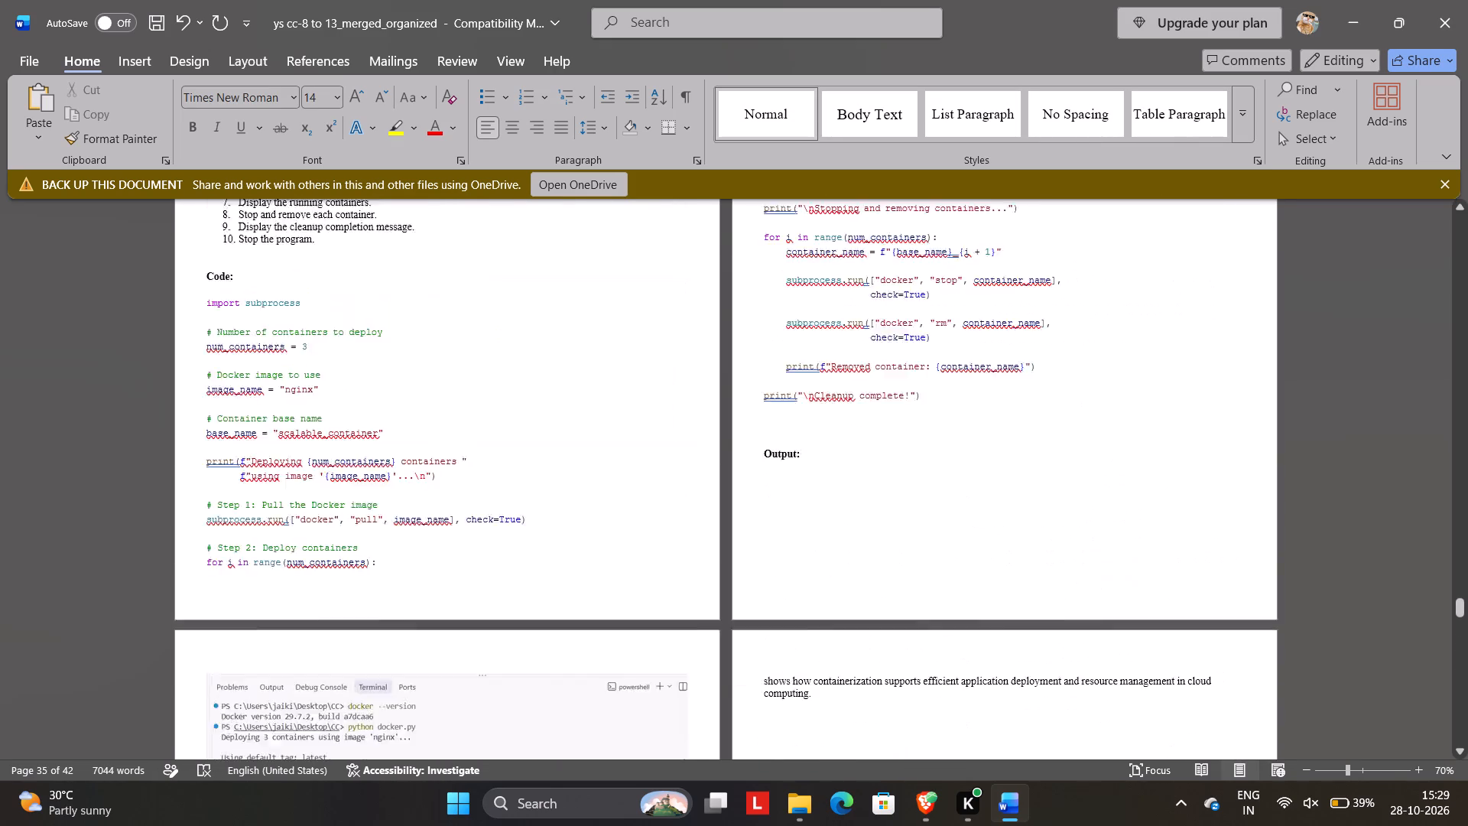
scroll(398, 470, "up", 20)
scroll(398, 470, "up", 8)
scroll(398, 470, "down", 7)
scroll(398, 470, "up", 20)
scroll(398, 470, "up", 20)
scroll(398, 470, "up", 20)
left_click(43, 766)
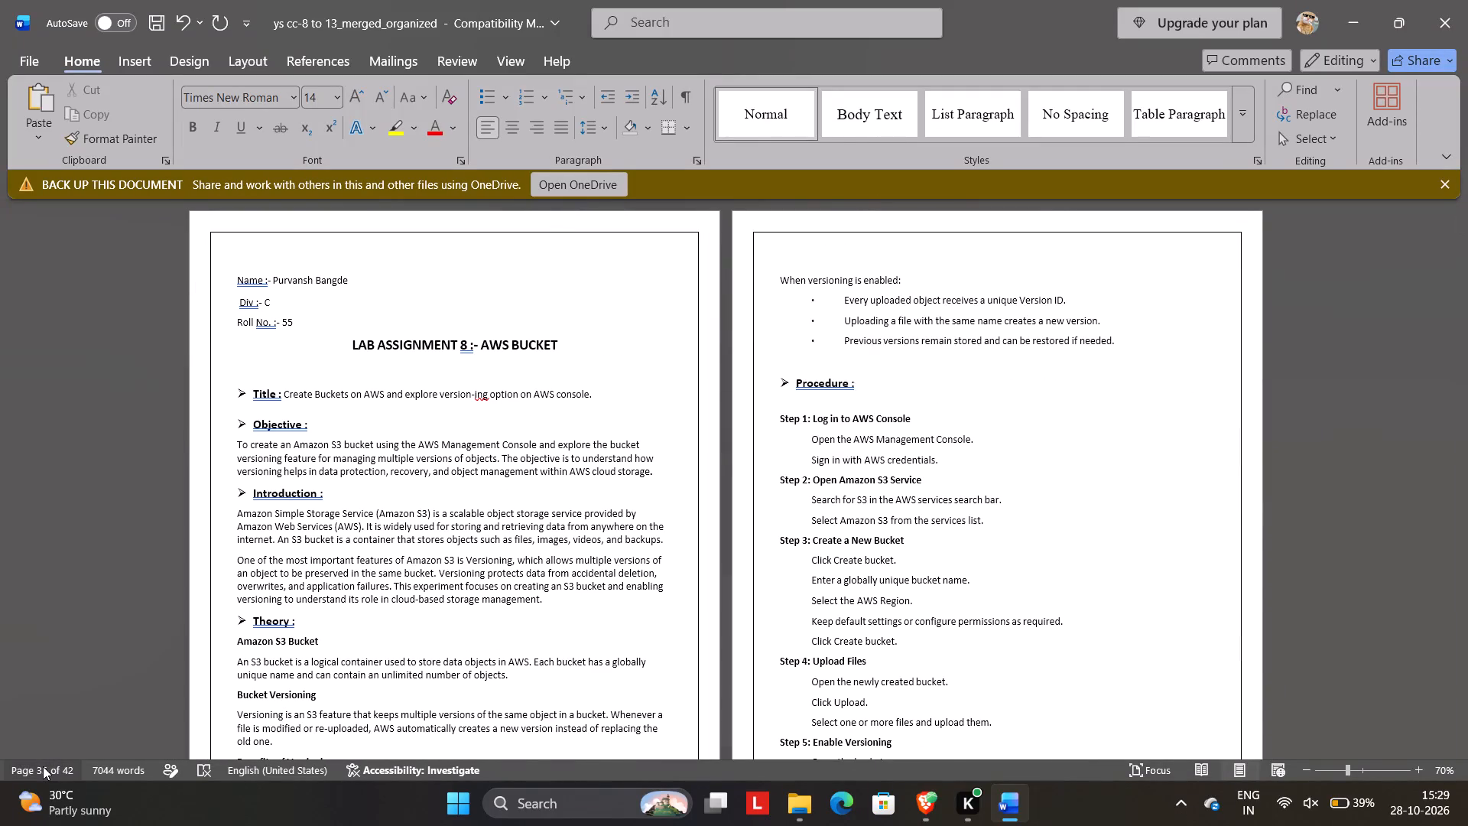
scroll(142, 489, "down", 4)
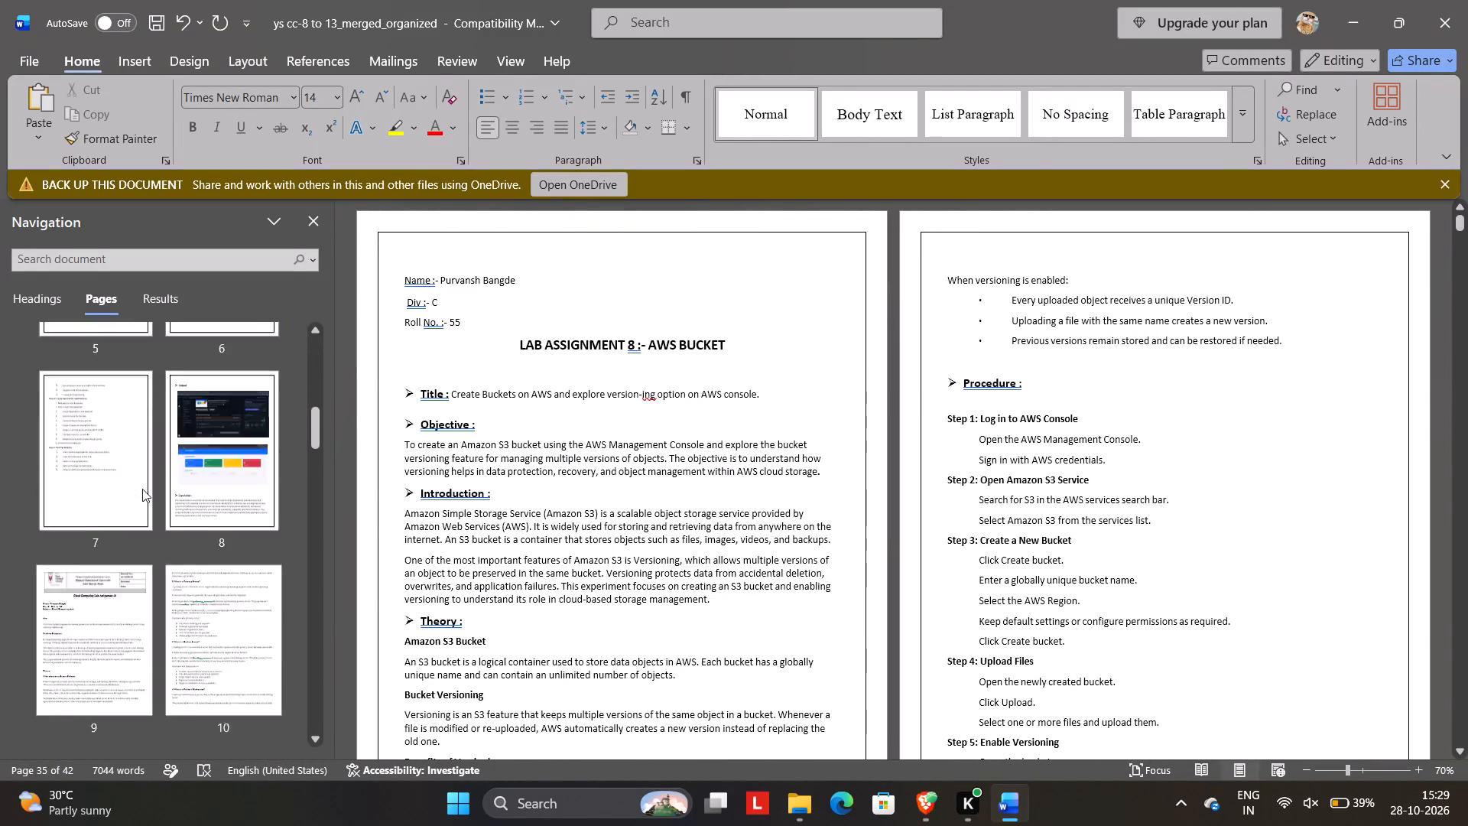
scroll(142, 489, "down", 1)
scroll(138, 500, "up", 1)
scroll(122, 558, "down", 1)
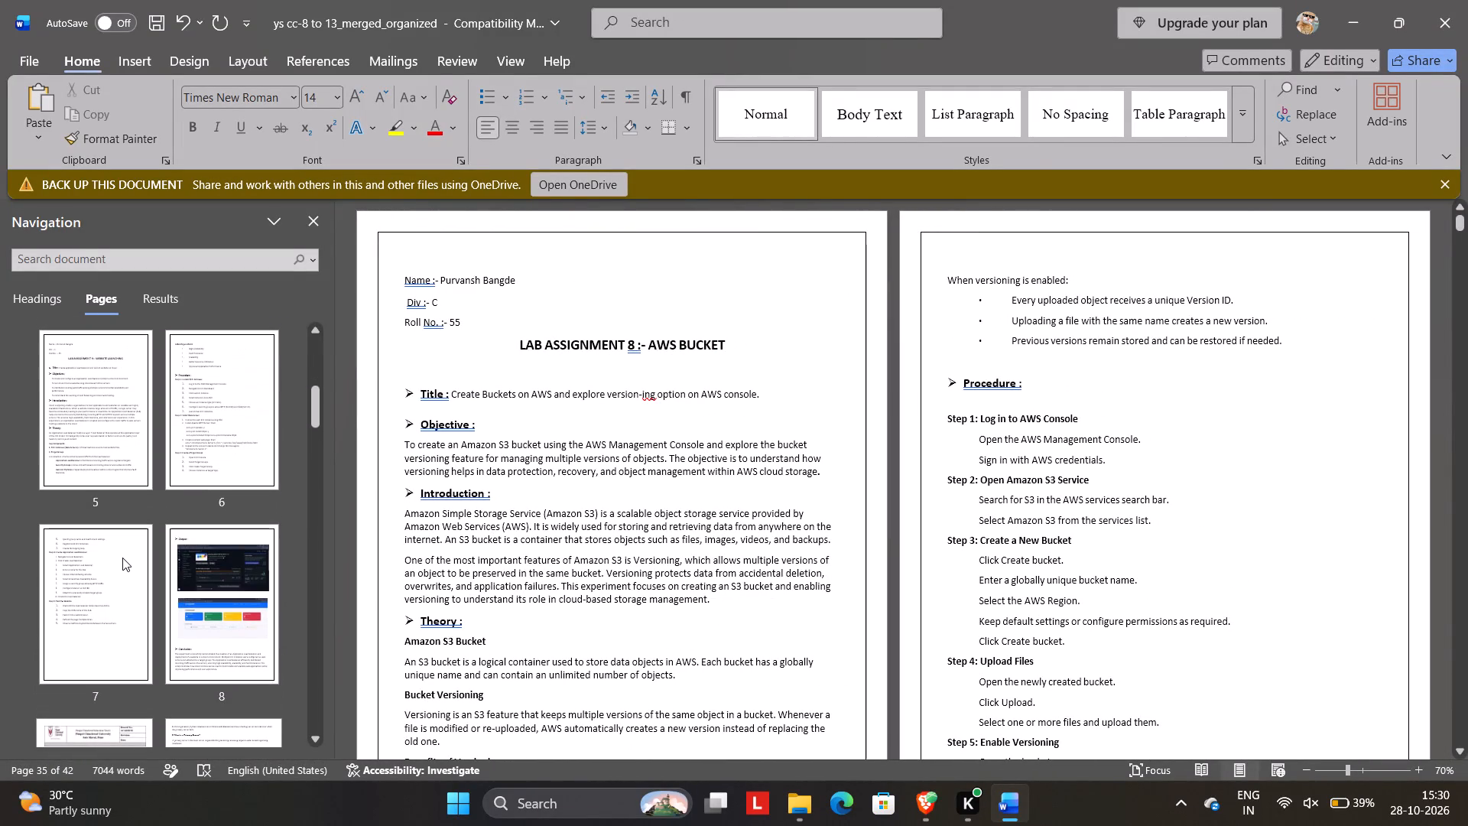
scroll(122, 558, "down", 1)
left_click(94, 608)
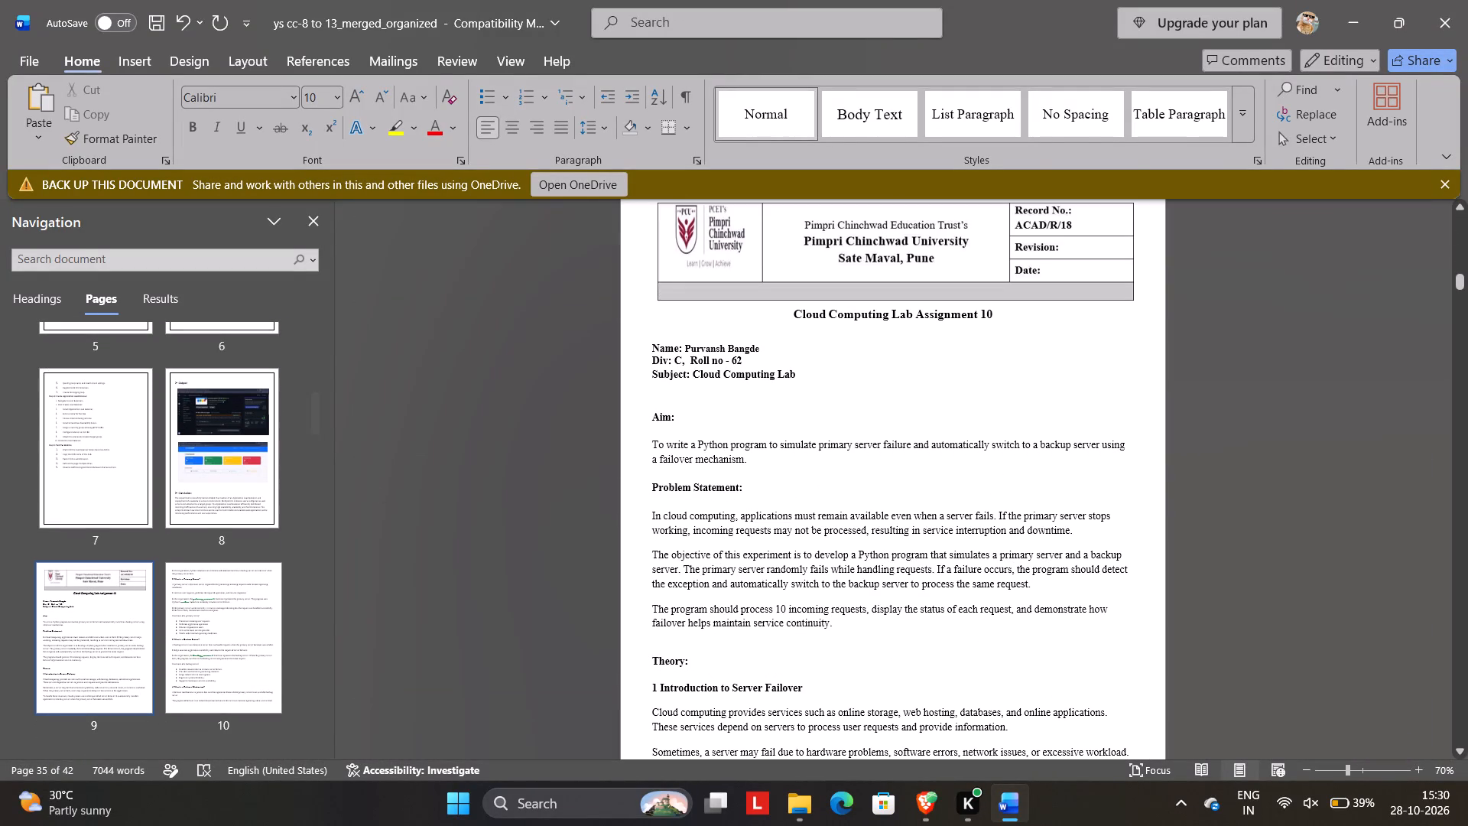
left_click(744, 354)
key("BackSpace")
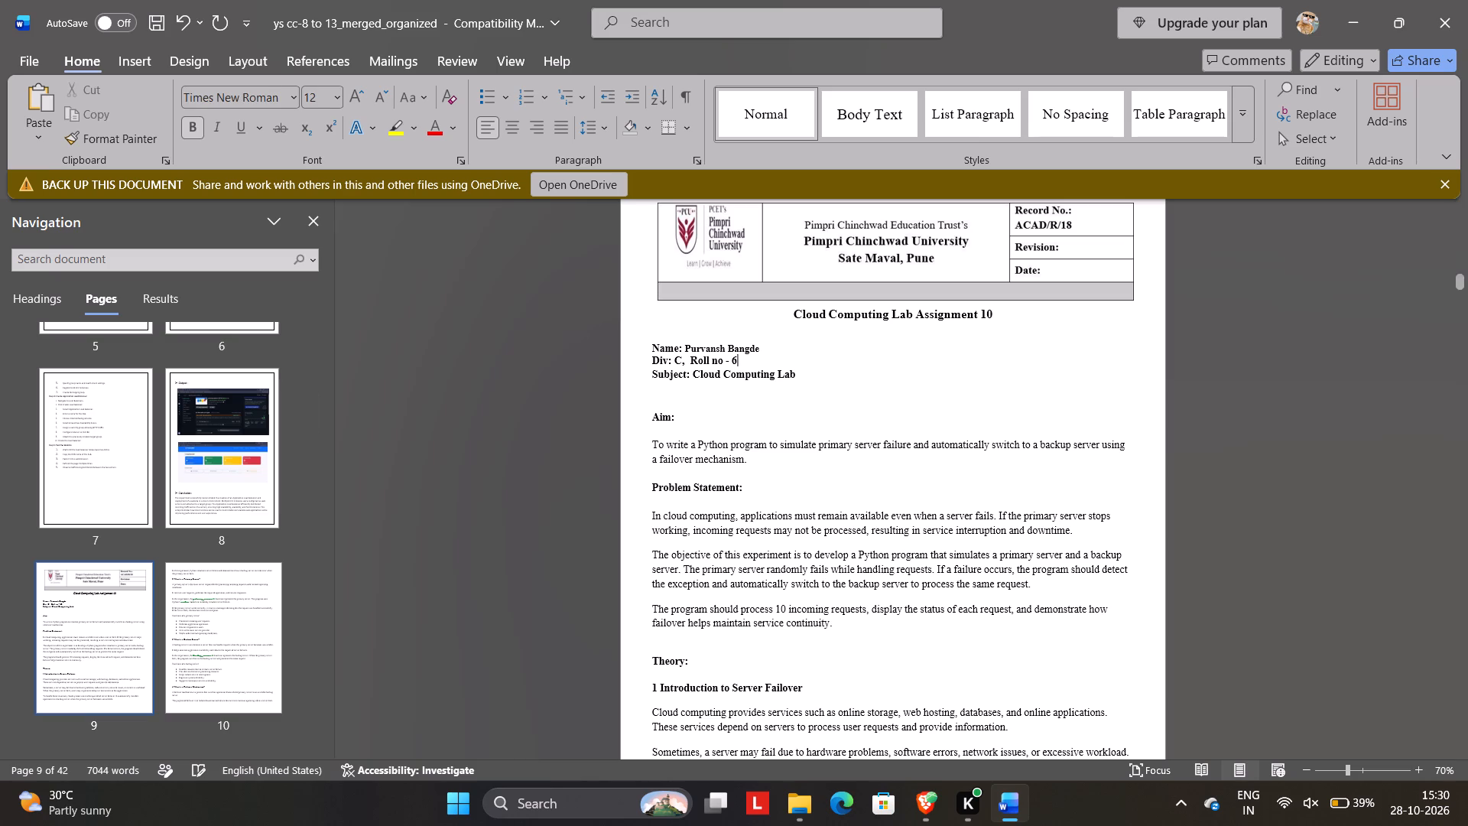
key("BackSpace")
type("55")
Print pages 9-42 of the document with Microsoft Print to PDF.
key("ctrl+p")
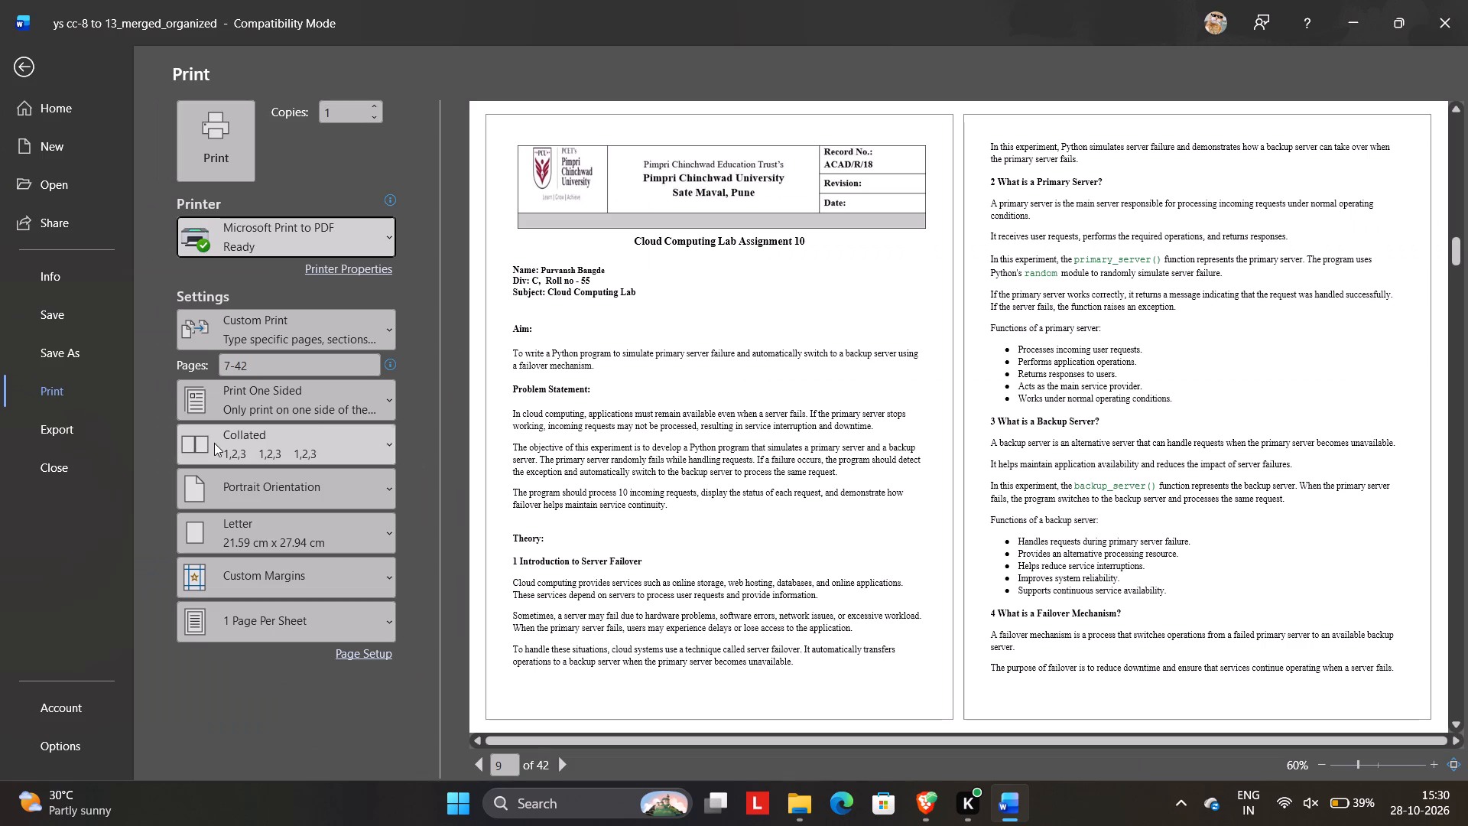
left_click(235, 366)
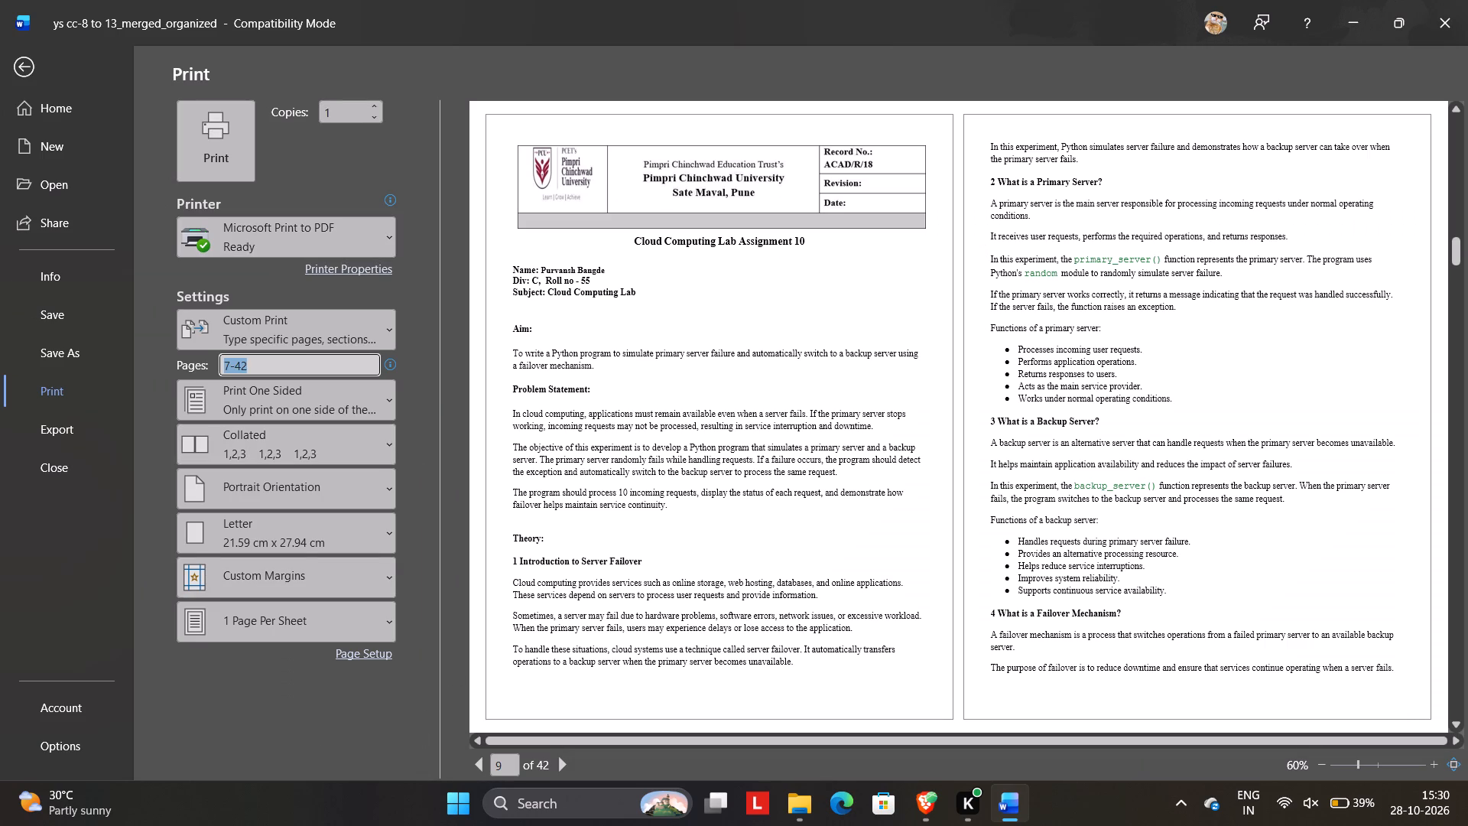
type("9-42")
left_click(217, 138)
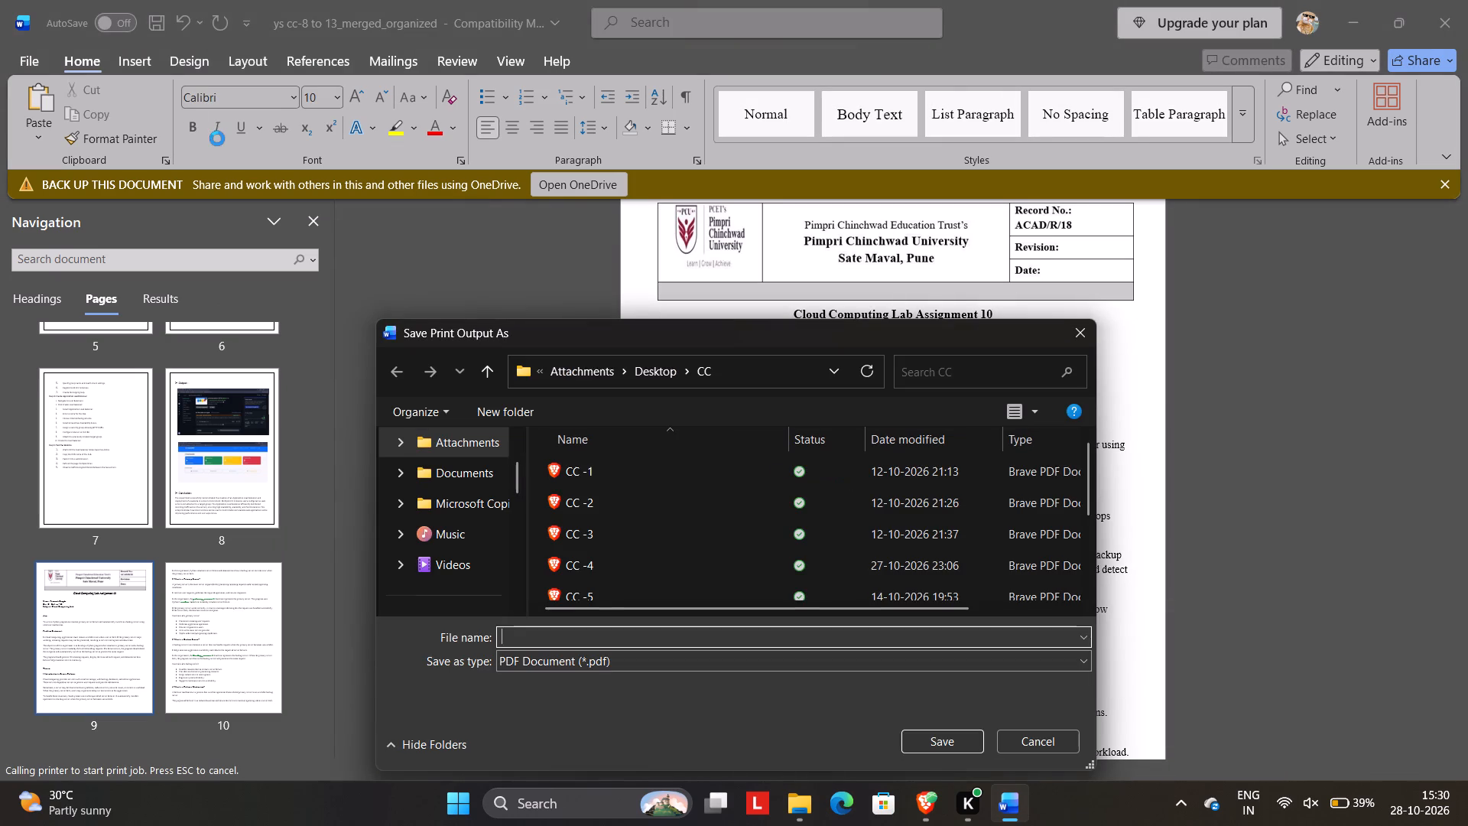
Save the print output as a PDF named 10-13 in the folder called New folder on the Desktop.
scroll(465, 491, "down", 1)
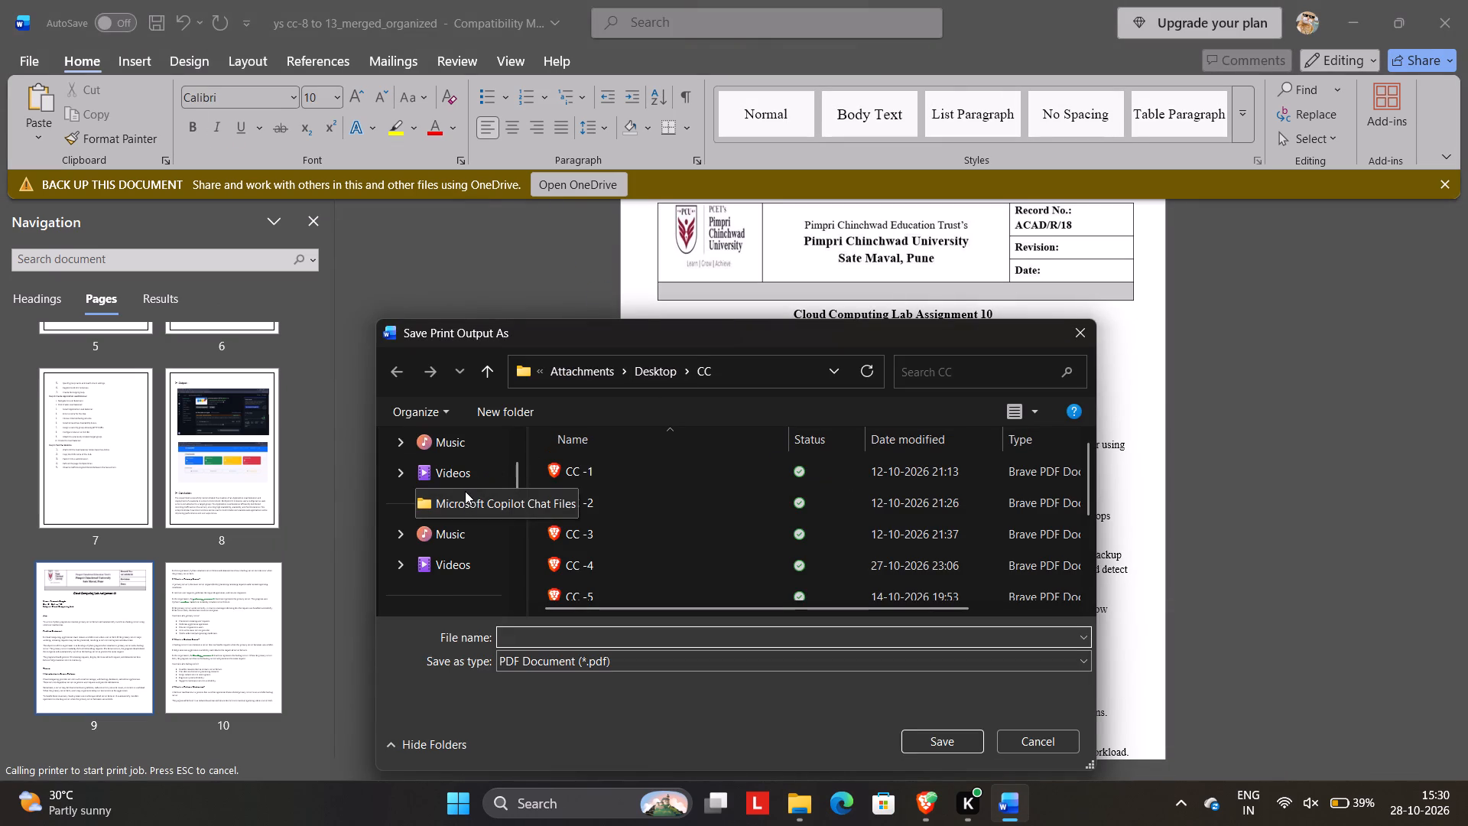
scroll(465, 491, "down", 1)
left_click(436, 545)
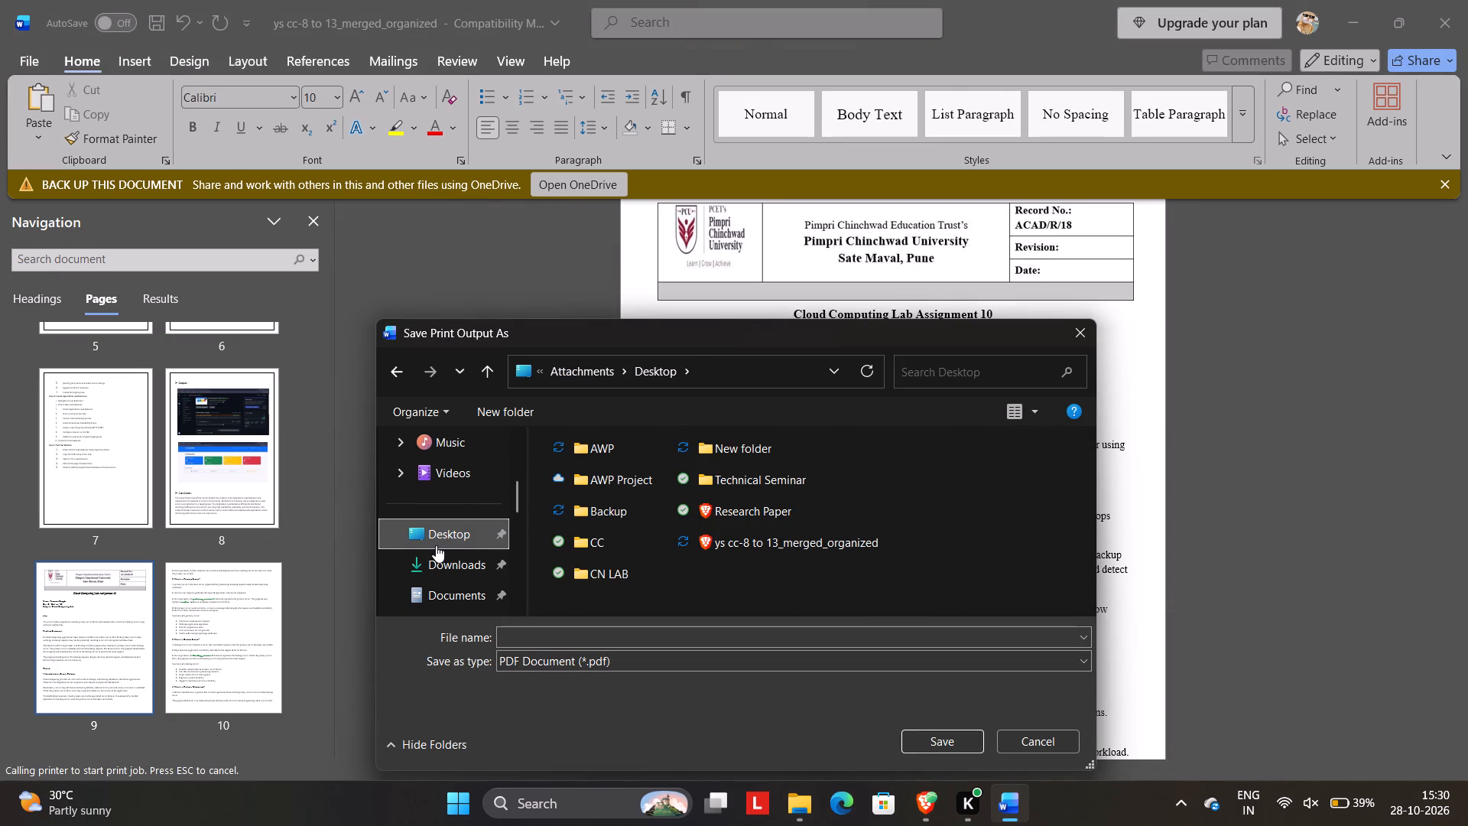
left_click(713, 454)
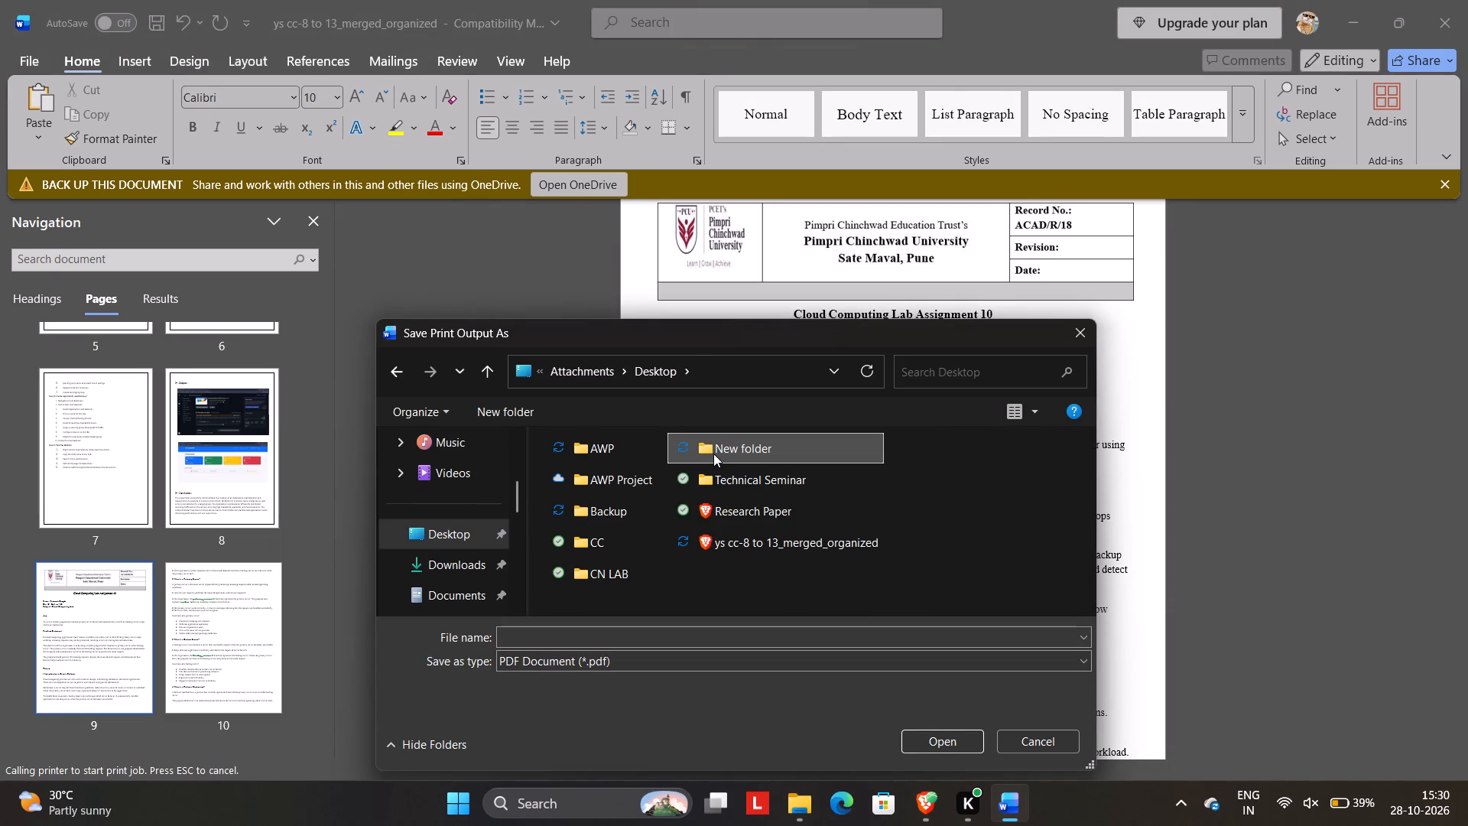
left_click(713, 454)
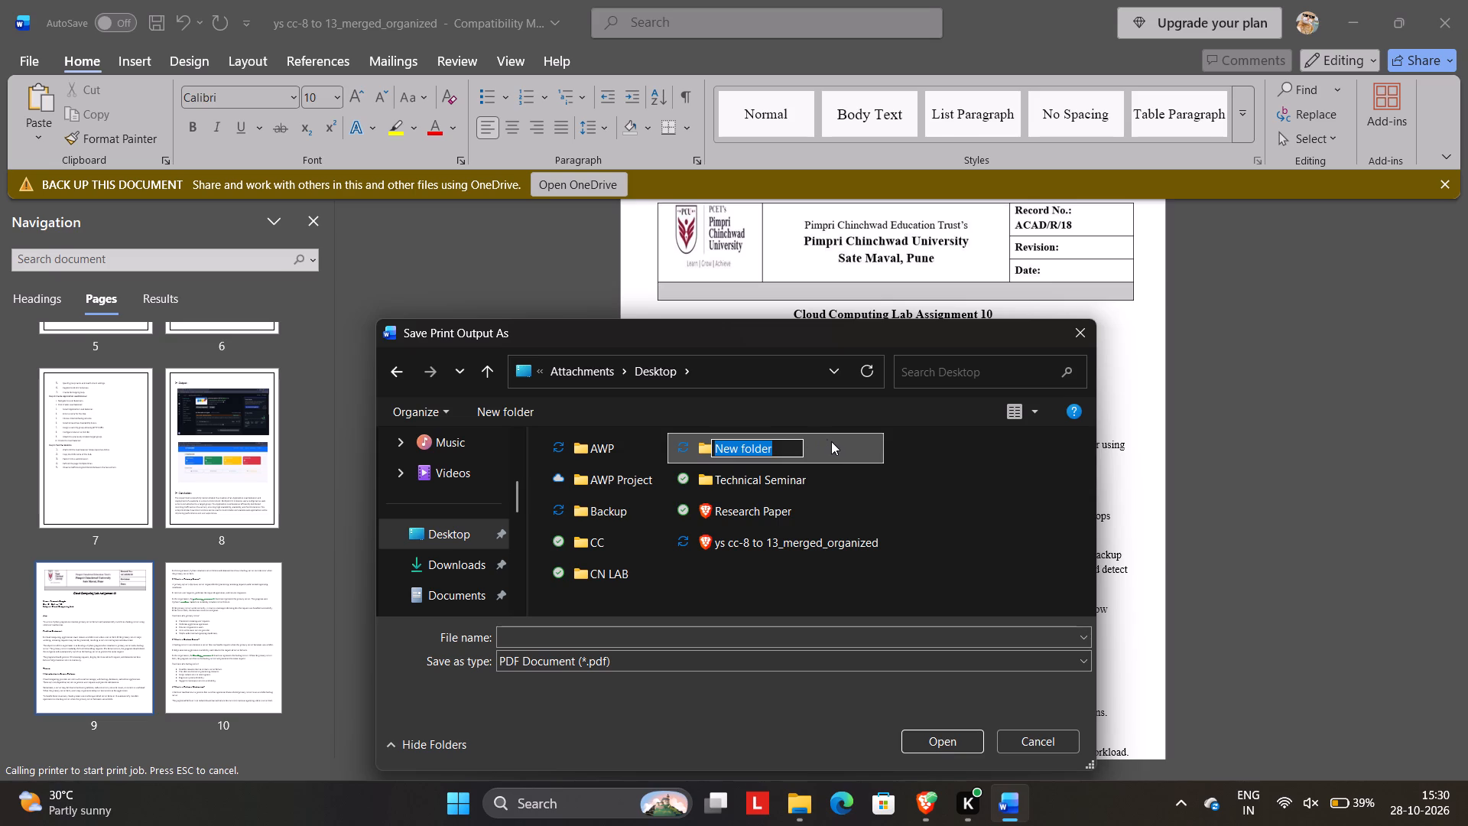
double_click(834, 443)
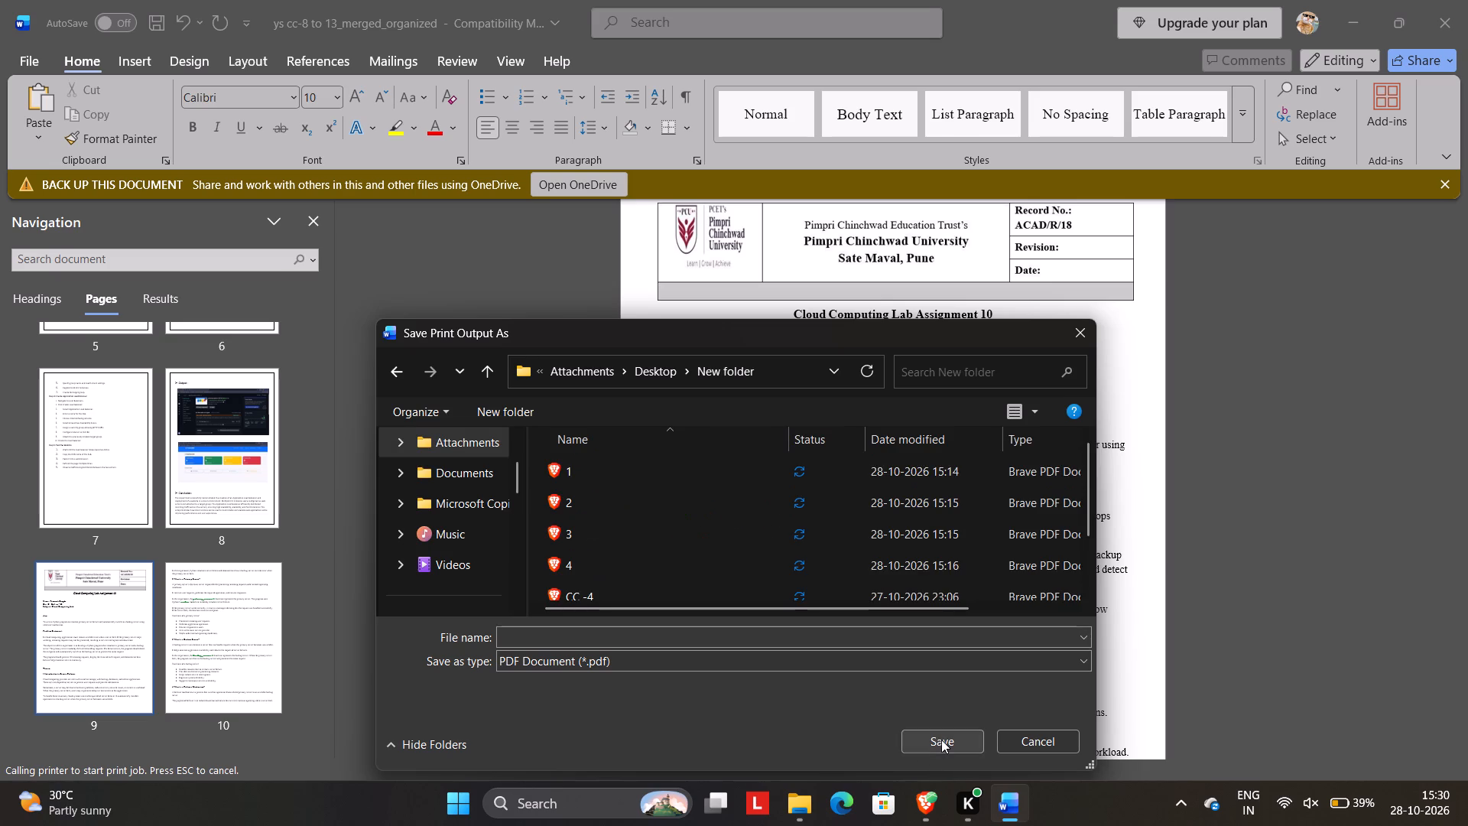
left_click(941, 740)
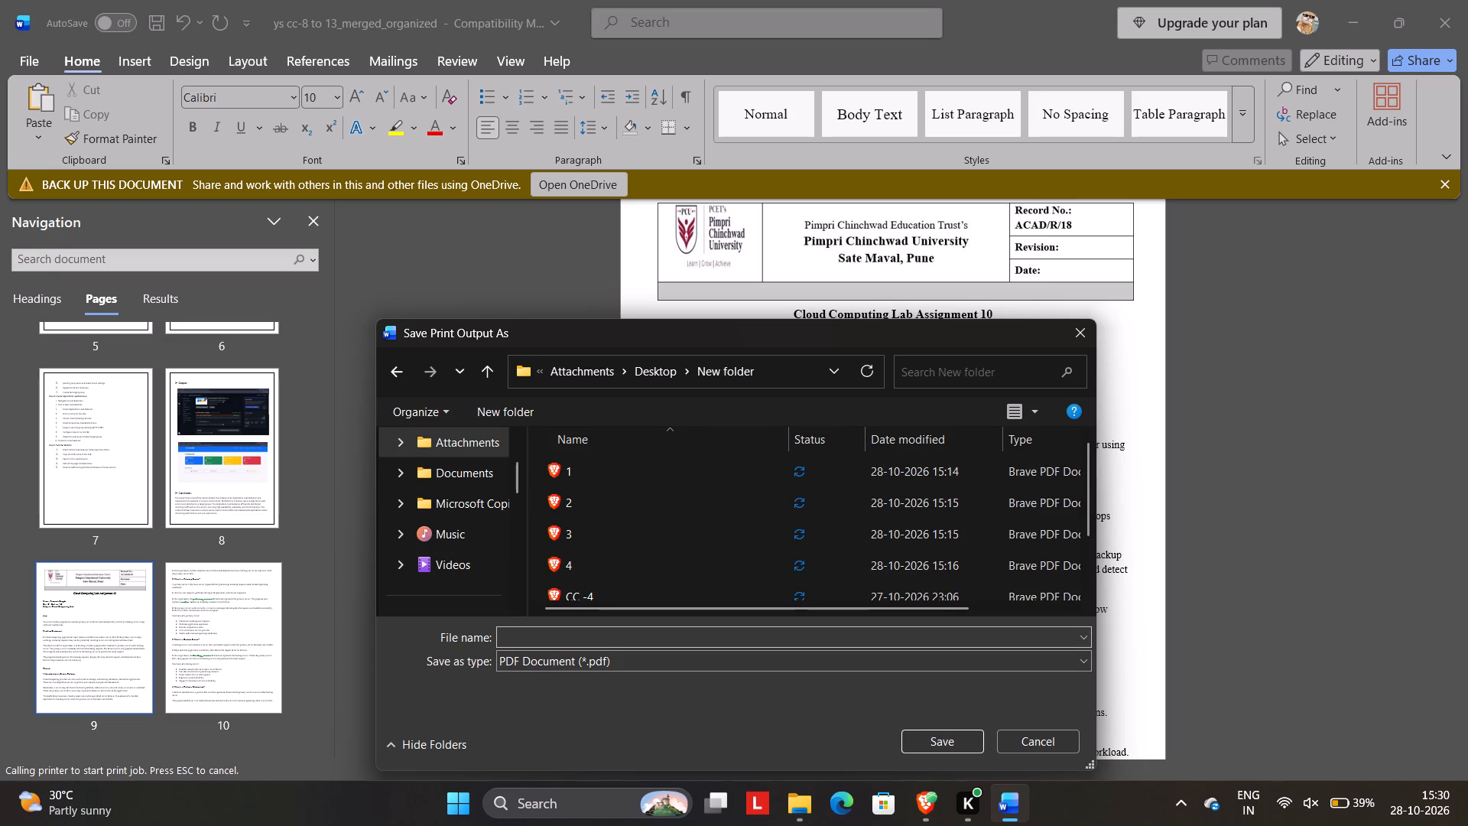
left_click(895, 637)
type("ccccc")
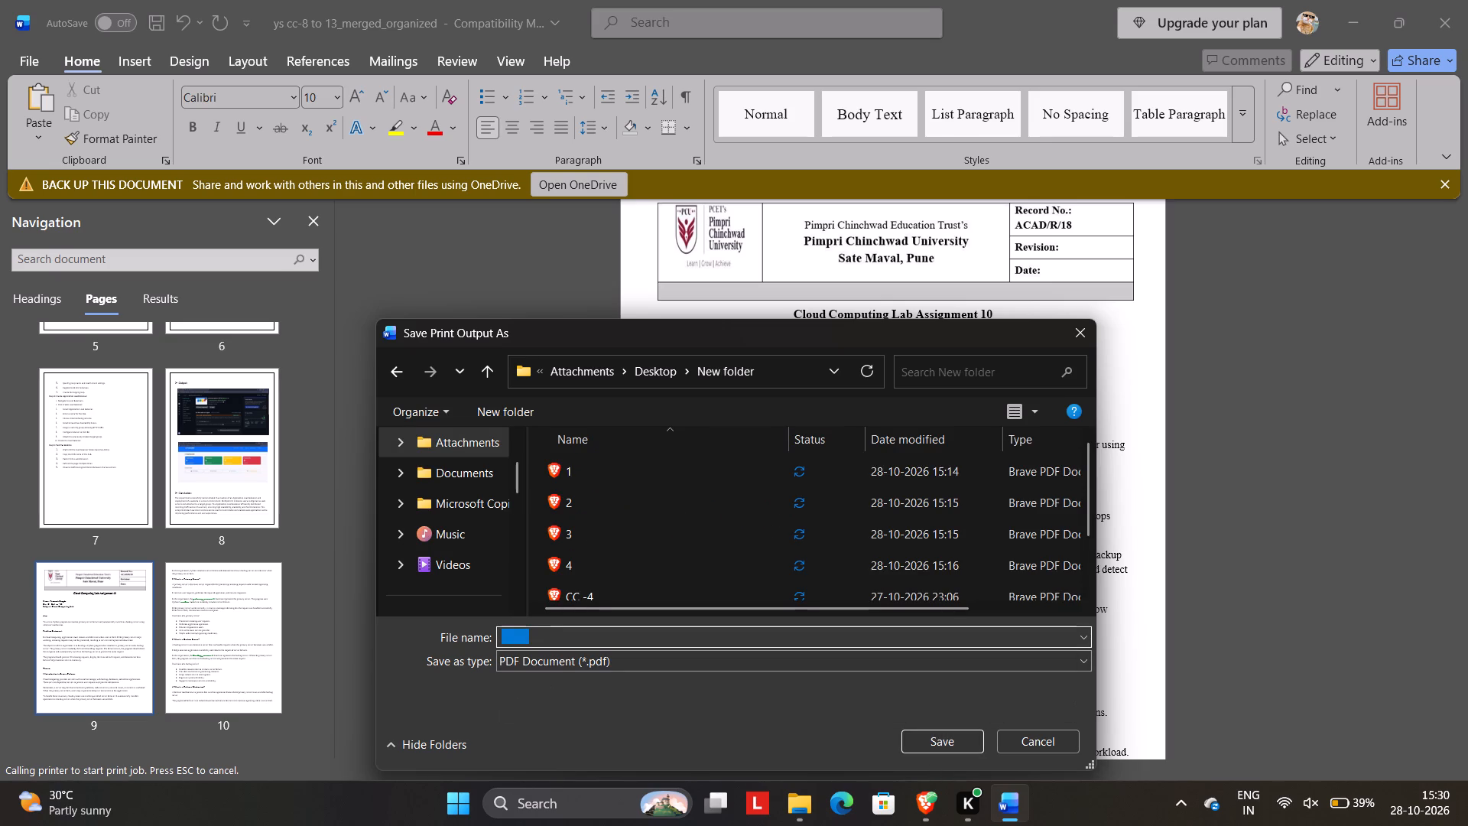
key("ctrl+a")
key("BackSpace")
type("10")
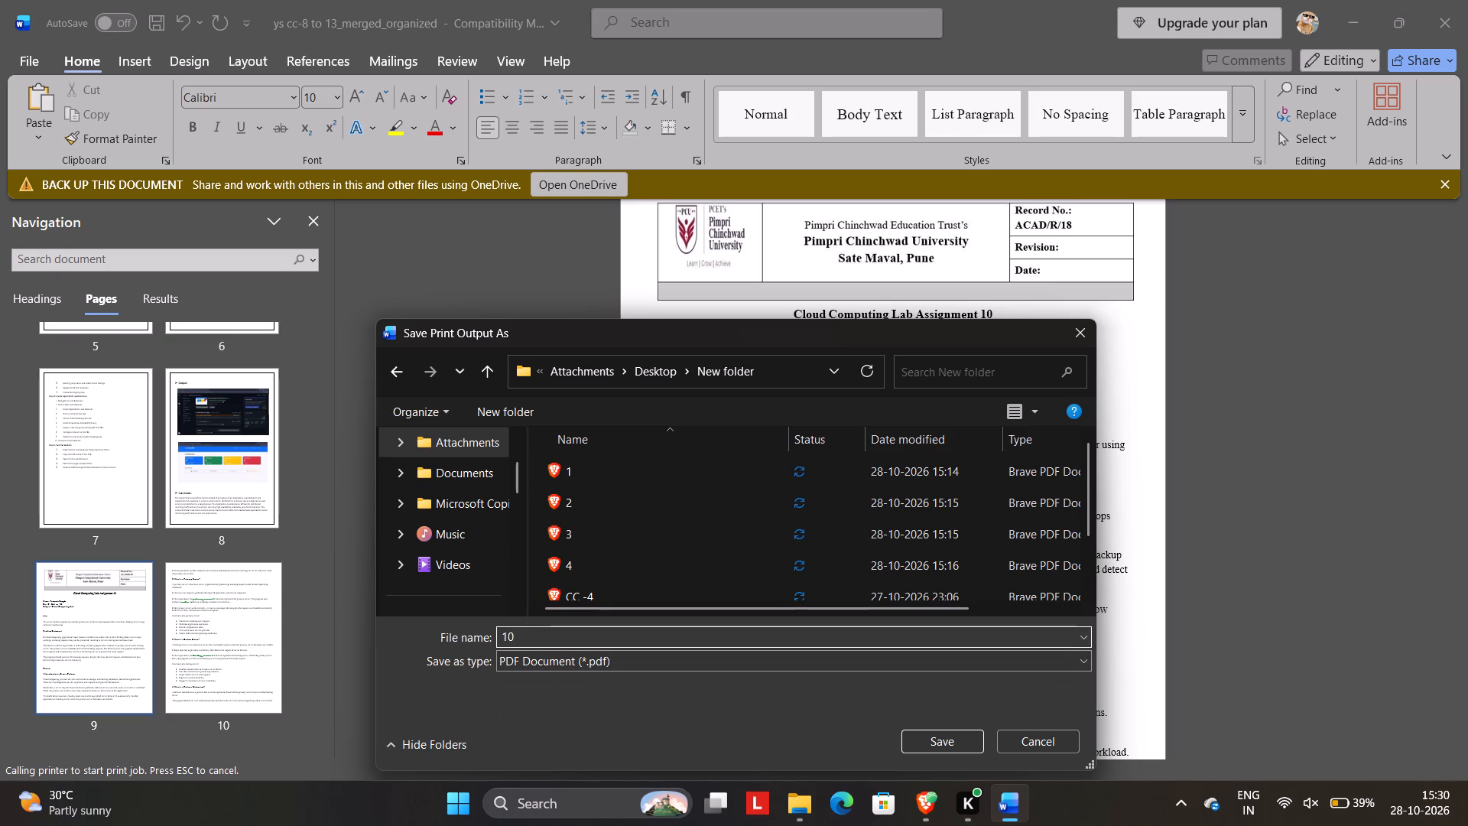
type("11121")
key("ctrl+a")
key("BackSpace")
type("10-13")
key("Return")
Switch to the desktop and open the folder called New folder in File Explorer.
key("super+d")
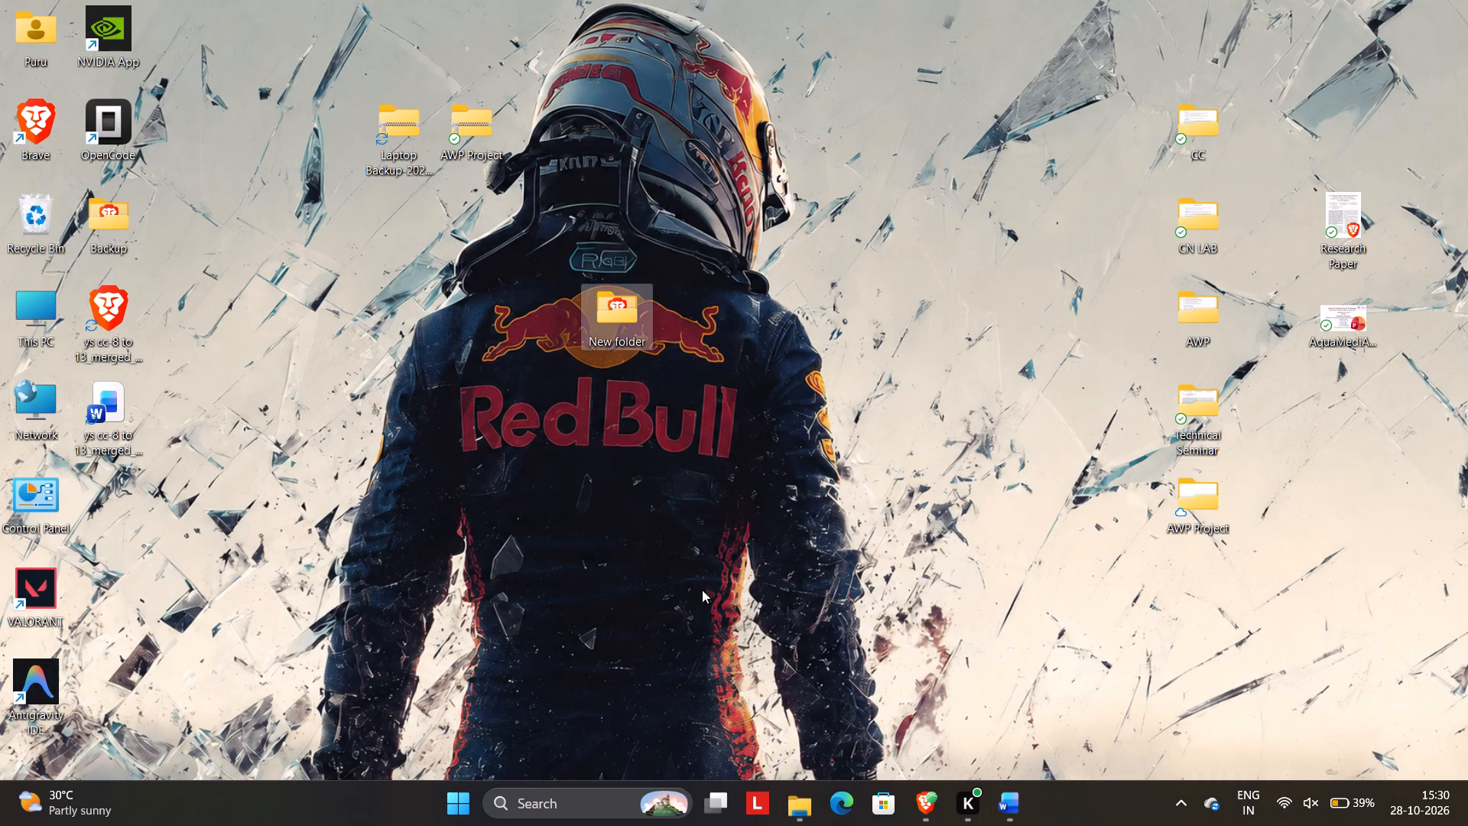
double_click(613, 304)
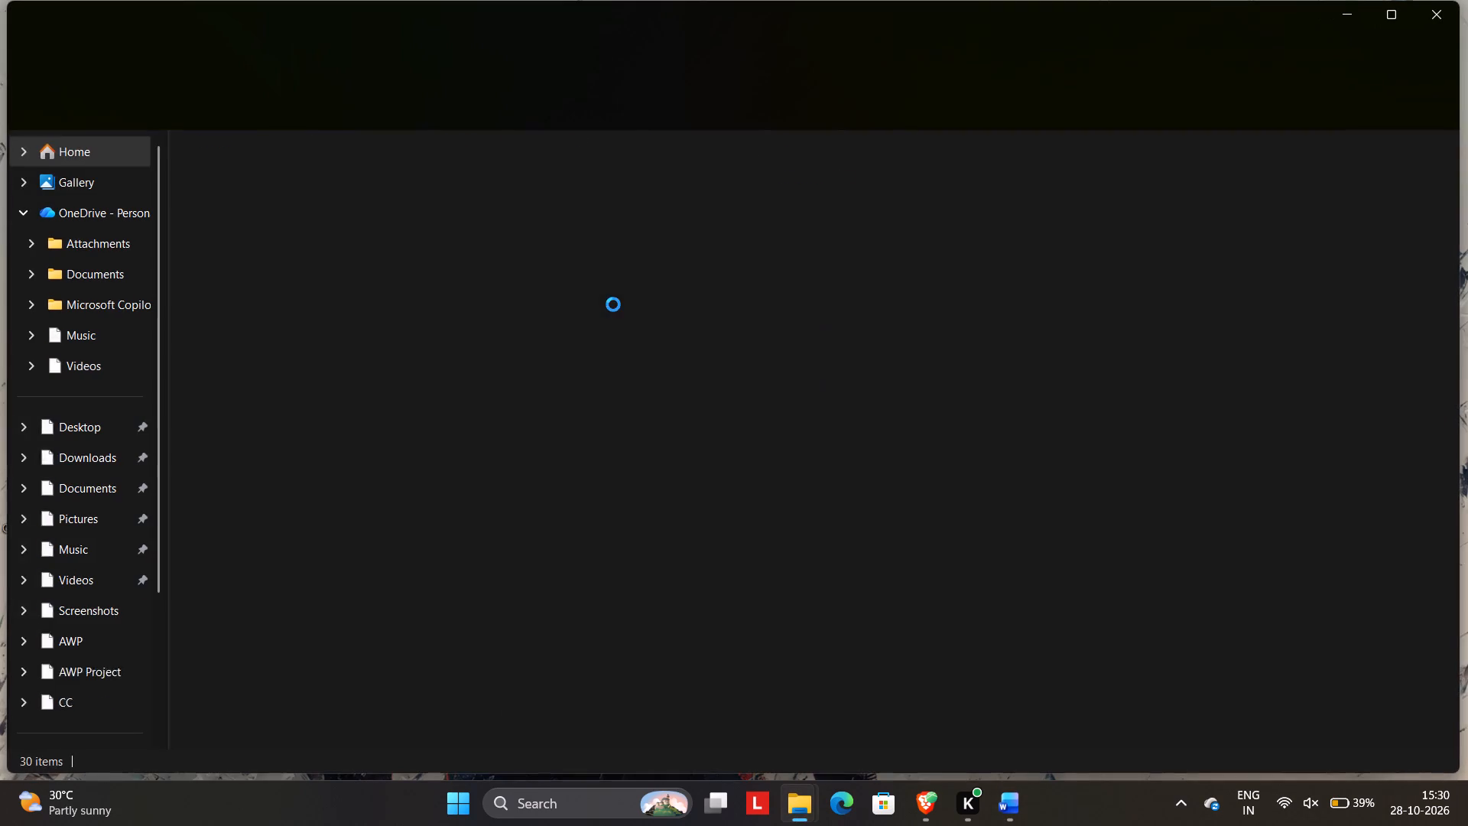
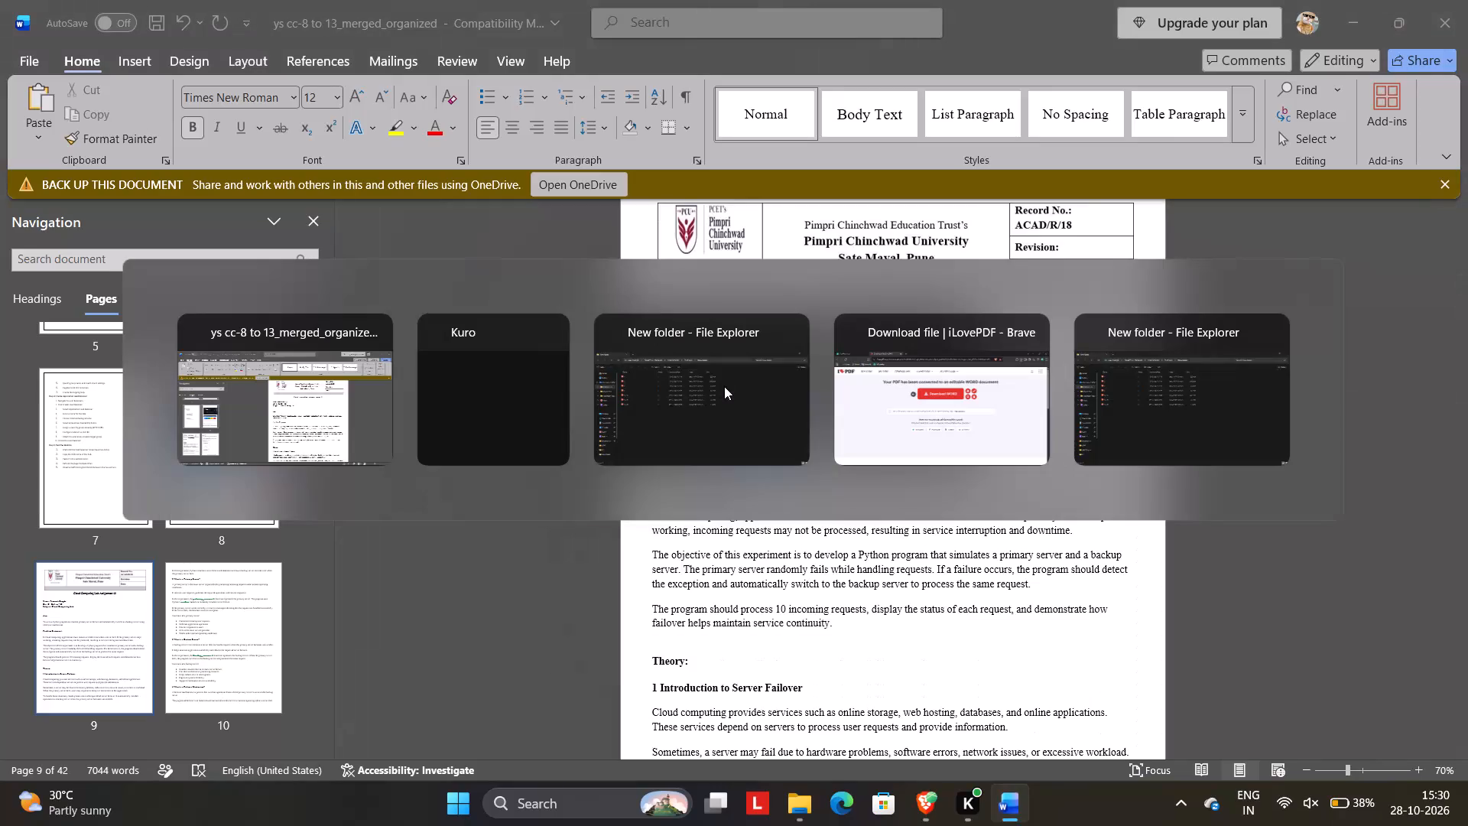
Switch back to Word and close the document ys cc-8 to 13_merged_organized without saving its changes.
key("alt+Tab")
key("alt+Escape")
key("alt+Tab")
key("alt+Escape")
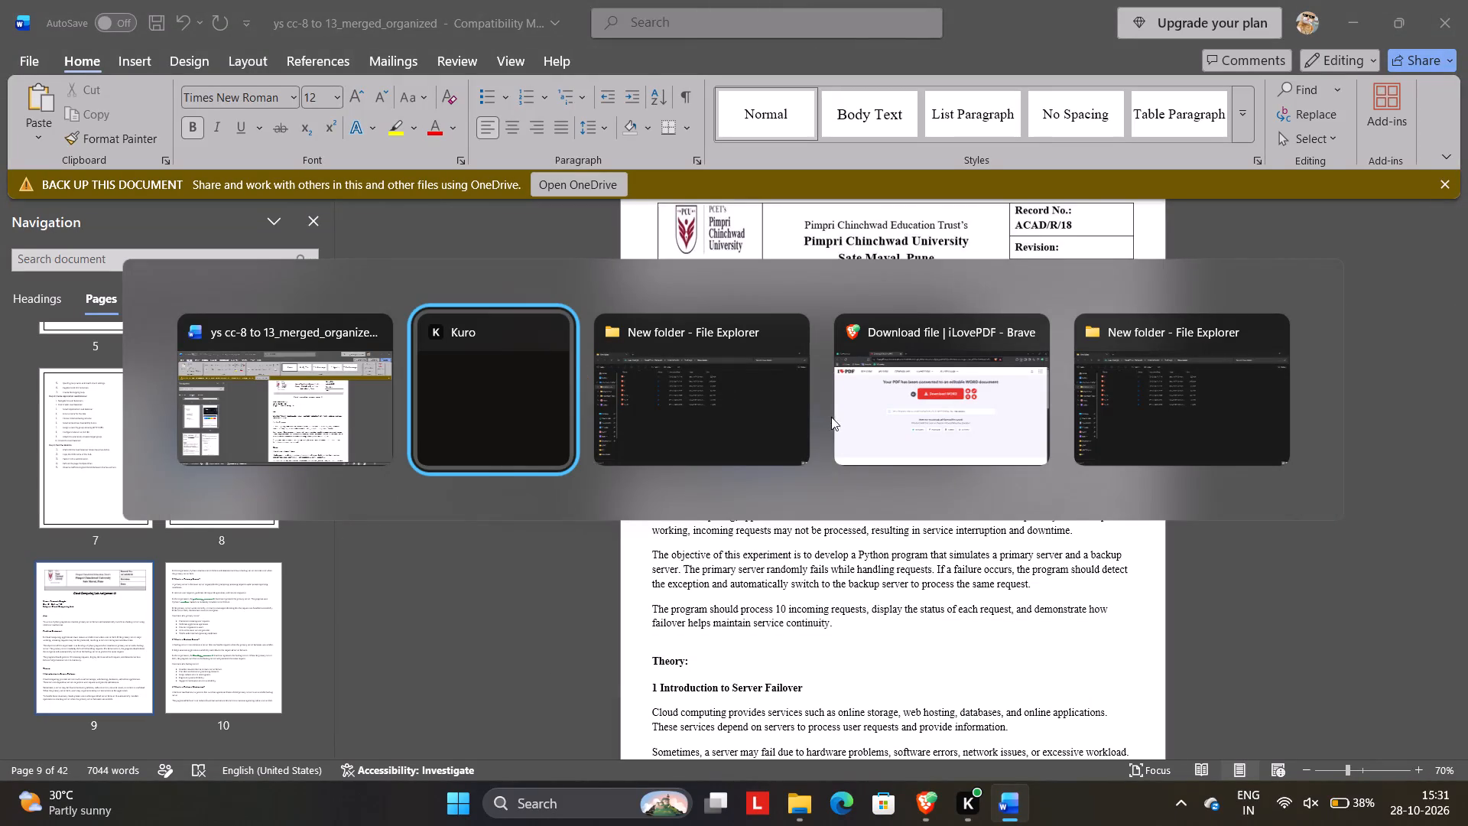
left_click(831, 441)
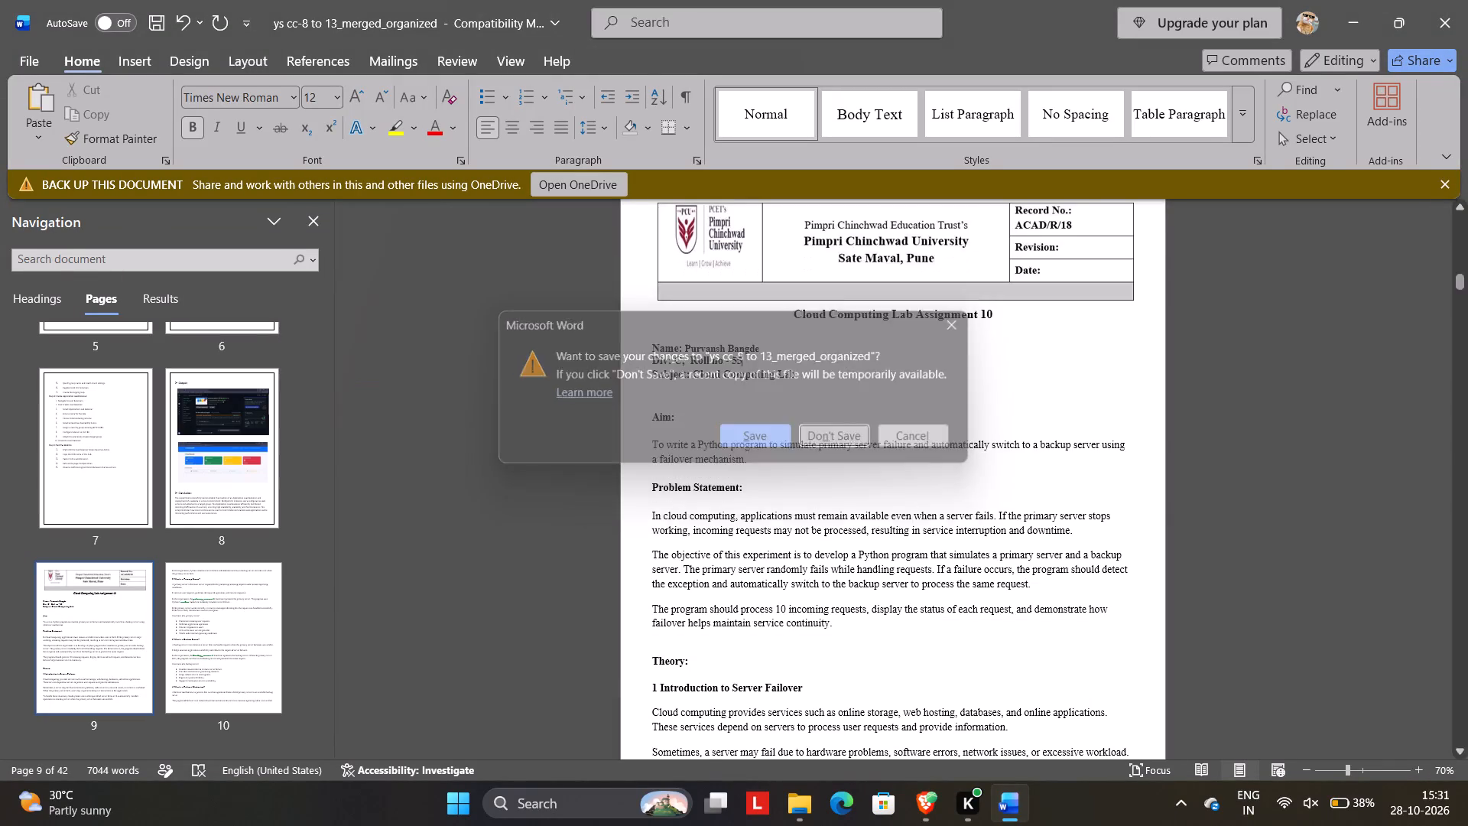
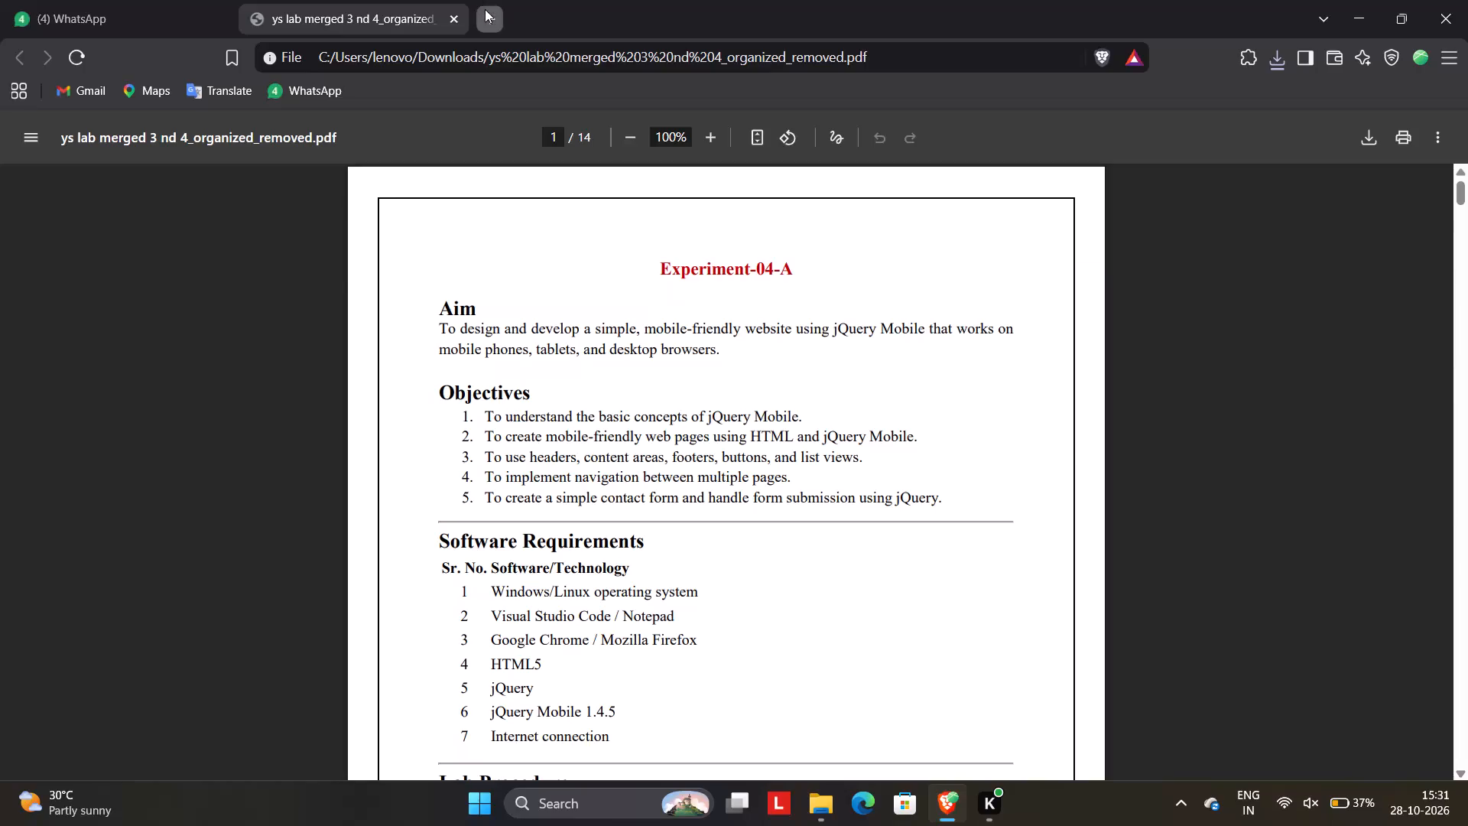
Open iLovePDF's Remove pages tool and load ys lab merged 3 nd 4_organized_removed.pdf from the Downloads folder.
type("ilovepdf")
key("Return")
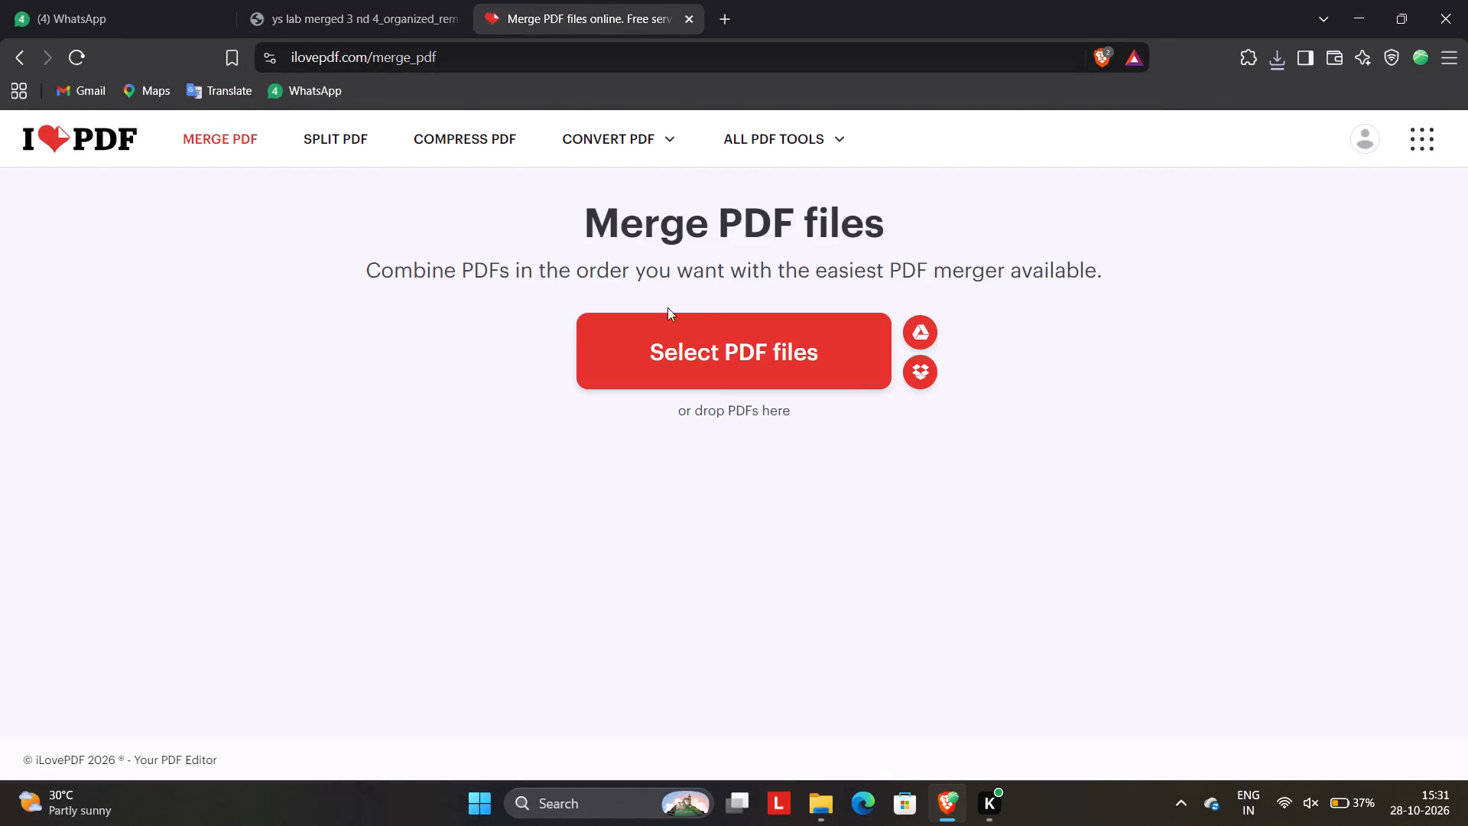
left_click(784, 135, "alt")
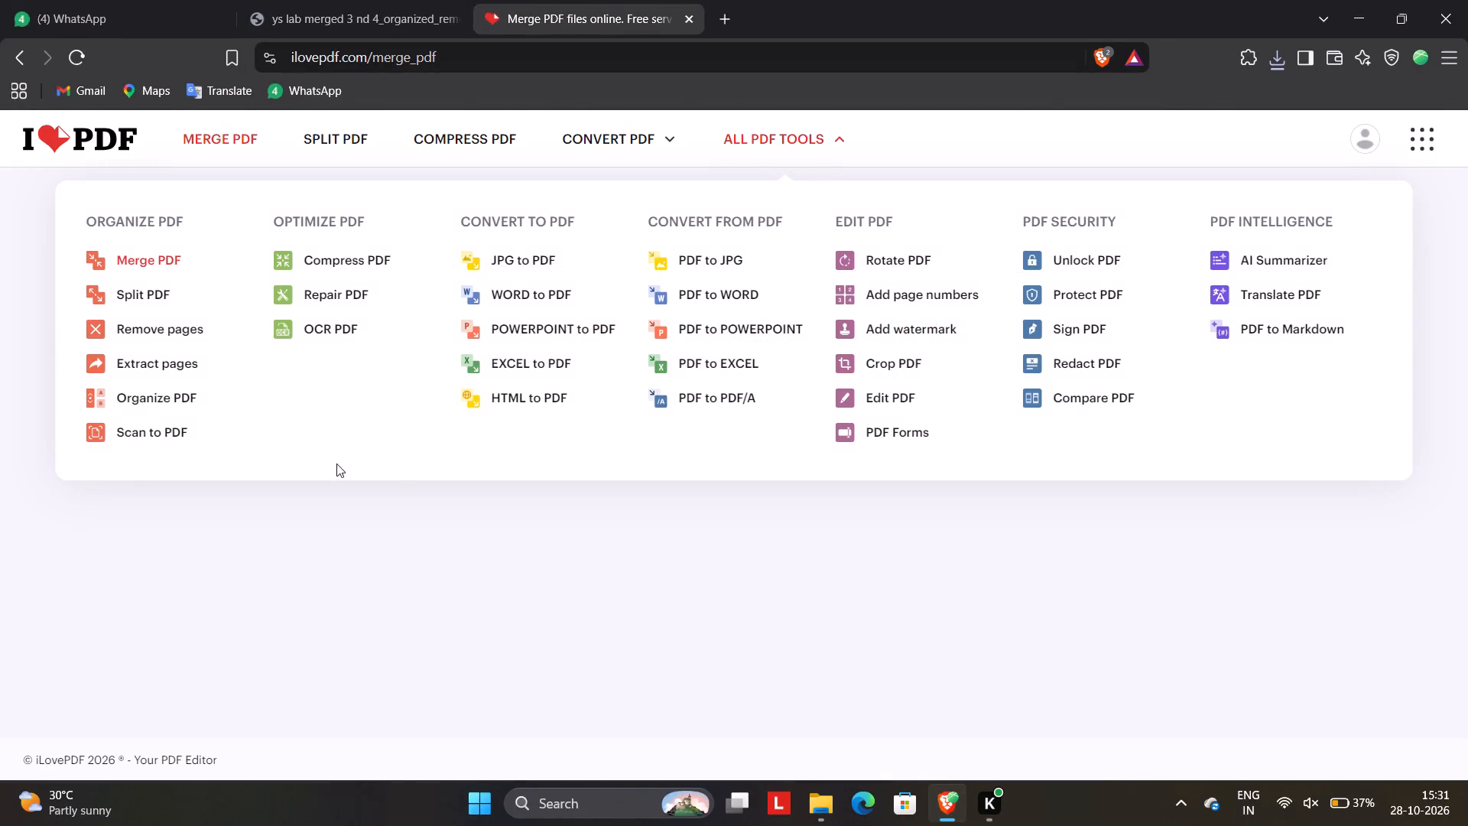
left_click(171, 335, "alt")
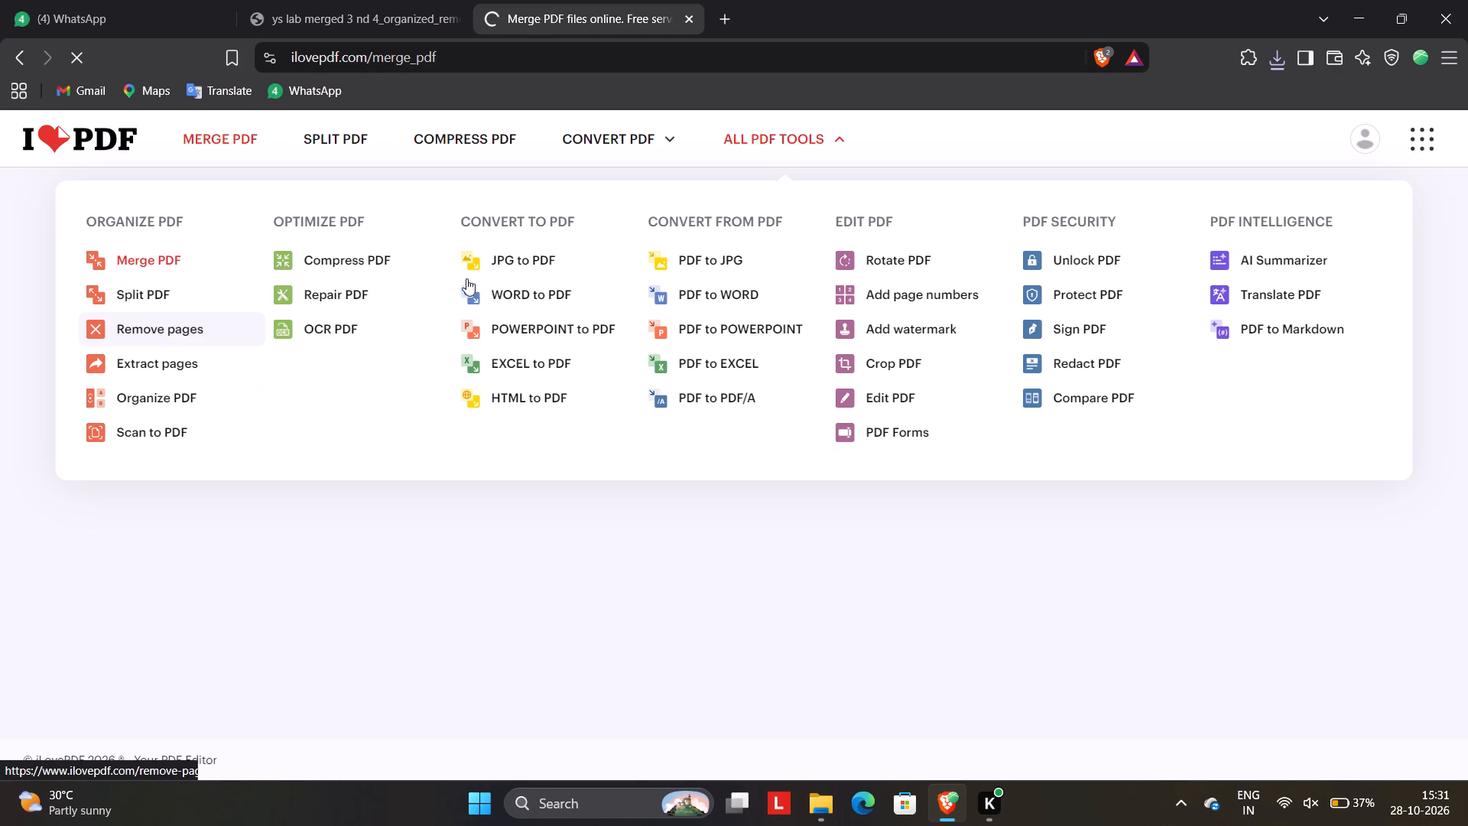
left_click(710, 360, "alt")
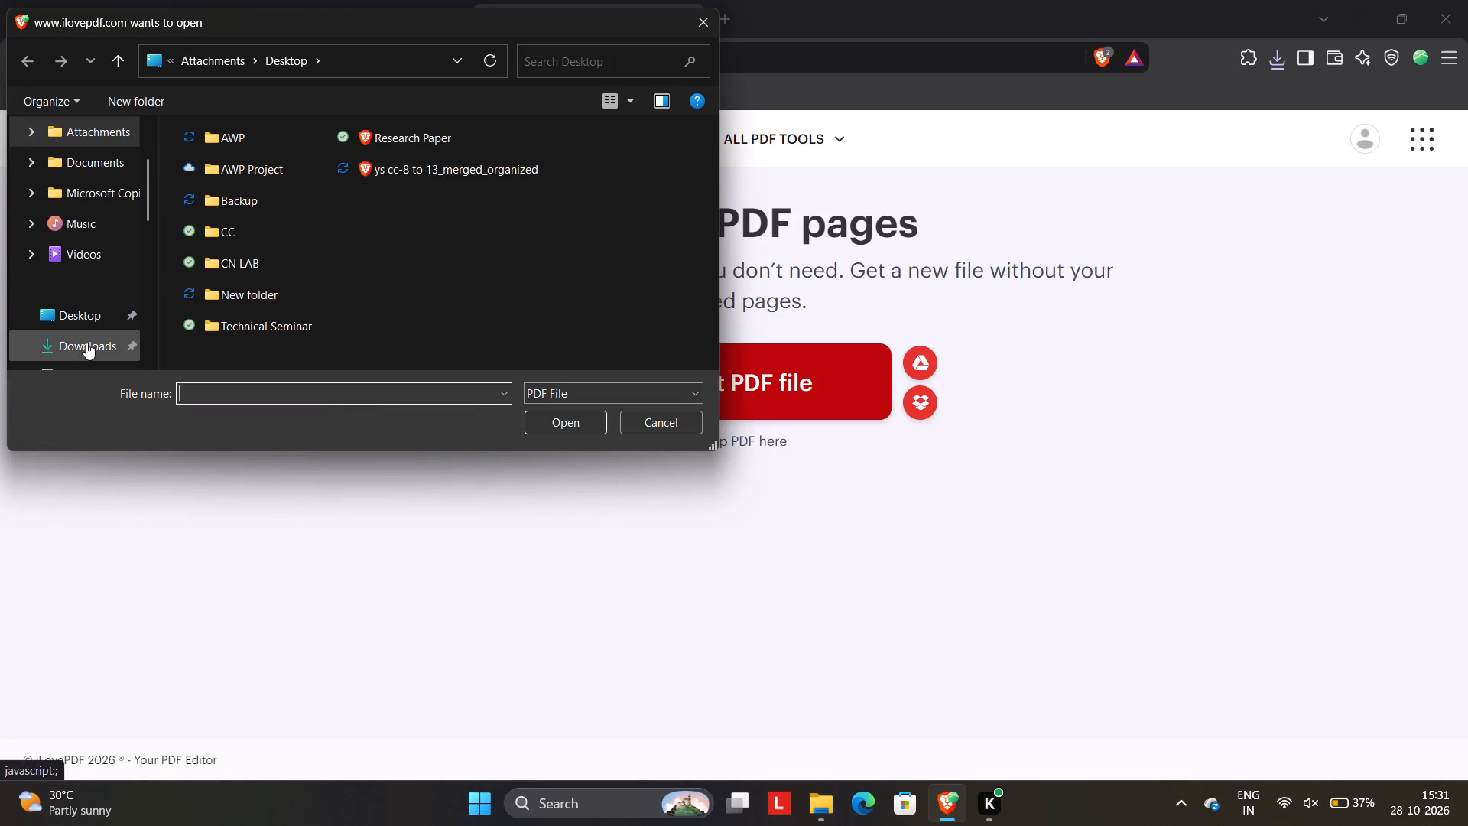
left_click(86, 345, "alt")
double_click(303, 183, "alt")
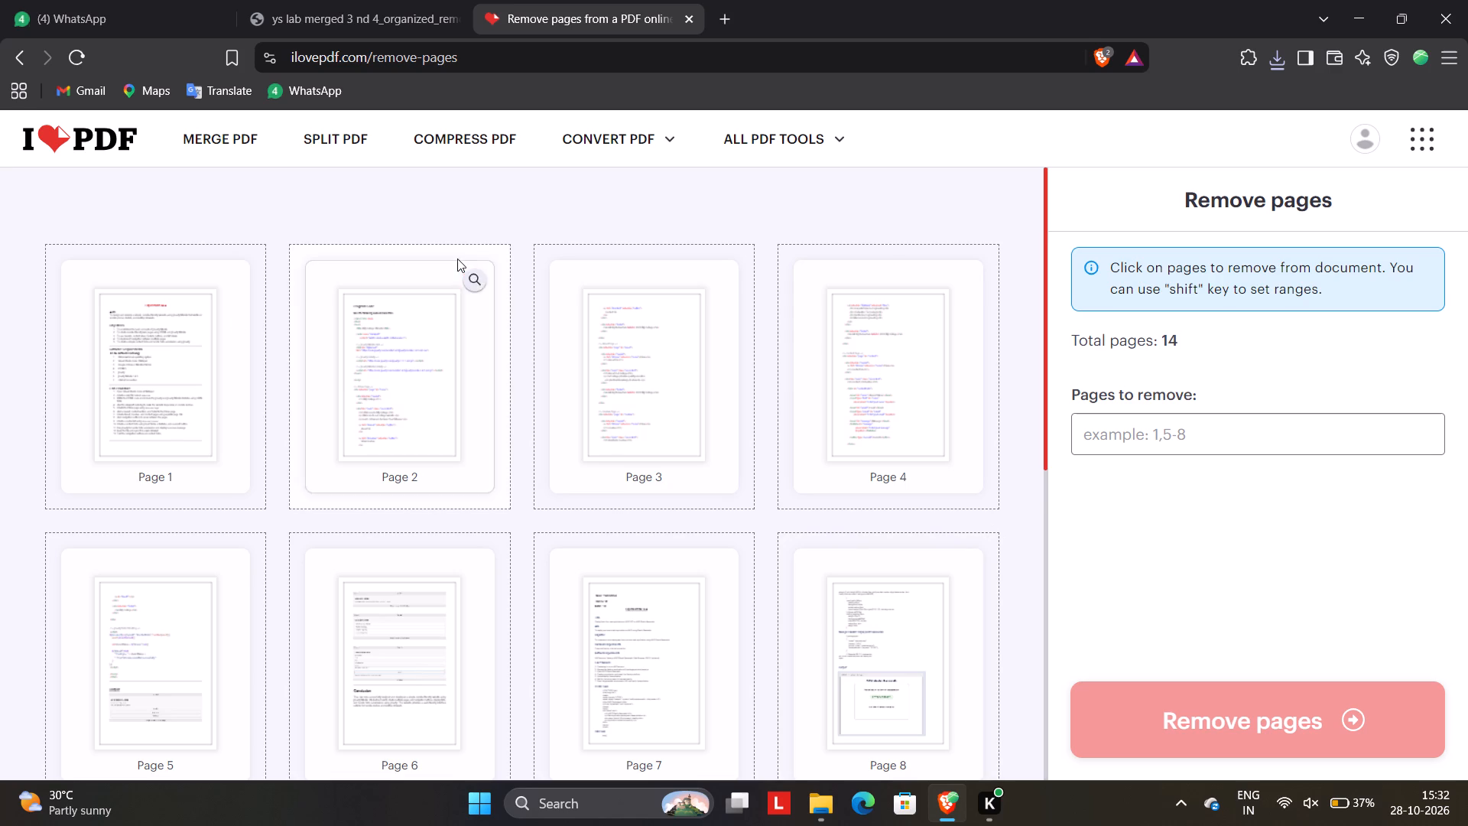
Preview the first and last pages of Experiment 04-A and mark pages 1 to 6 for removal.
left_click(229, 279, "alt")
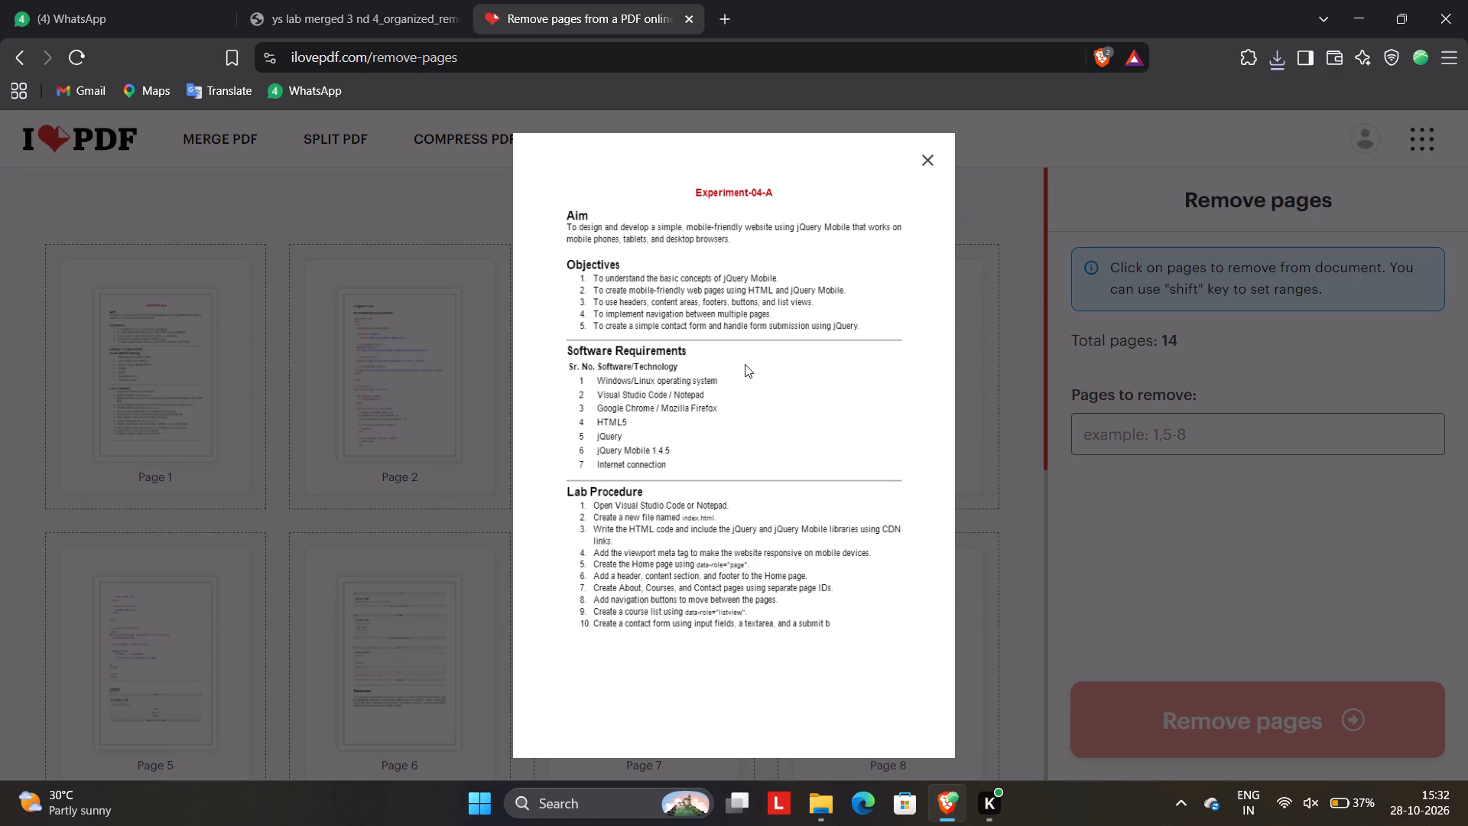
left_click(933, 158, "alt")
scroll(706, 466, "down", 3, "alt")
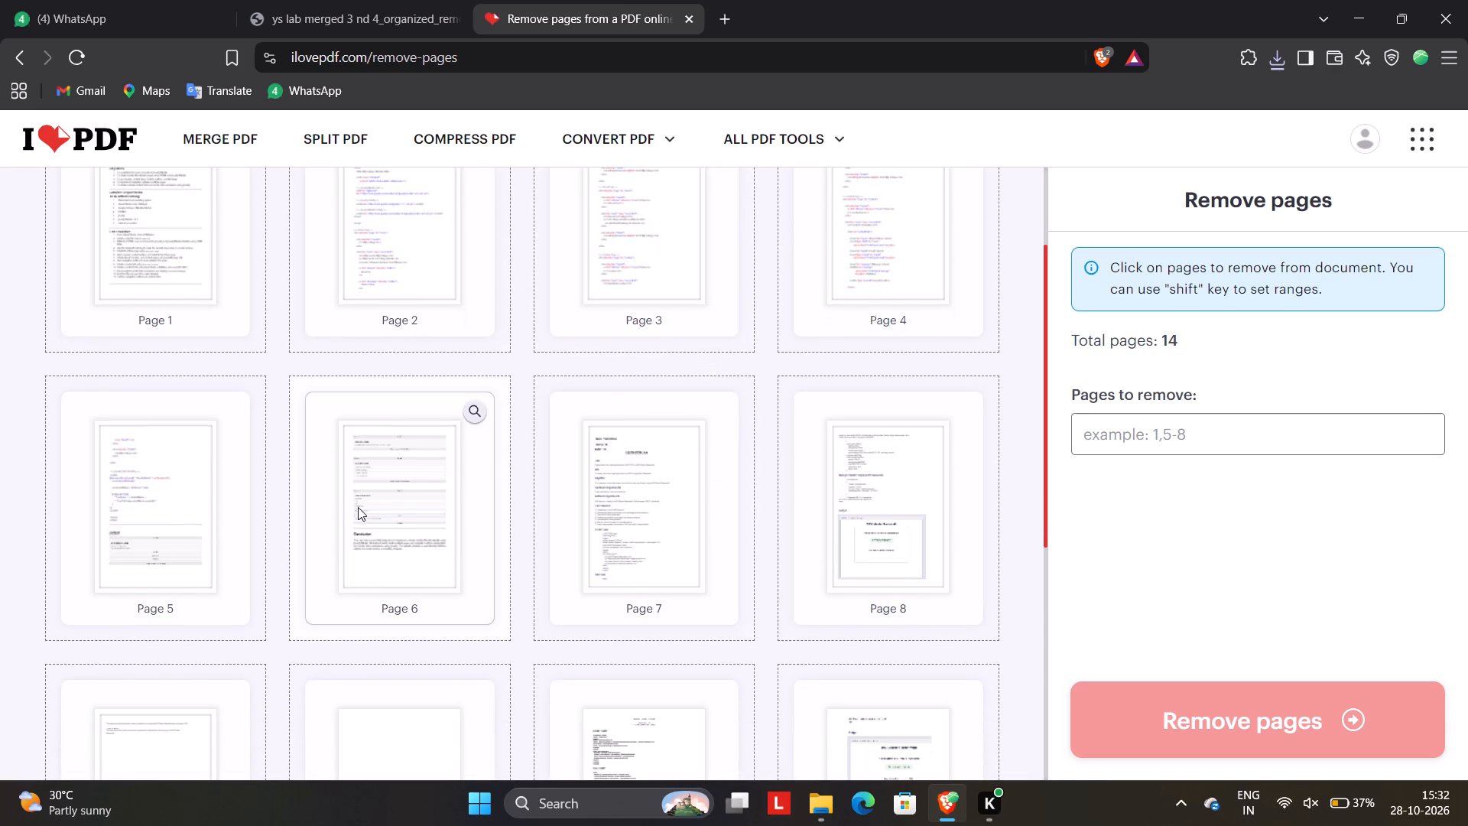
left_click(474, 409, "alt")
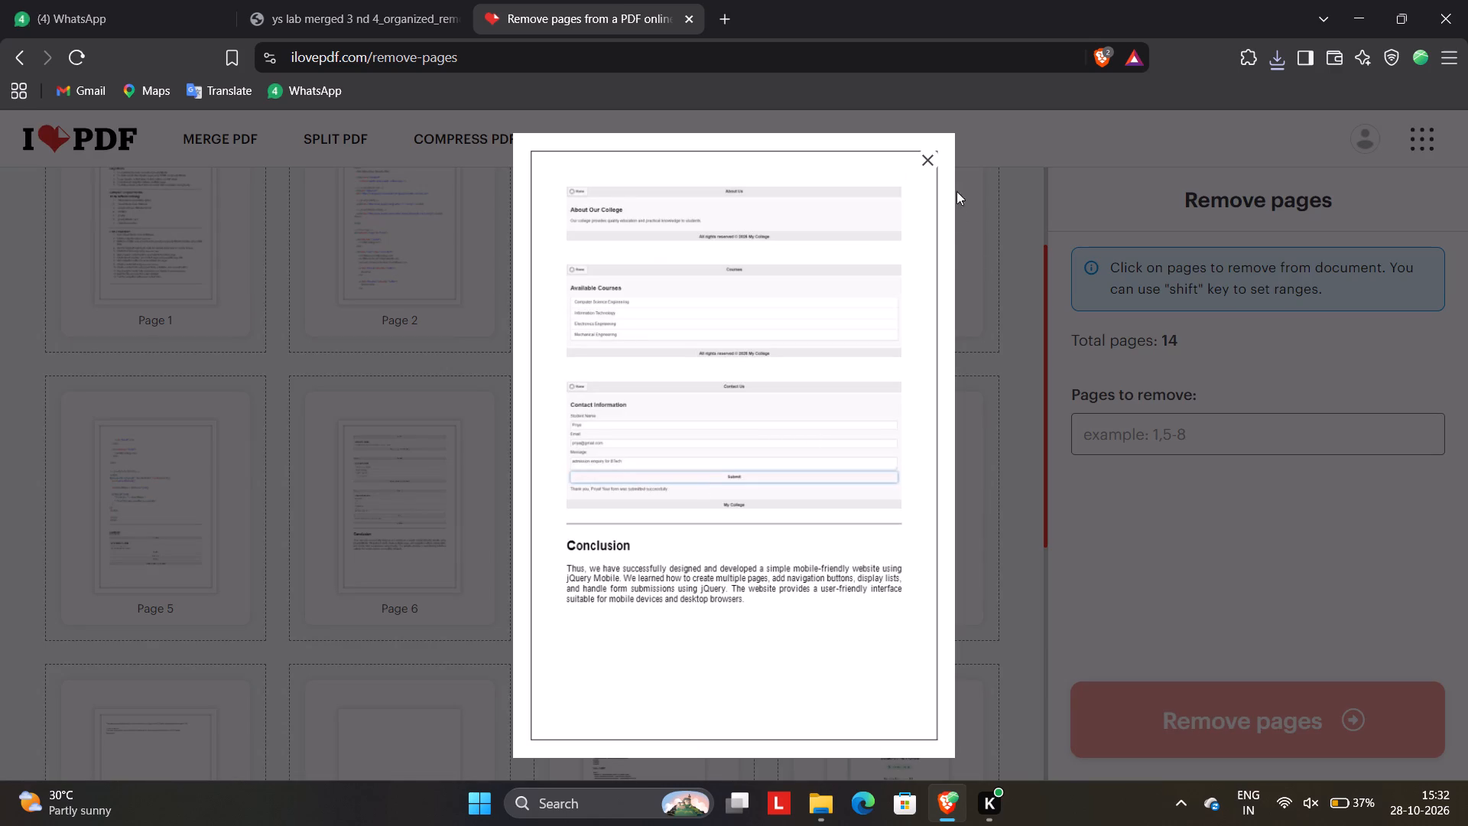
left_click(925, 149, "alt")
scroll(421, 435, "up", 1, "alt")
left_click_drag(256, 378, 430, 359, "alt")
left_click(430, 359, "alt")
scroll(628, 399, "up", 1, "alt")
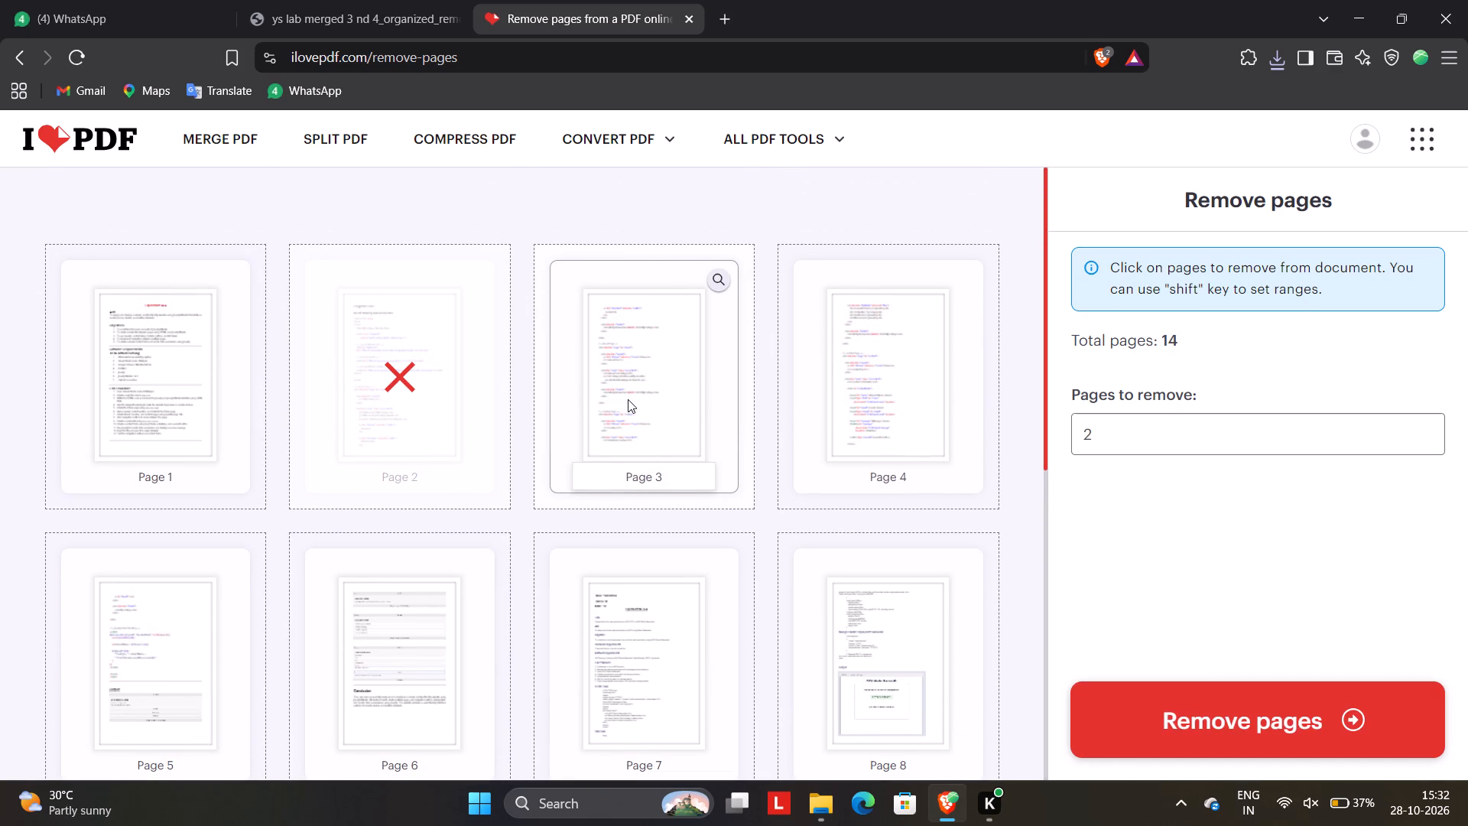
left_click(144, 334, "alt")
left_click(595, 319, "alt")
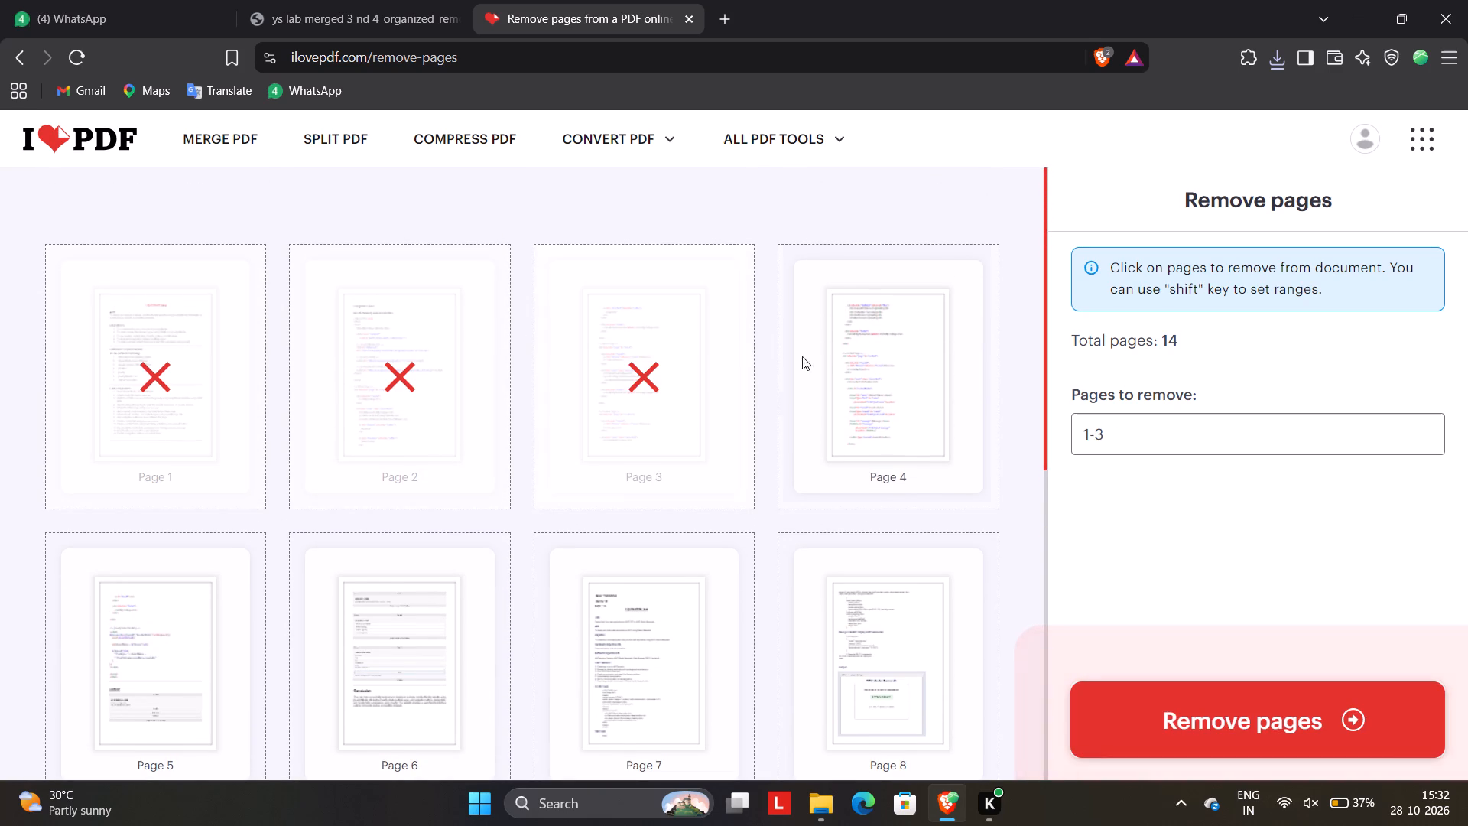
left_click(835, 358, "alt")
scroll(835, 358, "down", 2, "alt")
left_click(182, 522, "alt")
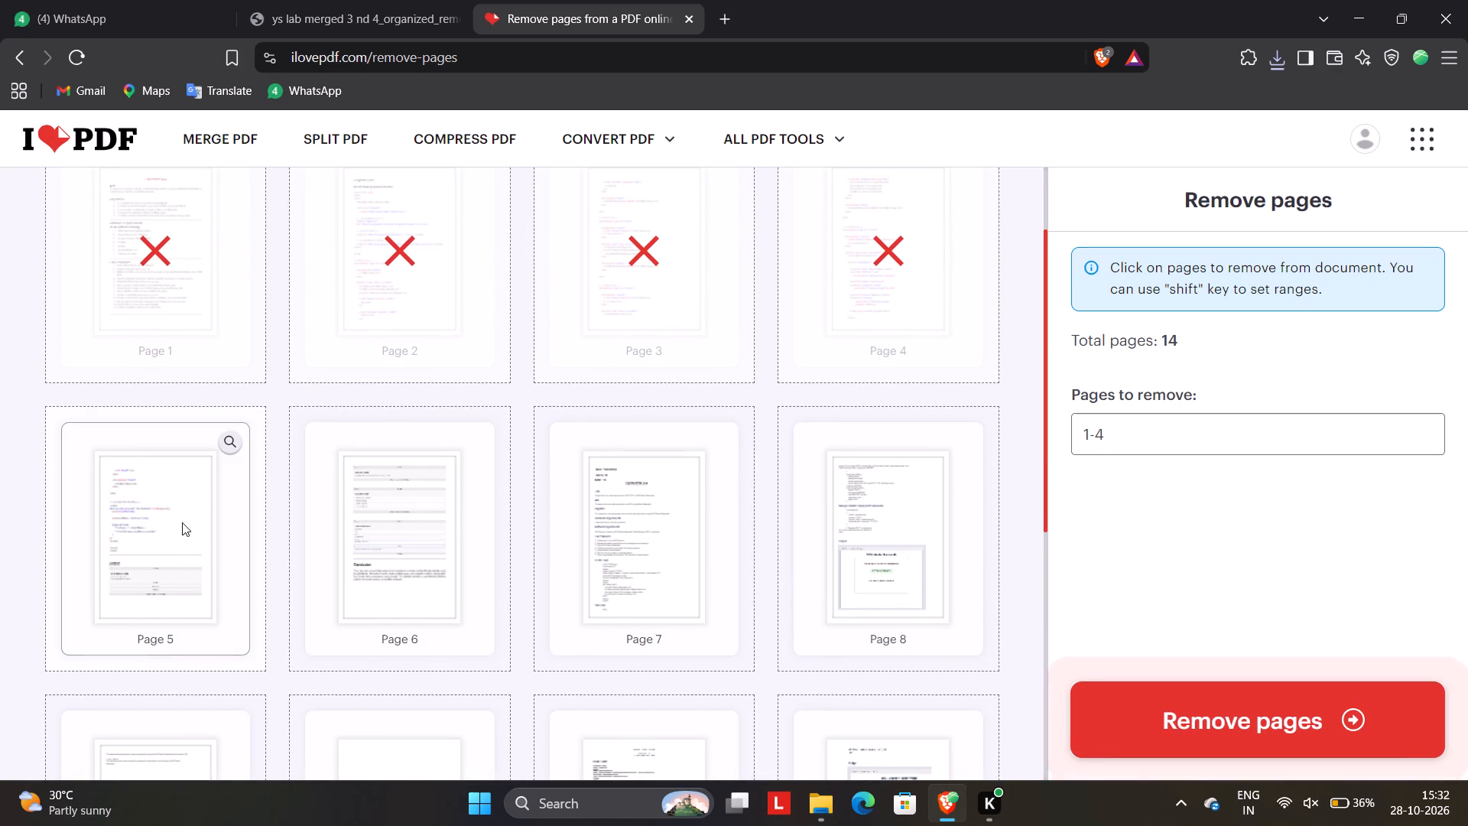
left_click(390, 519, "alt")
Examine the remaining pages 7 to 14, enlarging pages 7, 9 and 11 to check which experiment each belongs to.
scroll(675, 499, "down", 2, "alt")
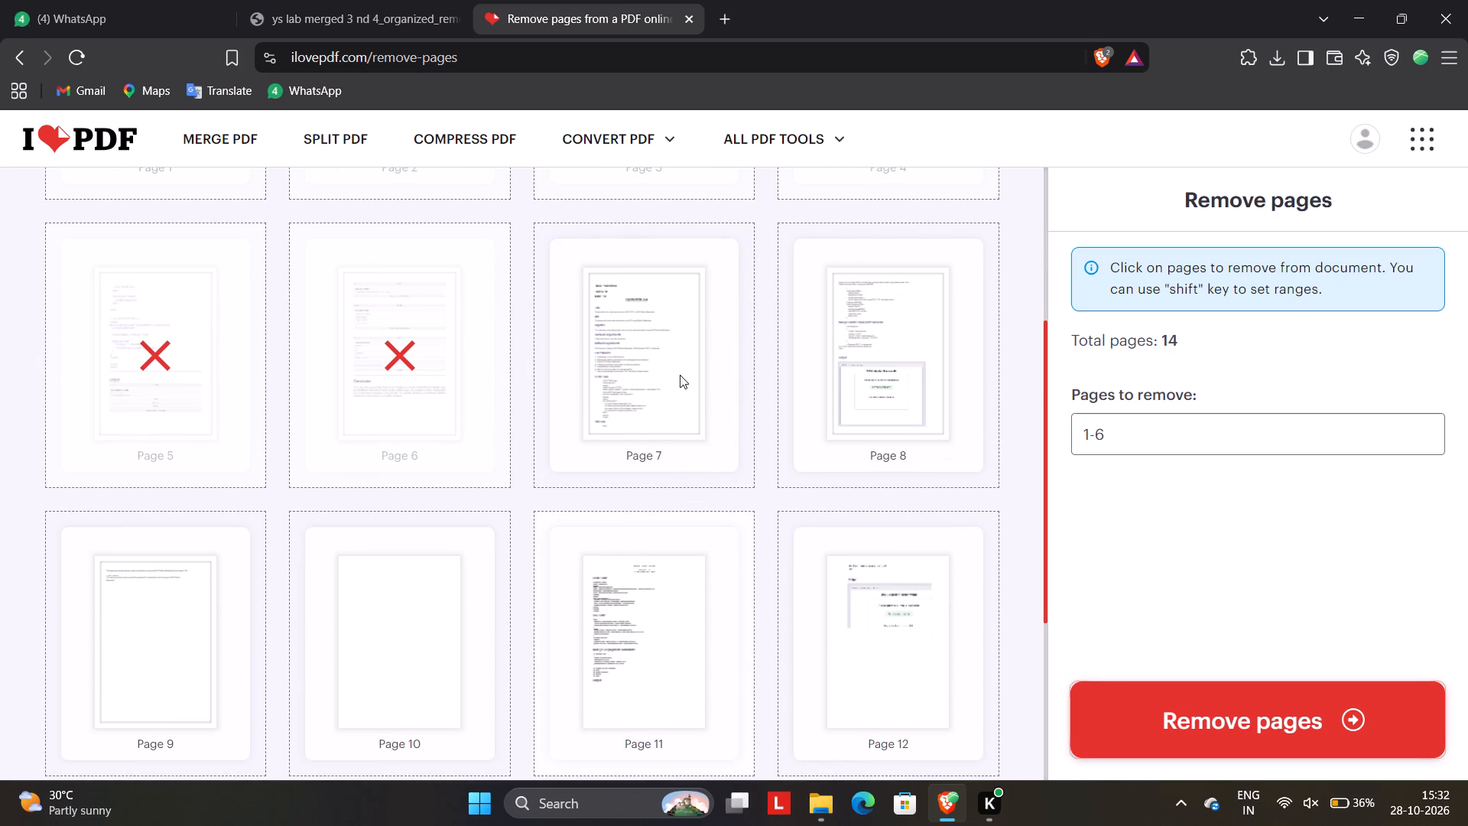
left_click(721, 263, "alt")
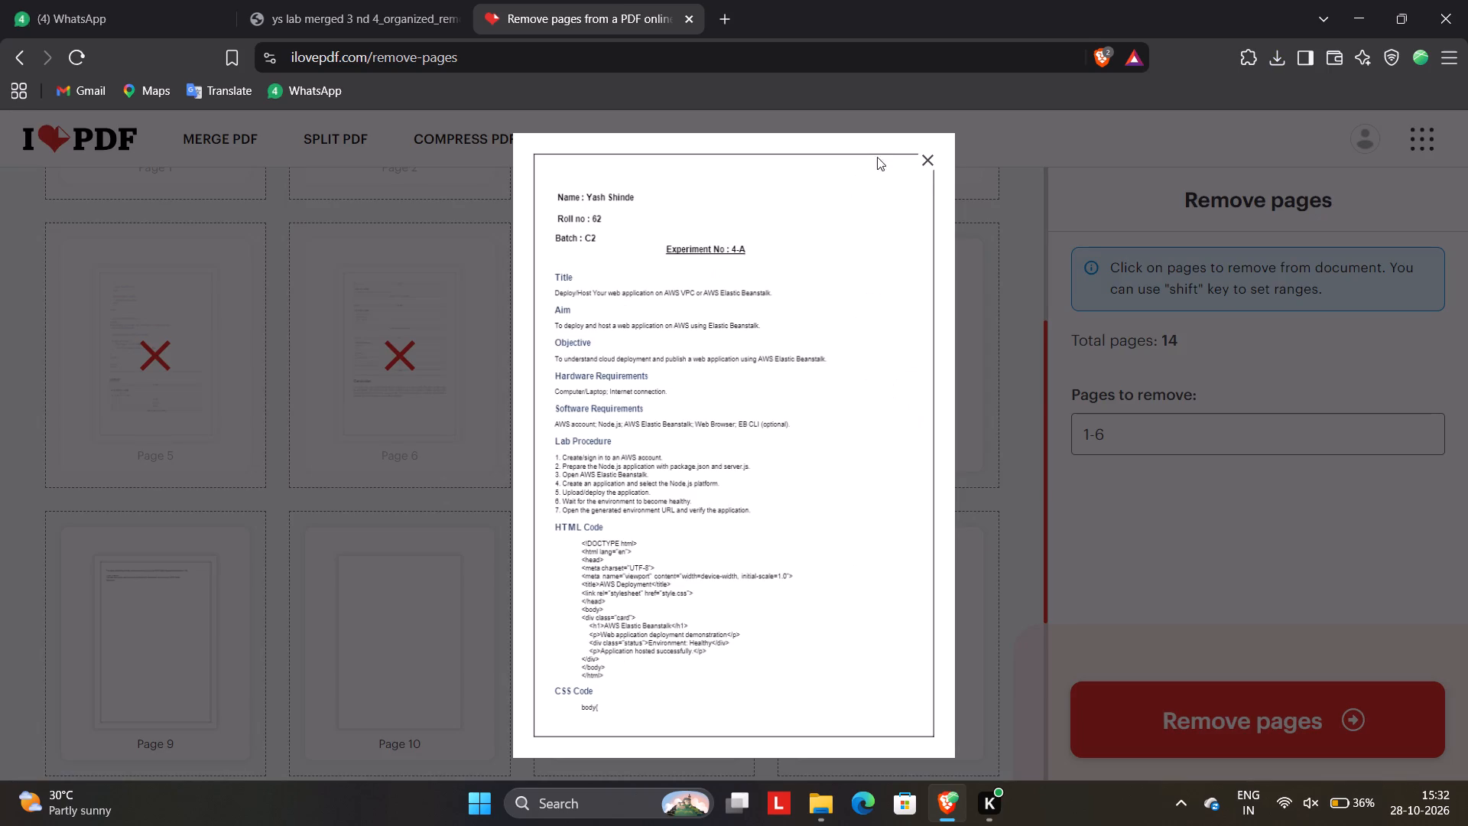
left_click(924, 158, "alt")
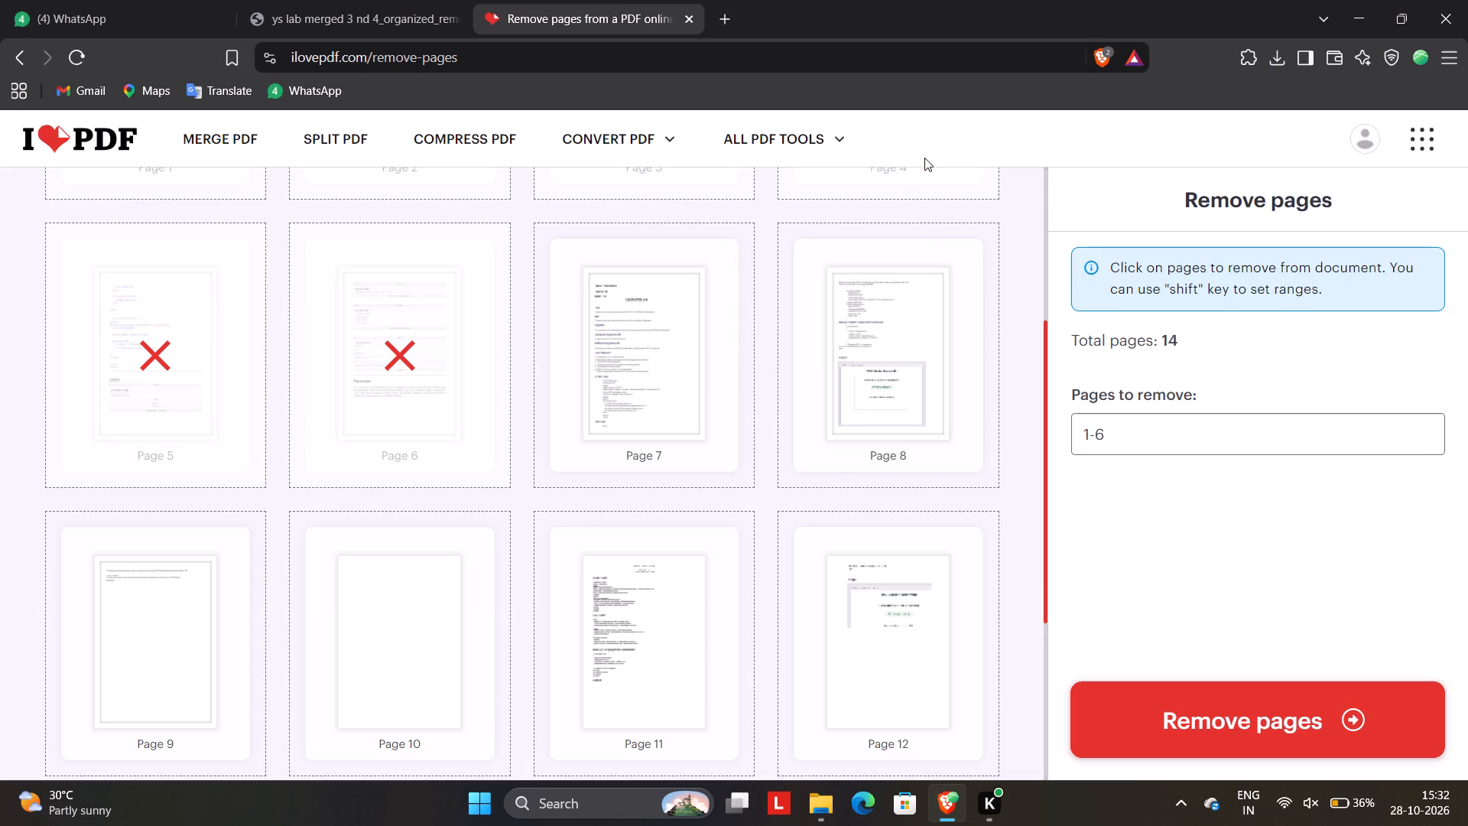
scroll(821, 385, "down", 4, "alt")
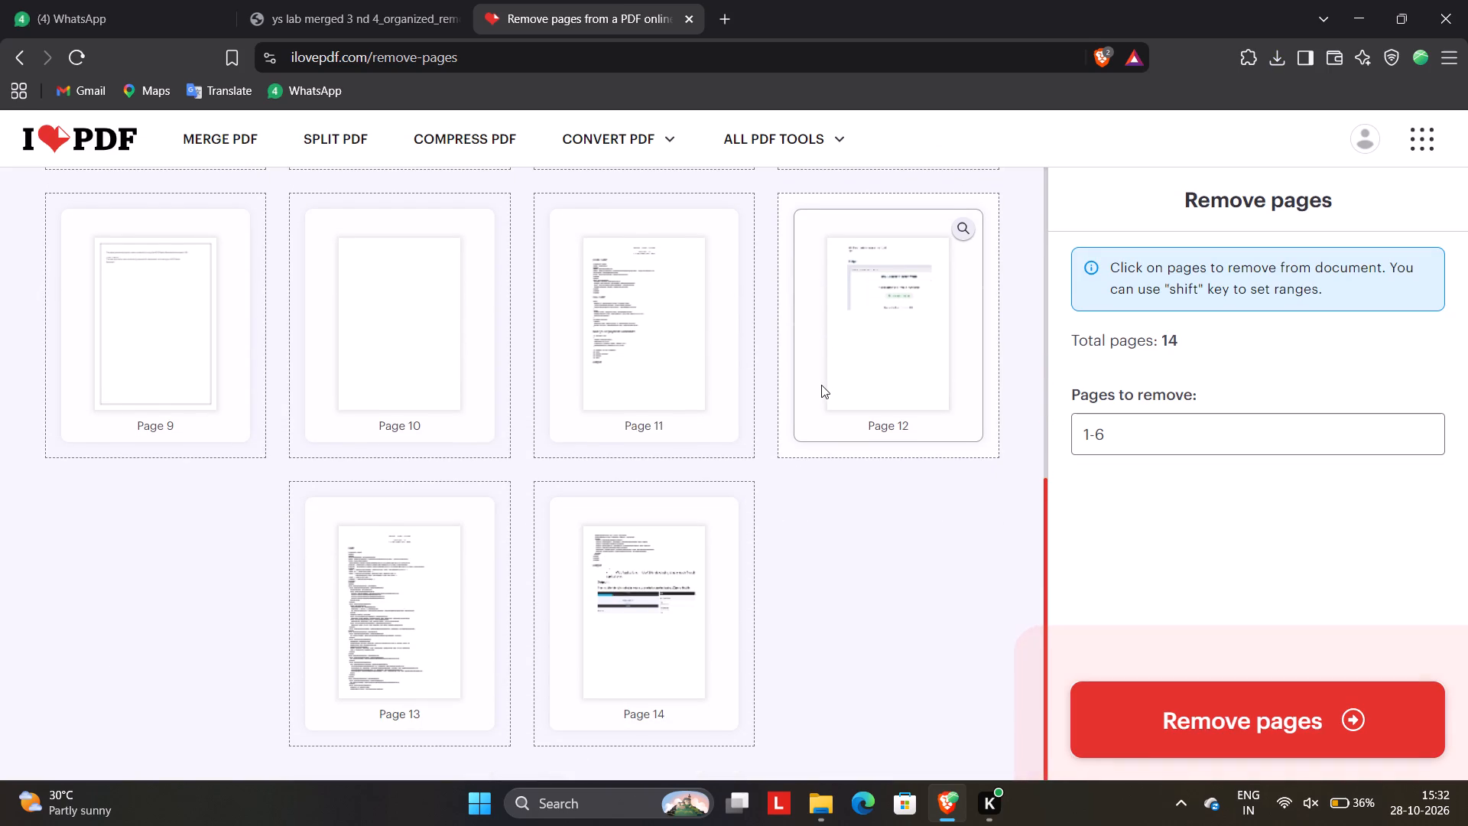
scroll(821, 385, "down", 1, "alt")
scroll(832, 493, "up", 2, "alt")
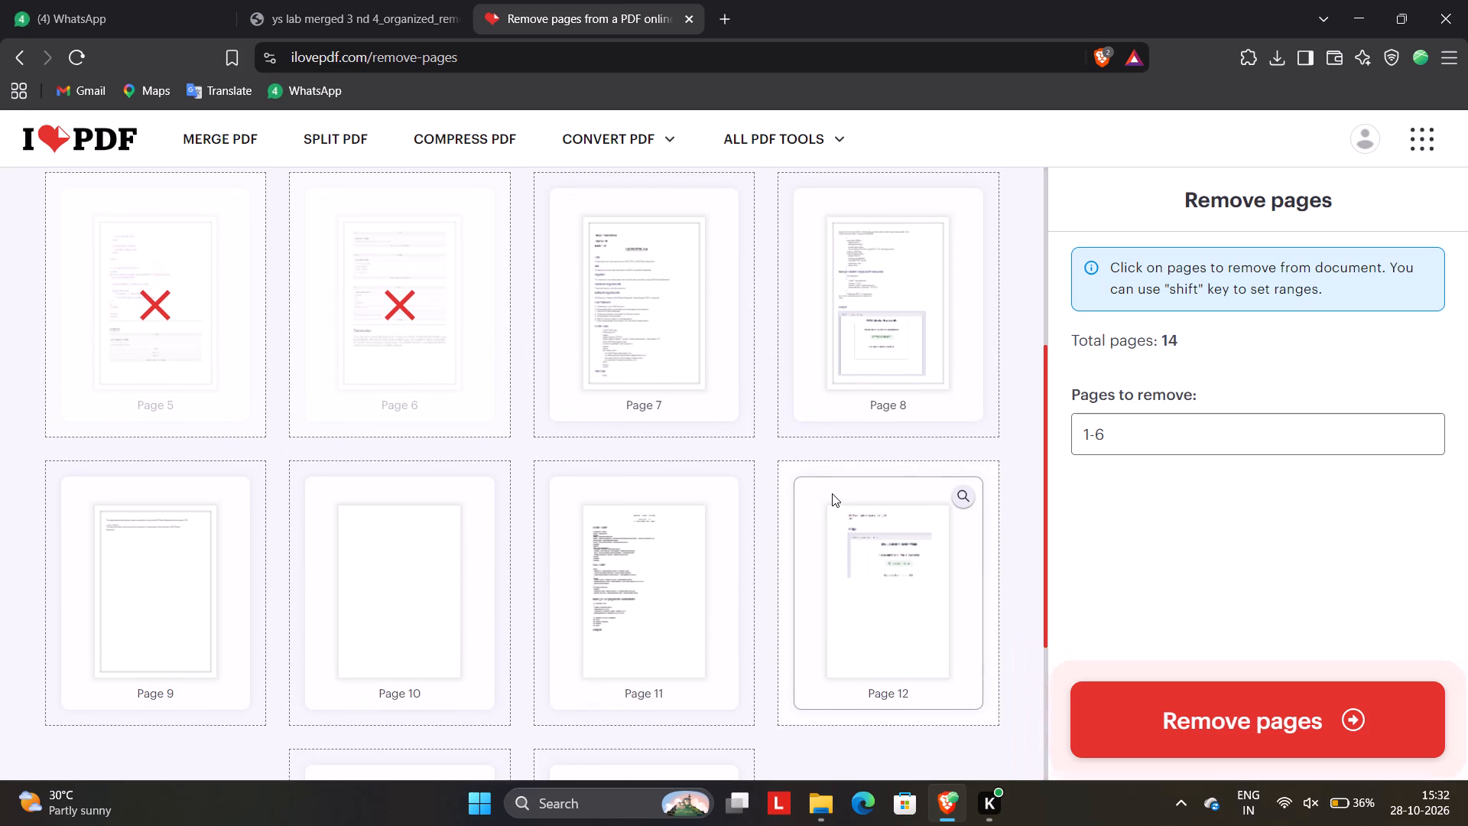
scroll(832, 493, "up", 1, "alt")
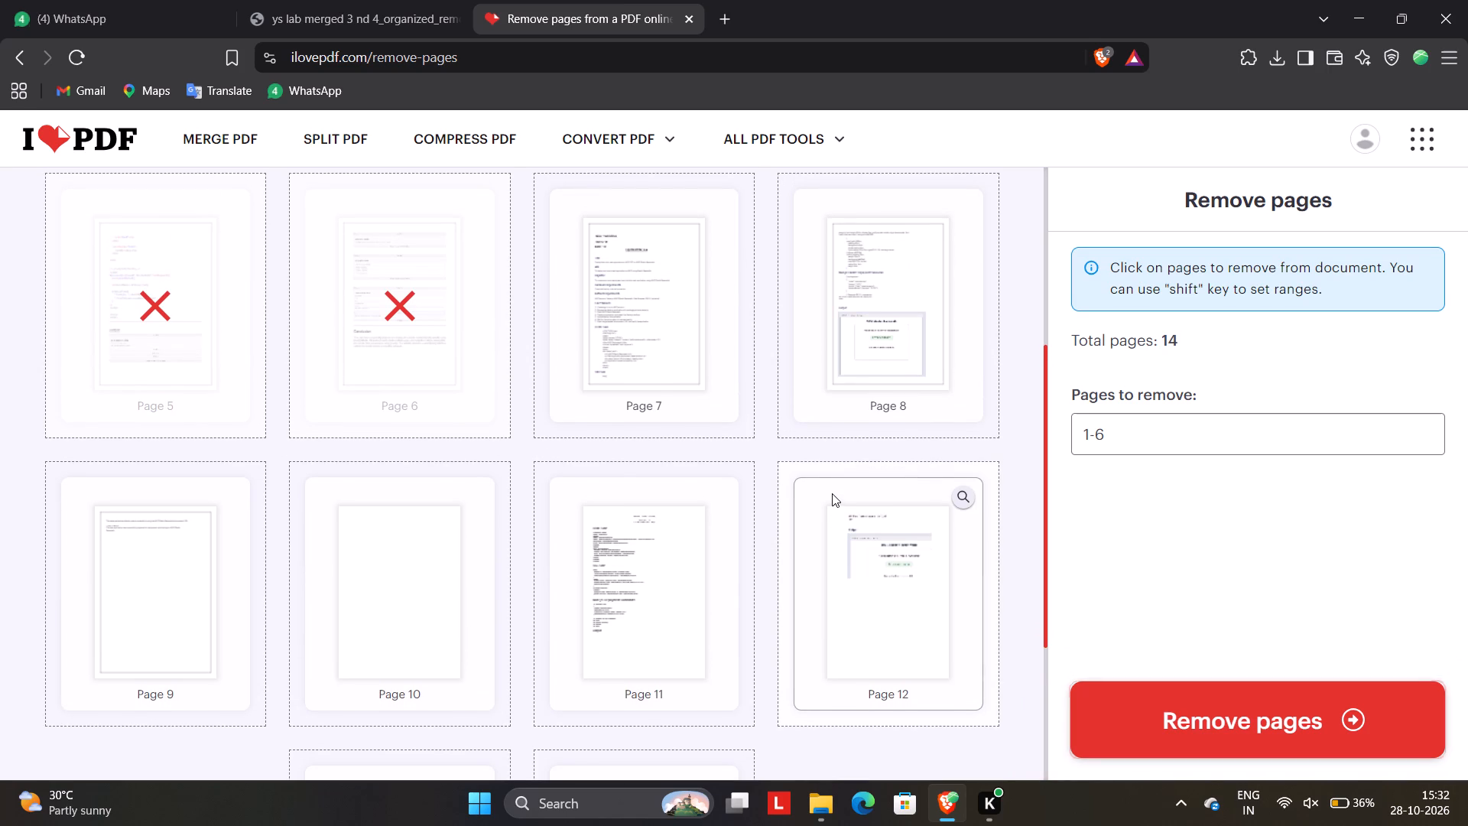
scroll(832, 493, "up", 5, "alt")
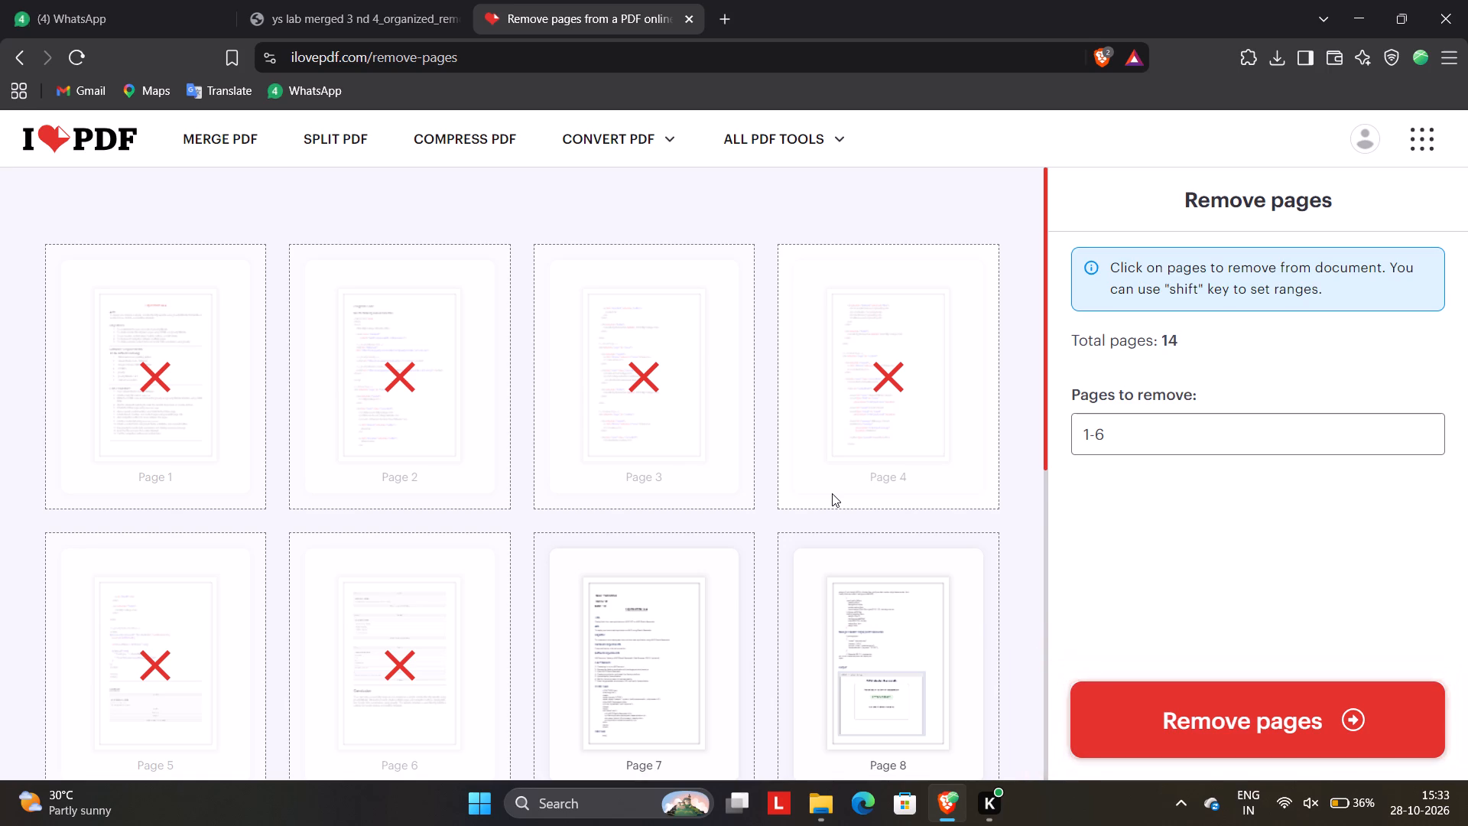
scroll(745, 518, "down", 4, "alt")
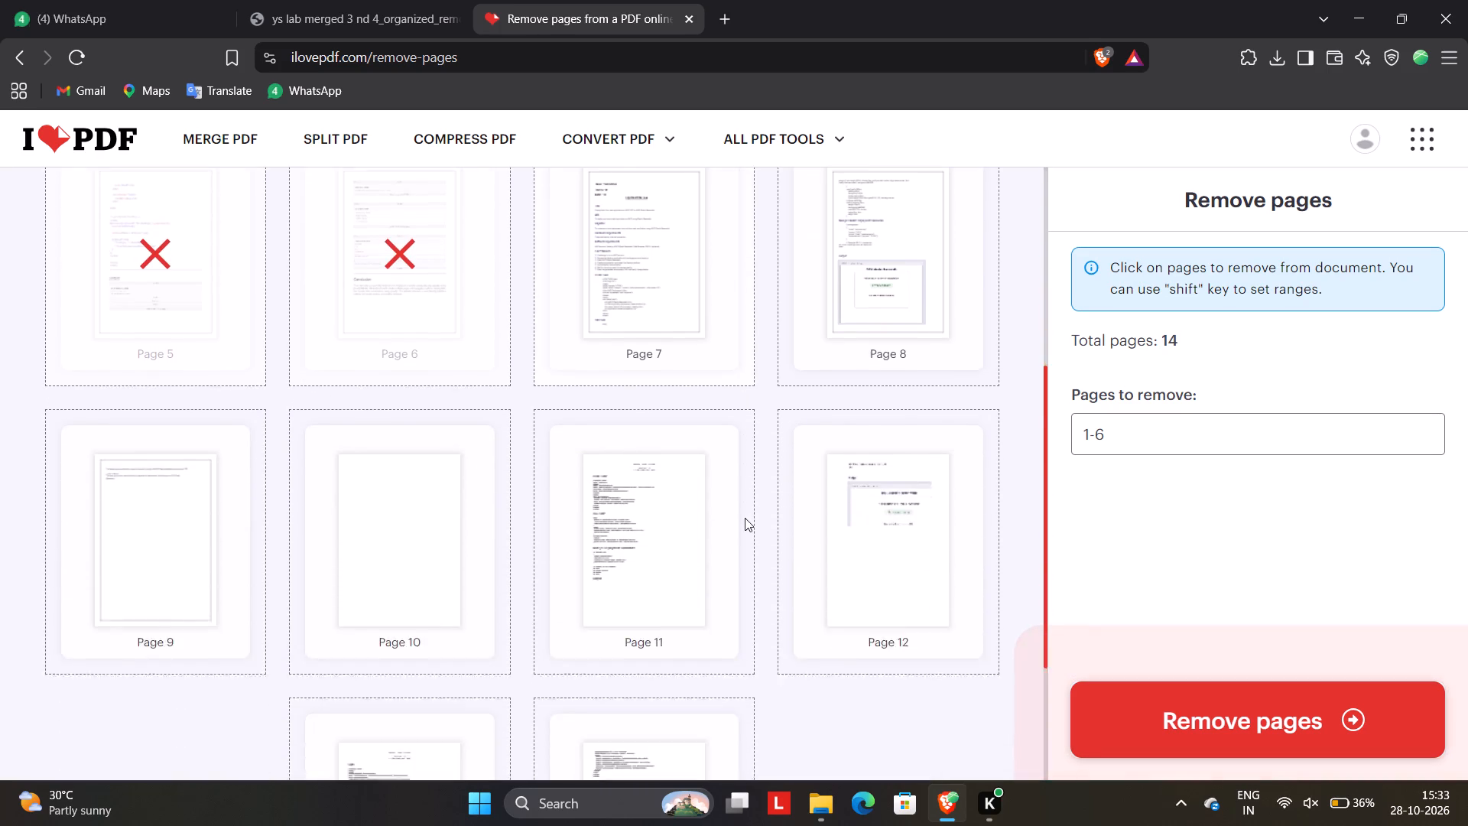
scroll(745, 518, "down", 2, "alt")
scroll(702, 565, "down", 1, "alt")
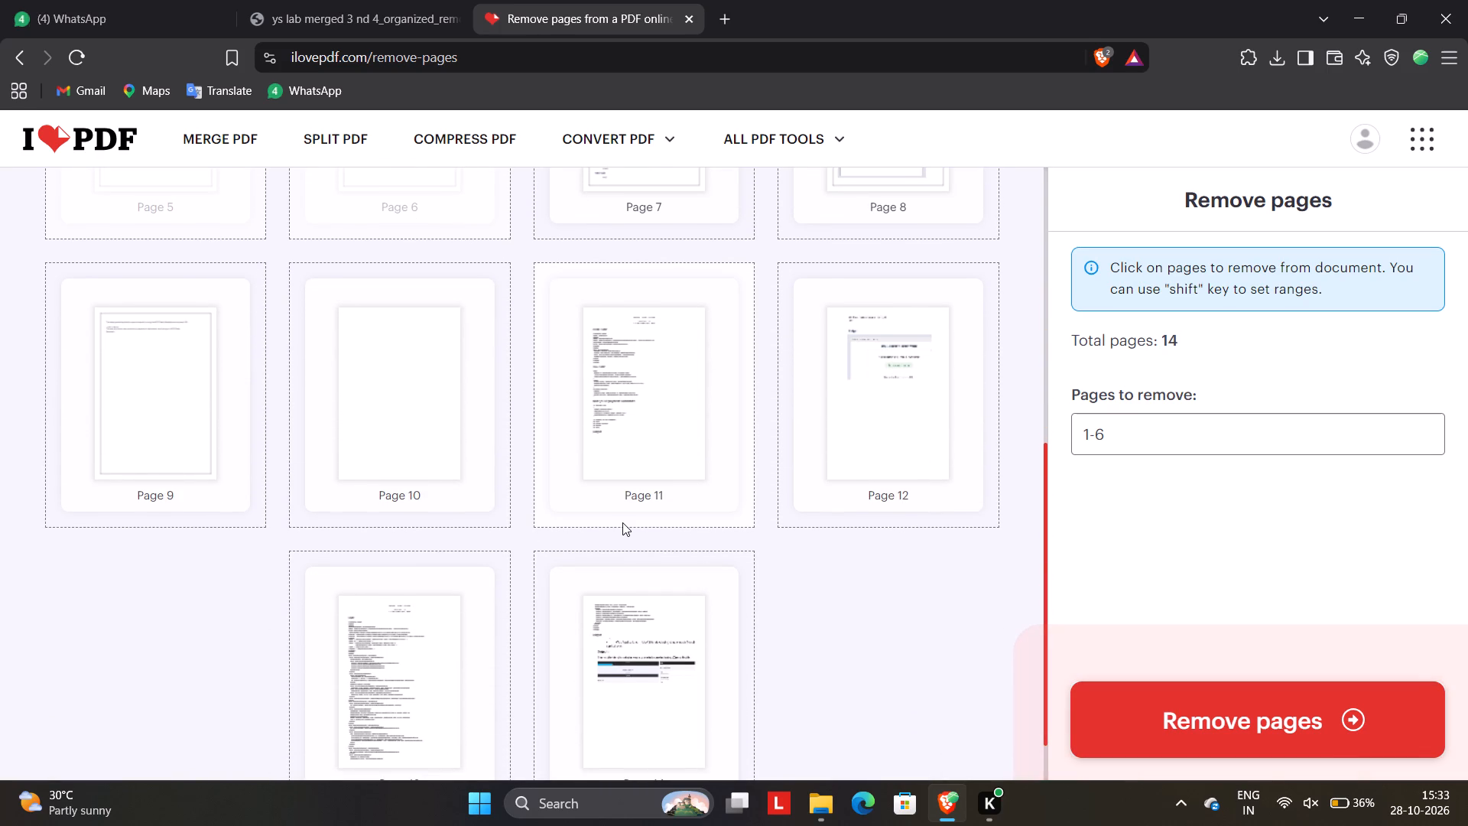
scroll(622, 522, "up", 2, "alt")
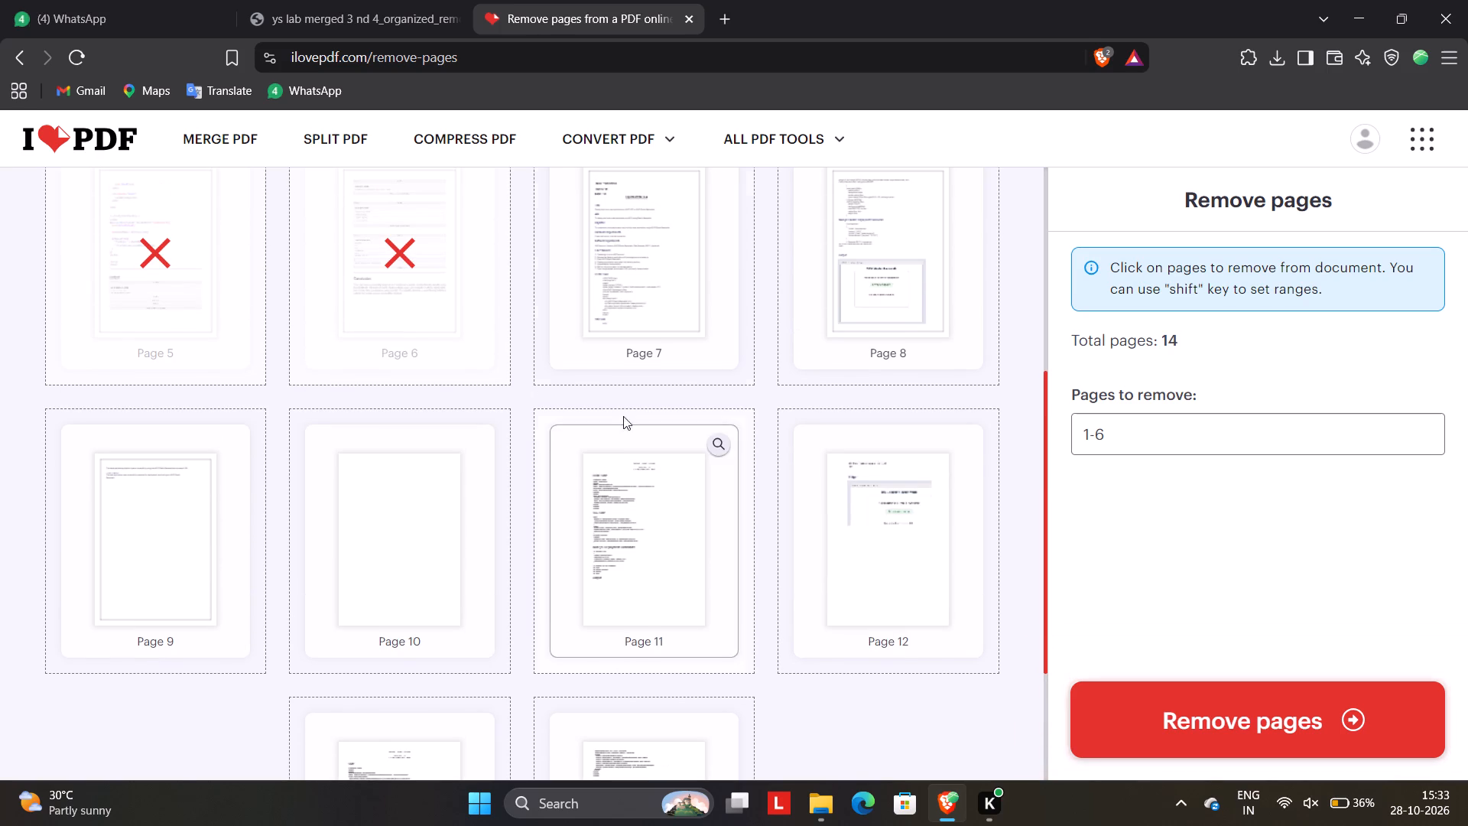
scroll(670, 331, "up", 2, "alt")
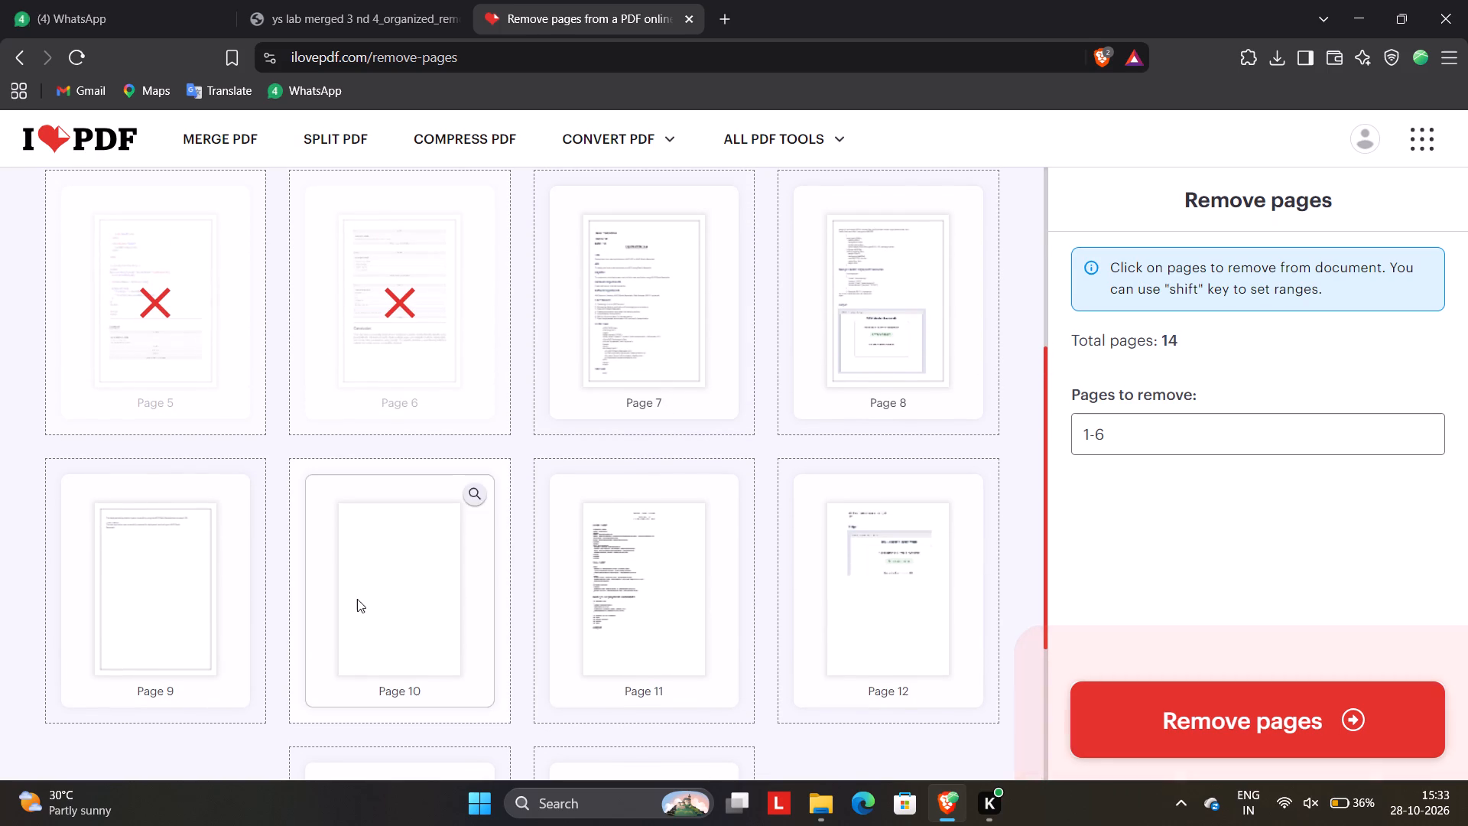
left_click(228, 497, "alt")
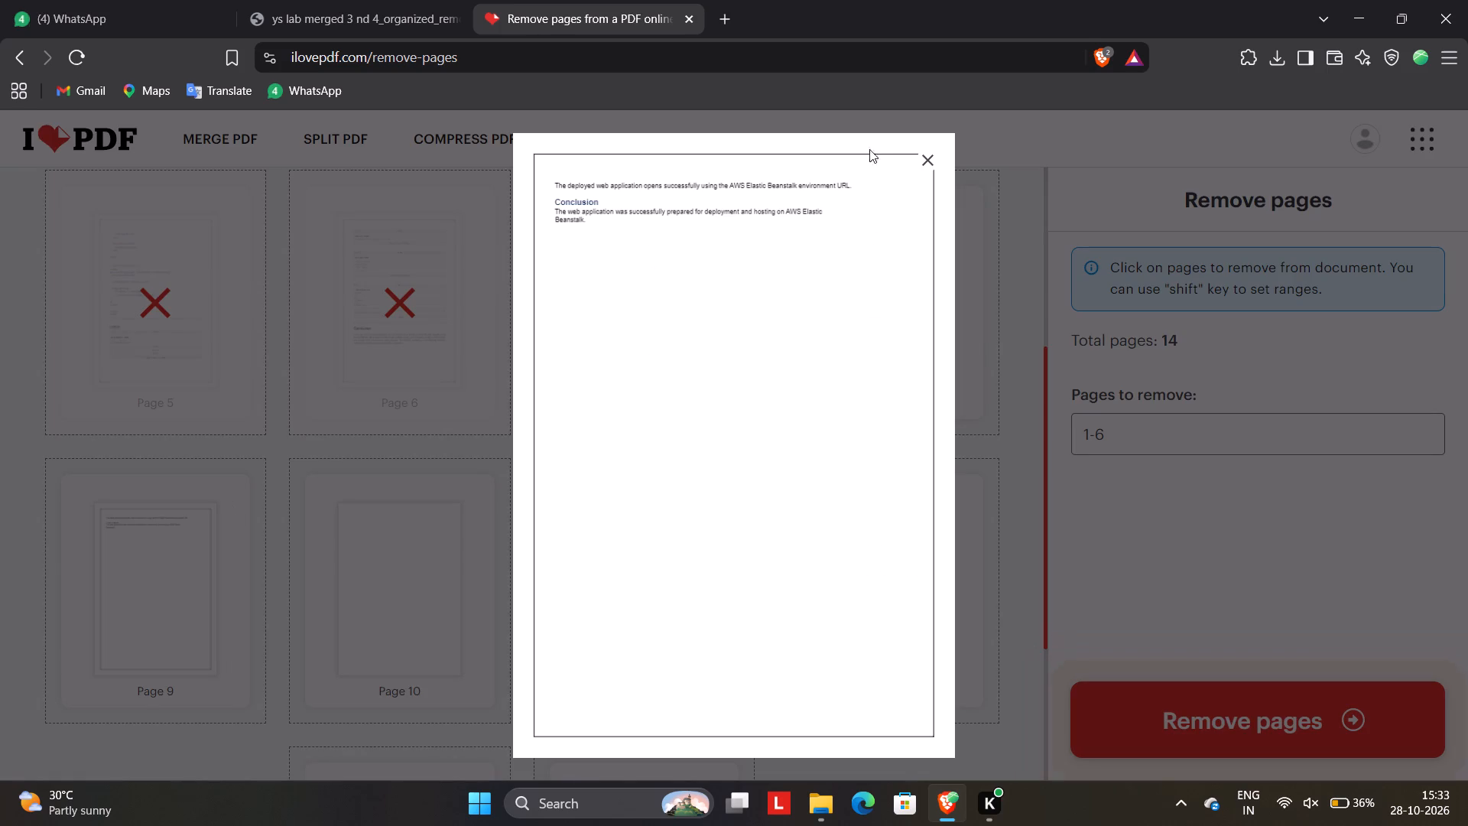
left_click(922, 166, "alt")
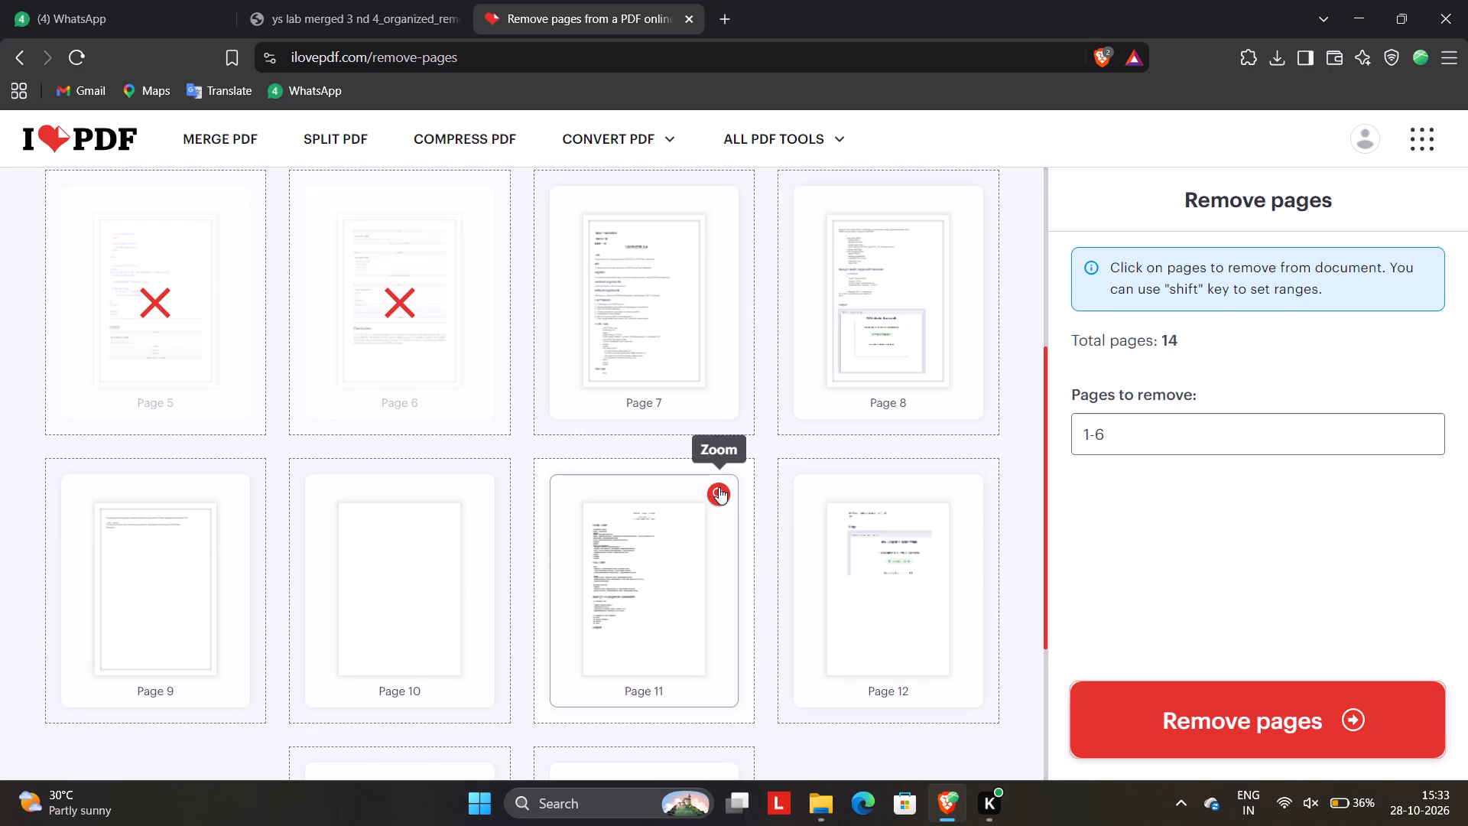
left_click(719, 487, "alt")
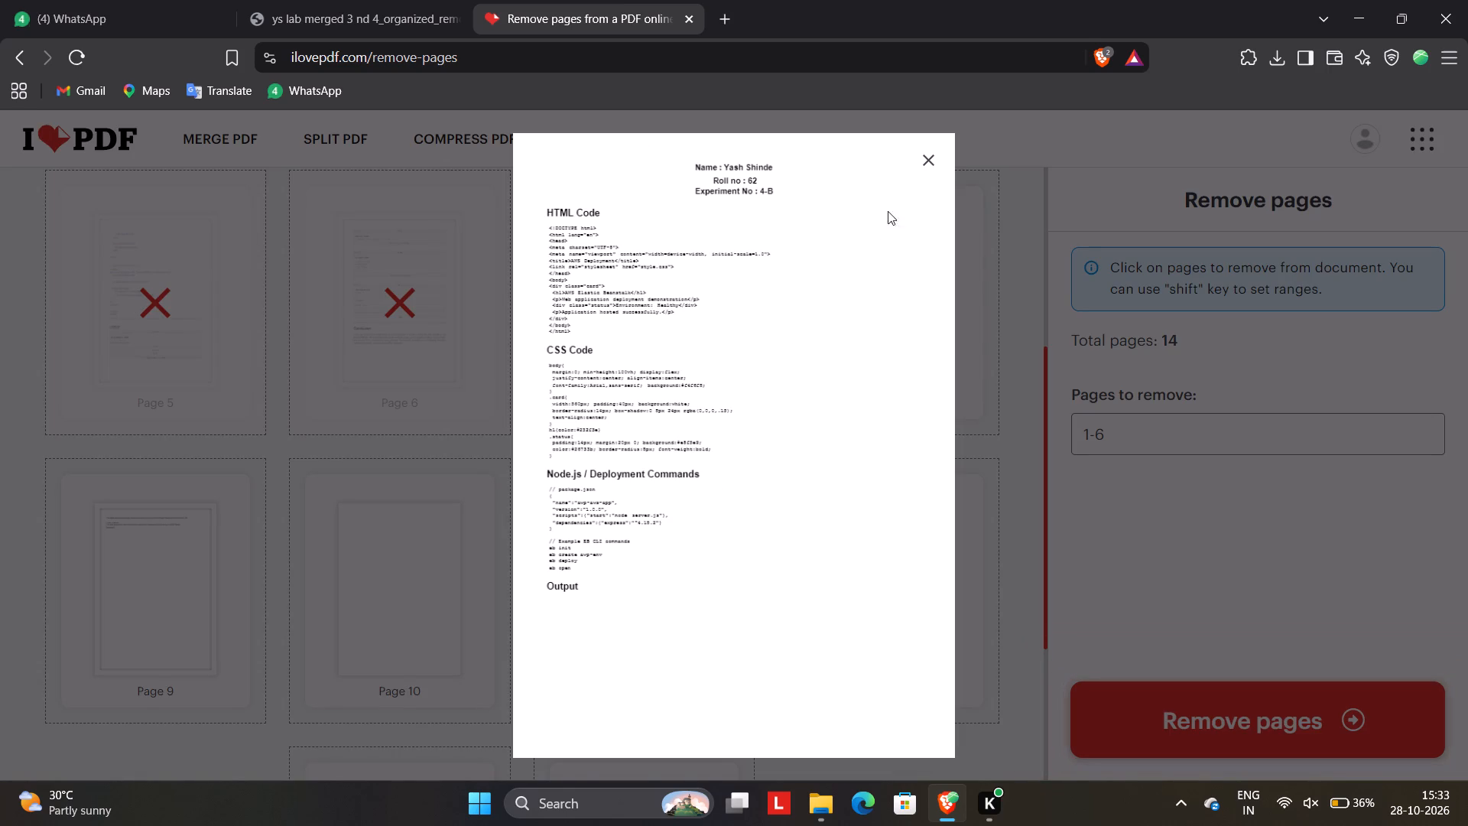
left_click(921, 167, "alt")
scroll(823, 484, "down", 1, "alt")
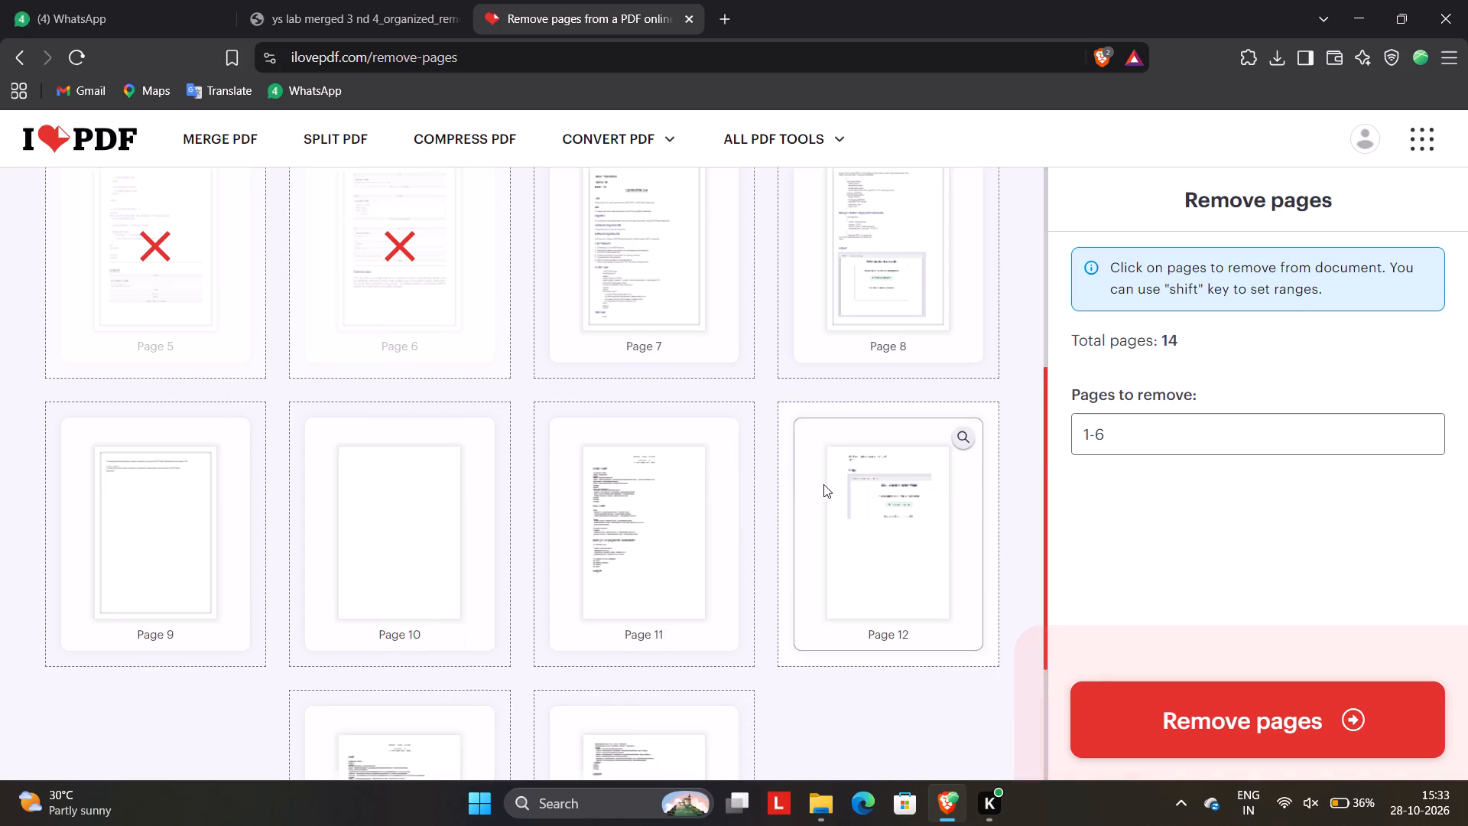
scroll(823, 484, "down", 2, "alt")
scroll(944, 520, "up", 2, "alt")
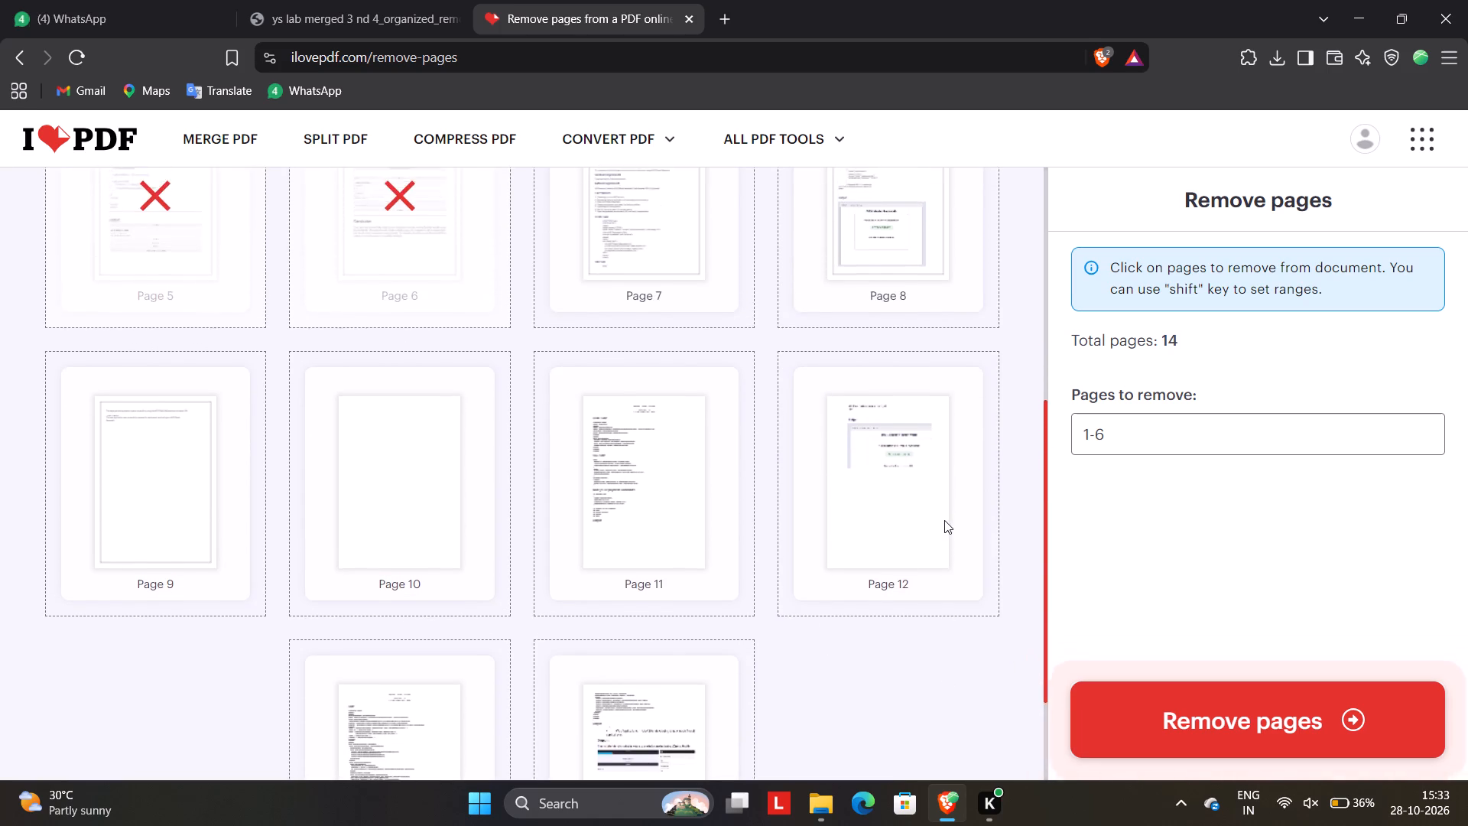
scroll(944, 520, "up", 2, "alt")
Start removing the marked pages 1-6 from the PDF.
left_click(1233, 720, "alt")
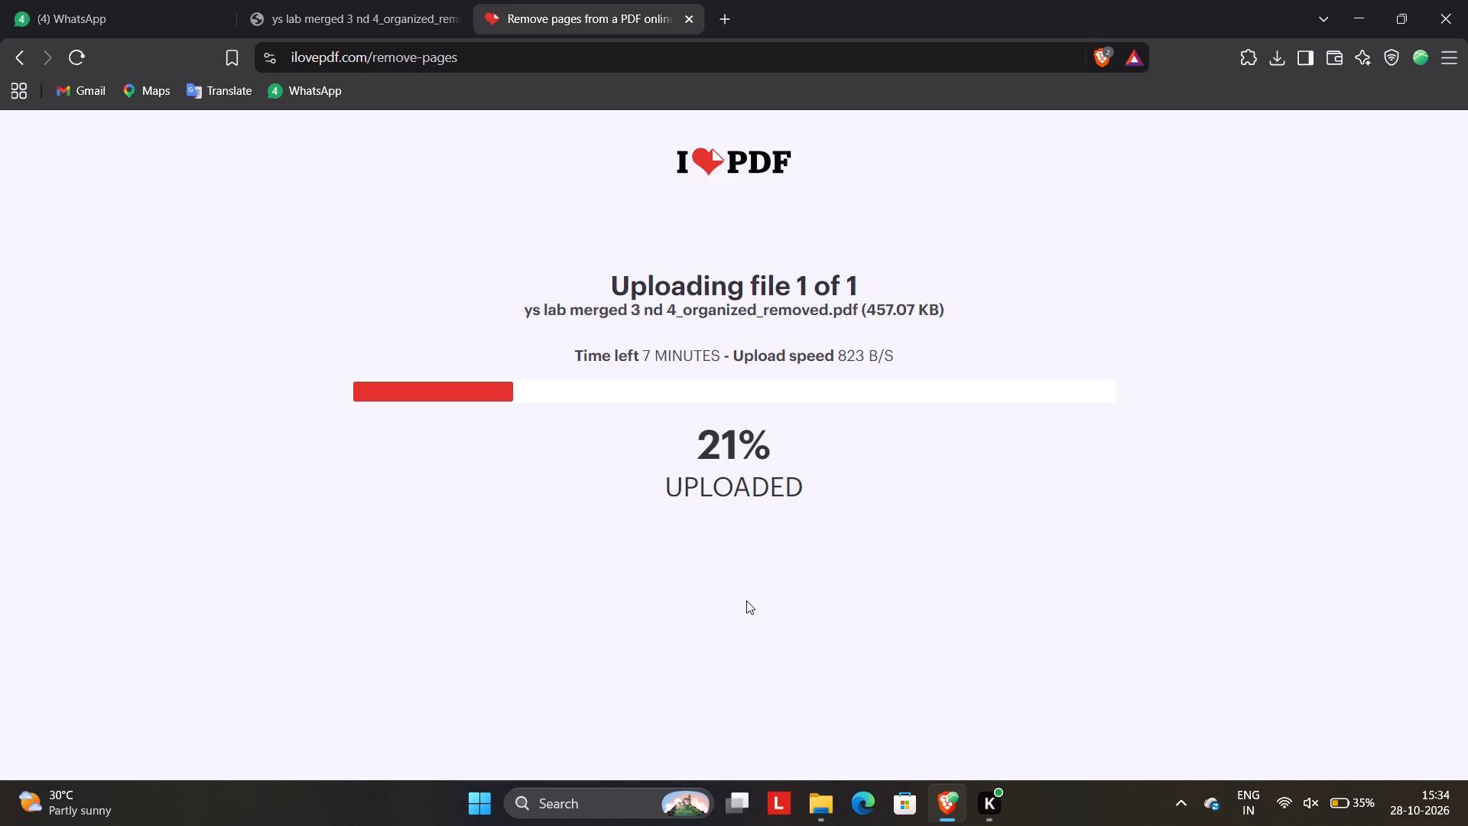
Switch to File Explorer, find the AWP folder on the desktop and open its Lab-4(B) PDF.
left_click(834, 802, "alt")
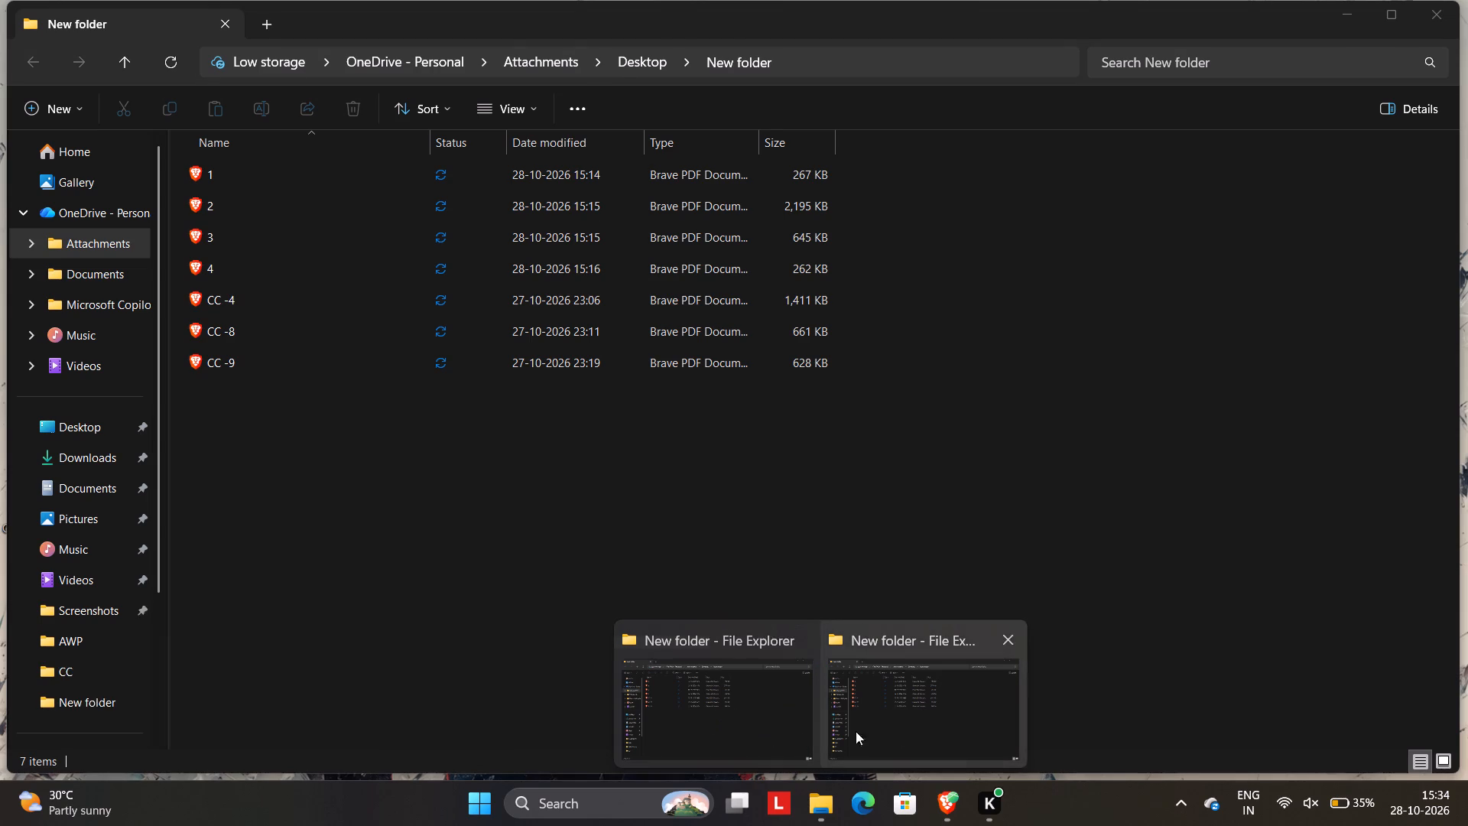
left_click(755, 717, "alt")
left_click(102, 236, "alt")
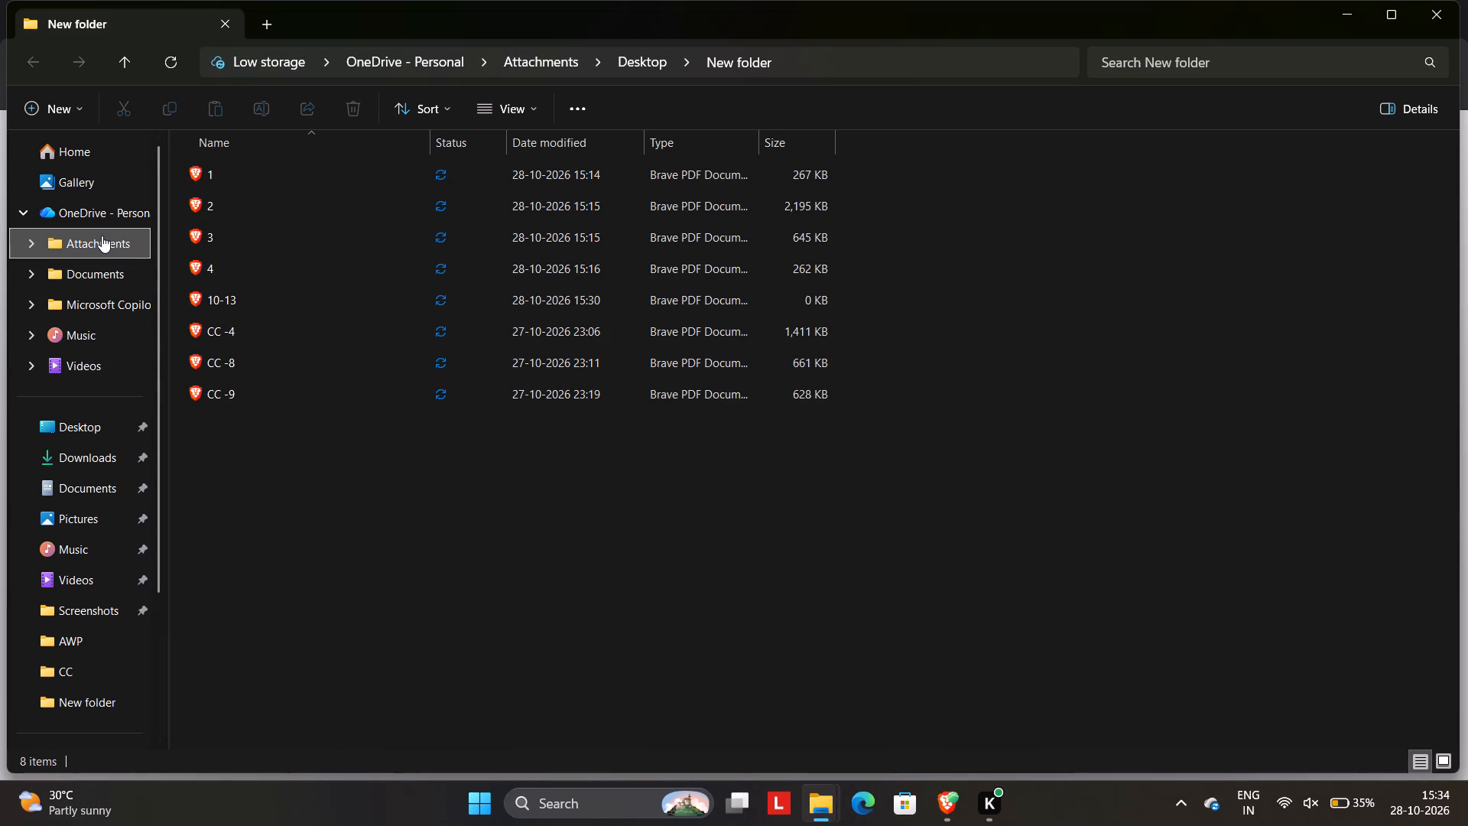
left_click(81, 247, "alt")
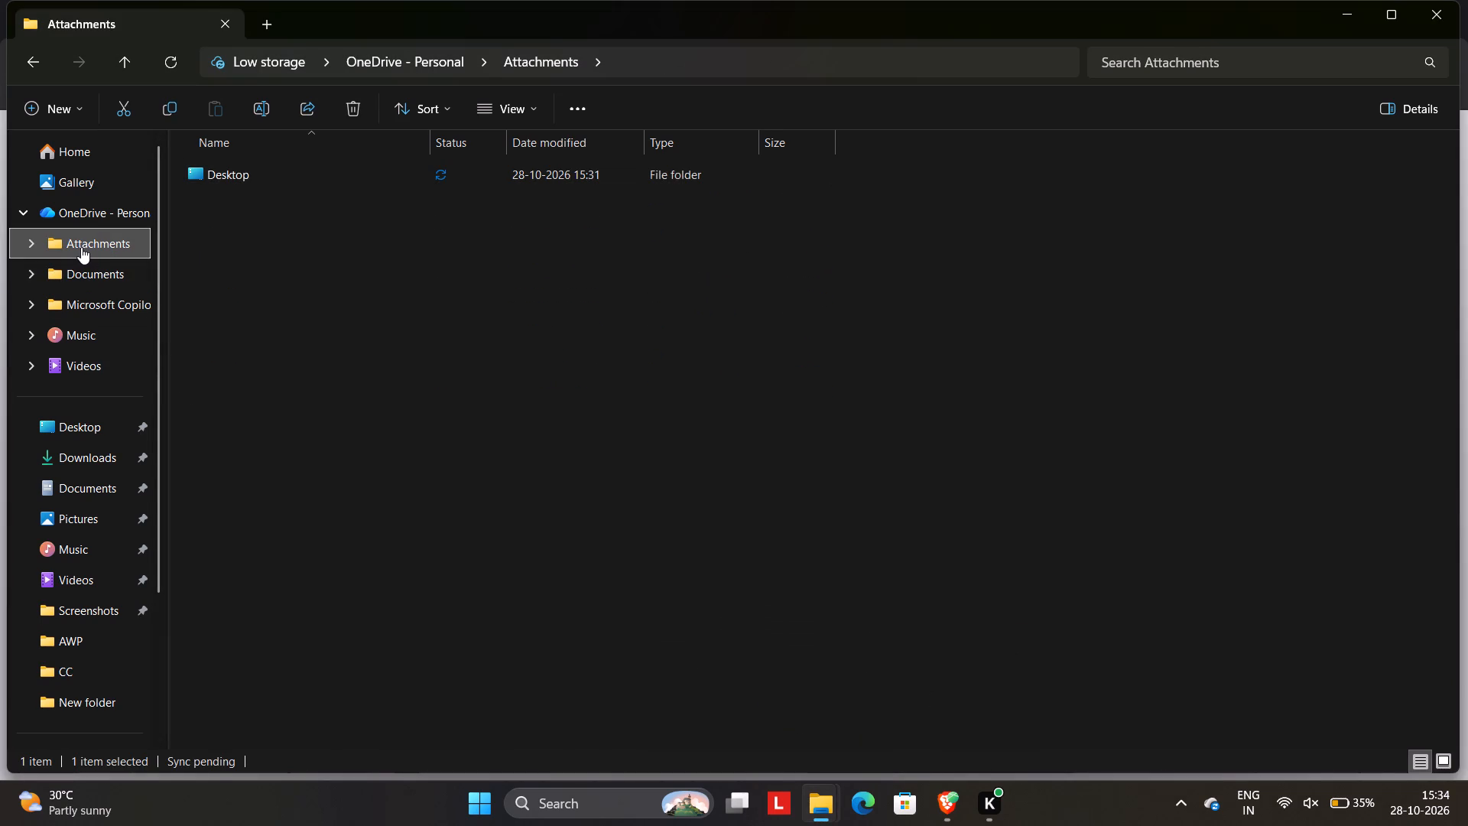
scroll(90, 272, "up", 1, "alt")
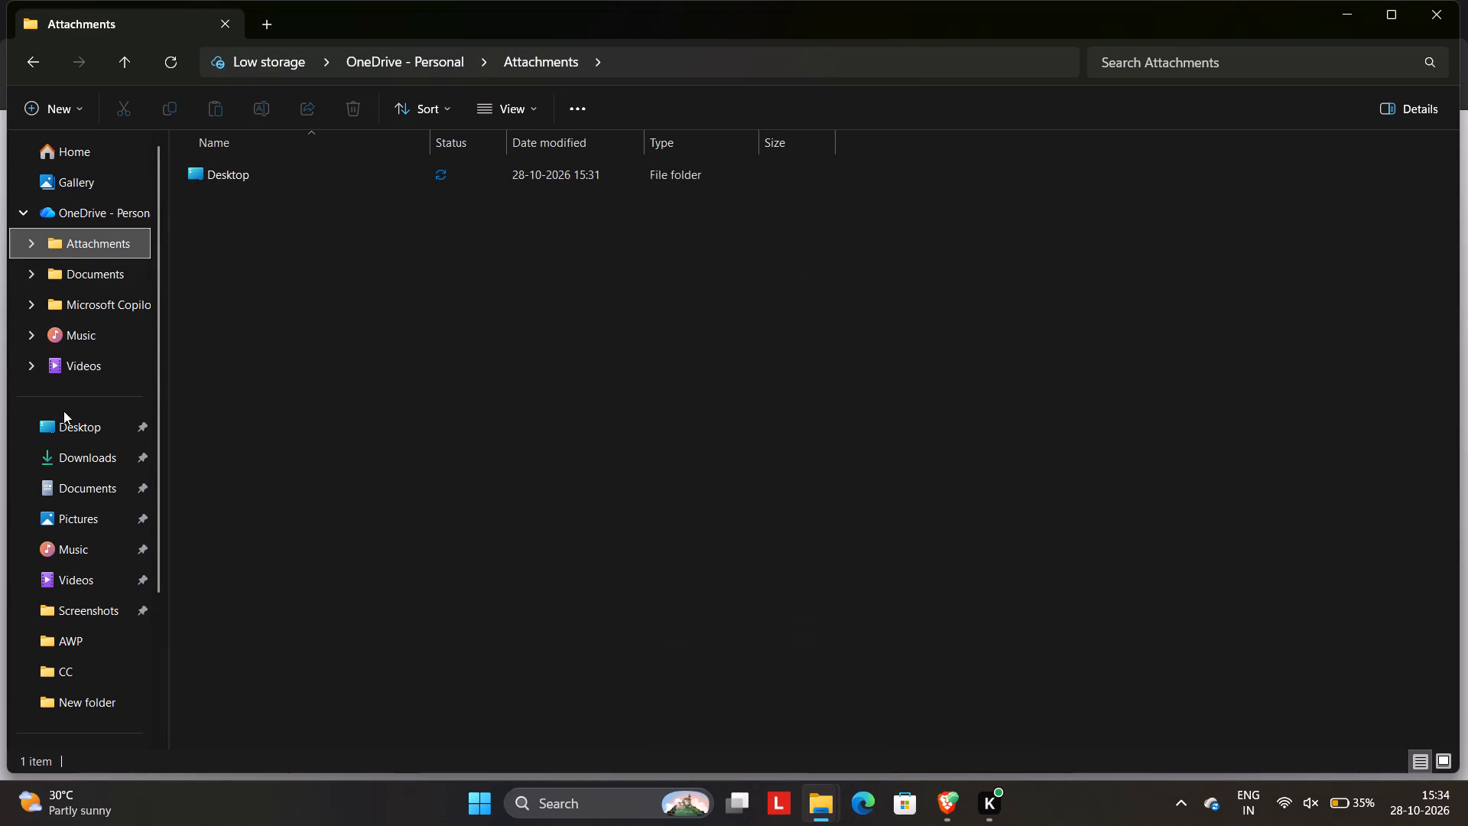
left_click(65, 418, "alt")
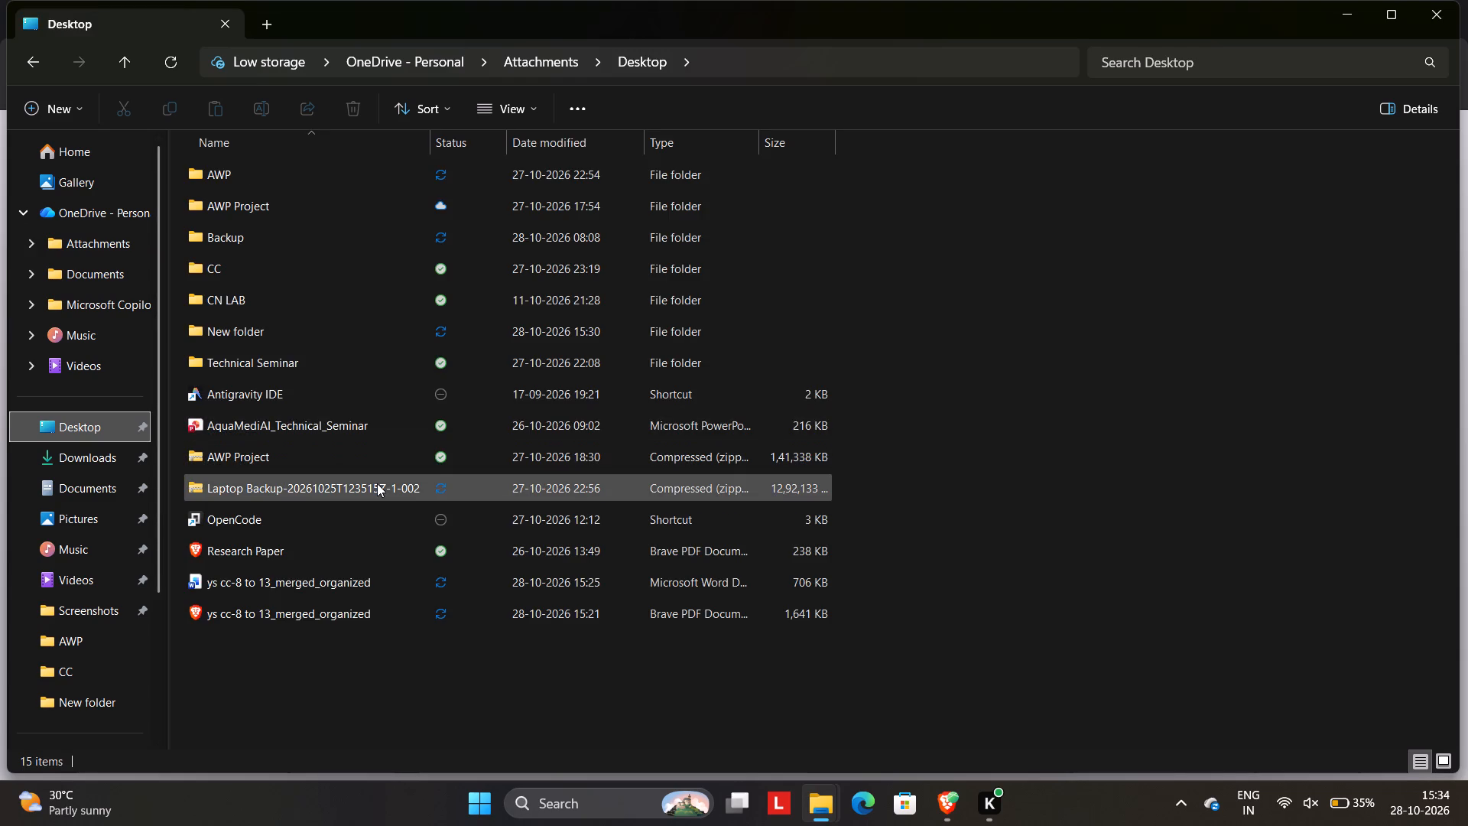
key("super+d")
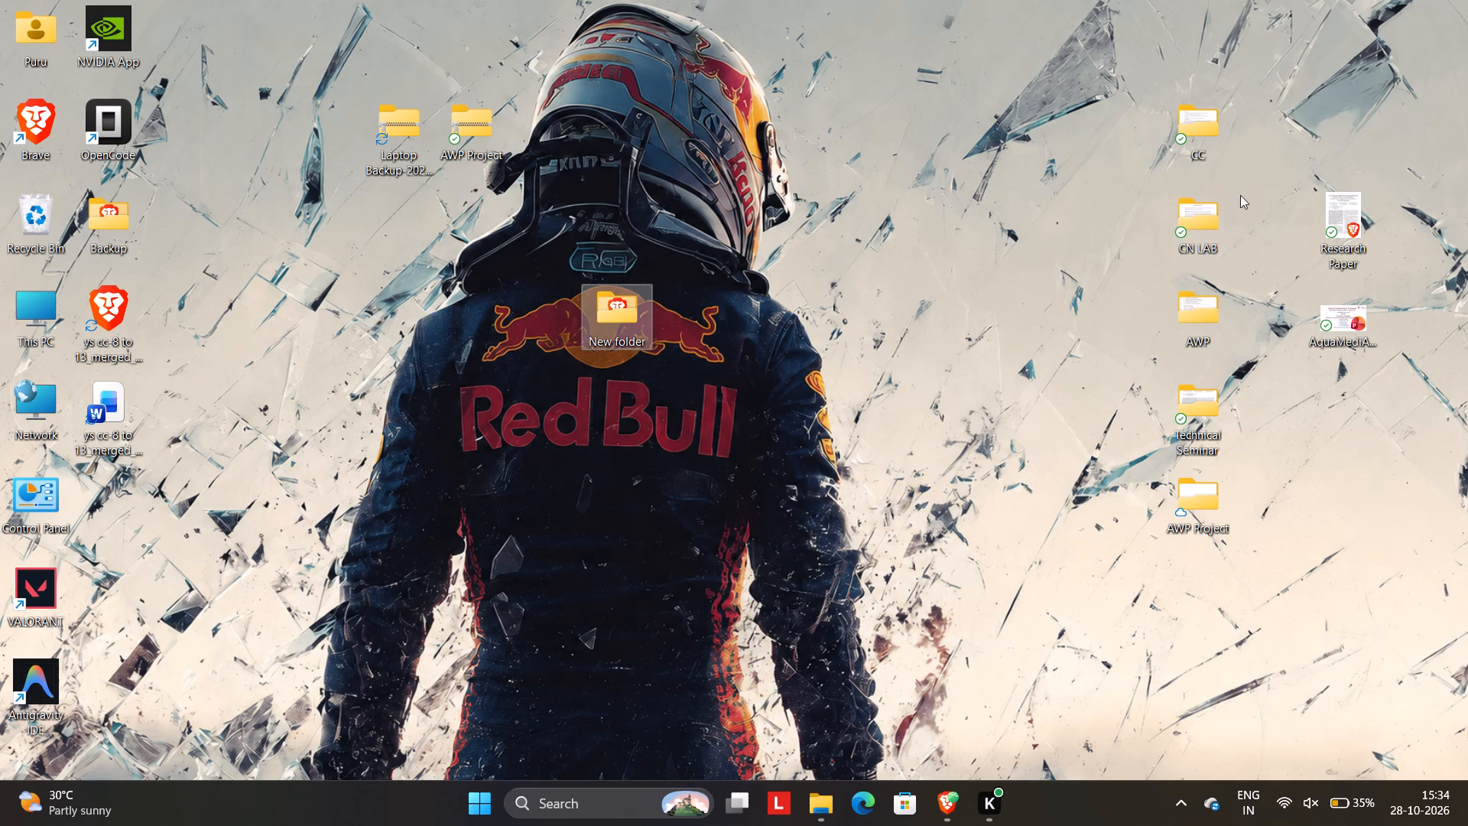
double_click(1200, 334)
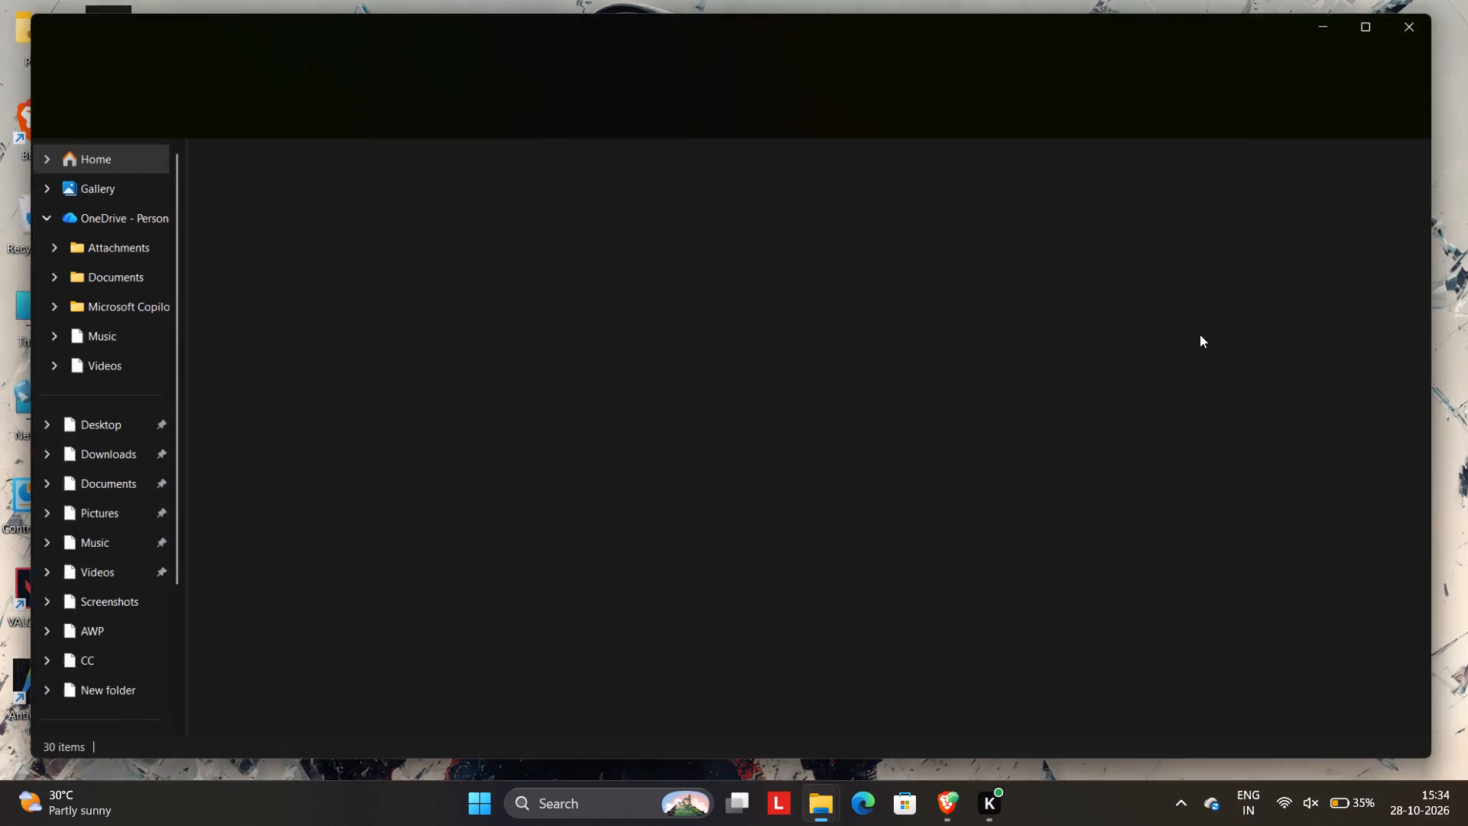
scroll(466, 452, "down", 6)
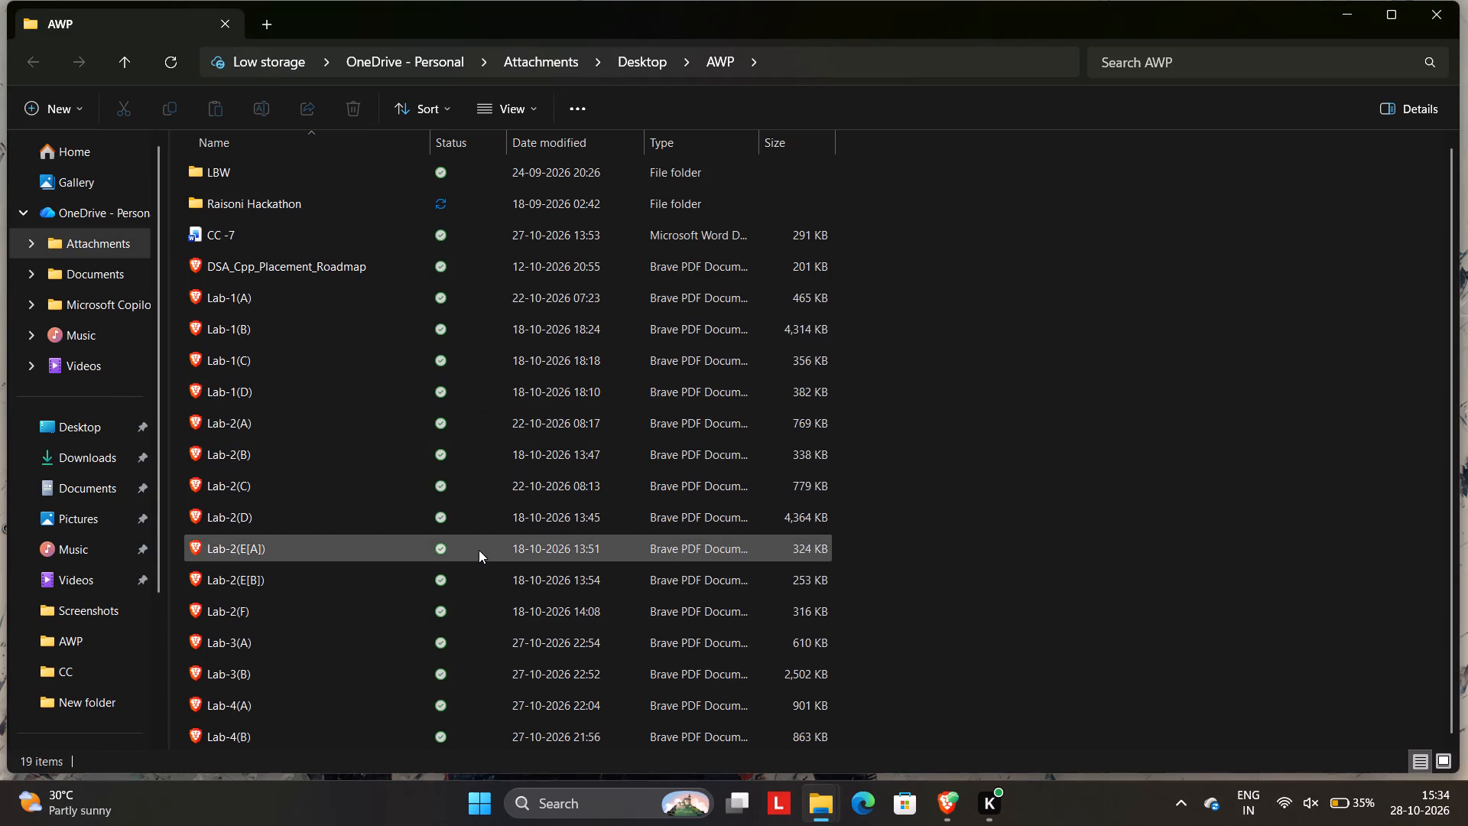
scroll(479, 556, "down", 1)
double_click(299, 740)
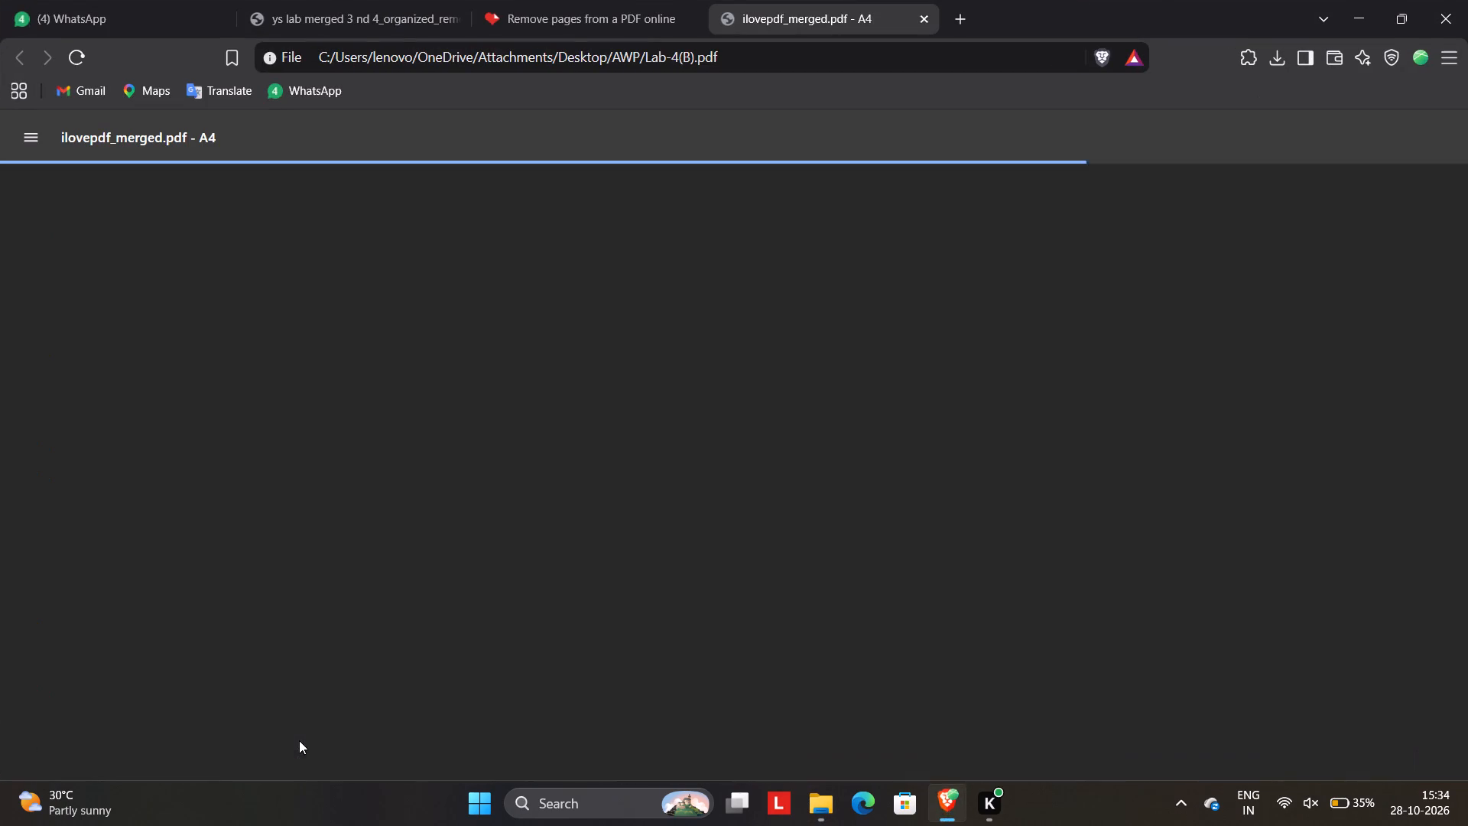
Read through Lab-4(B).pdf from the Experiment 4-A title page to the output at the end of Experiment 4-B.
scroll(633, 502, "down", 2)
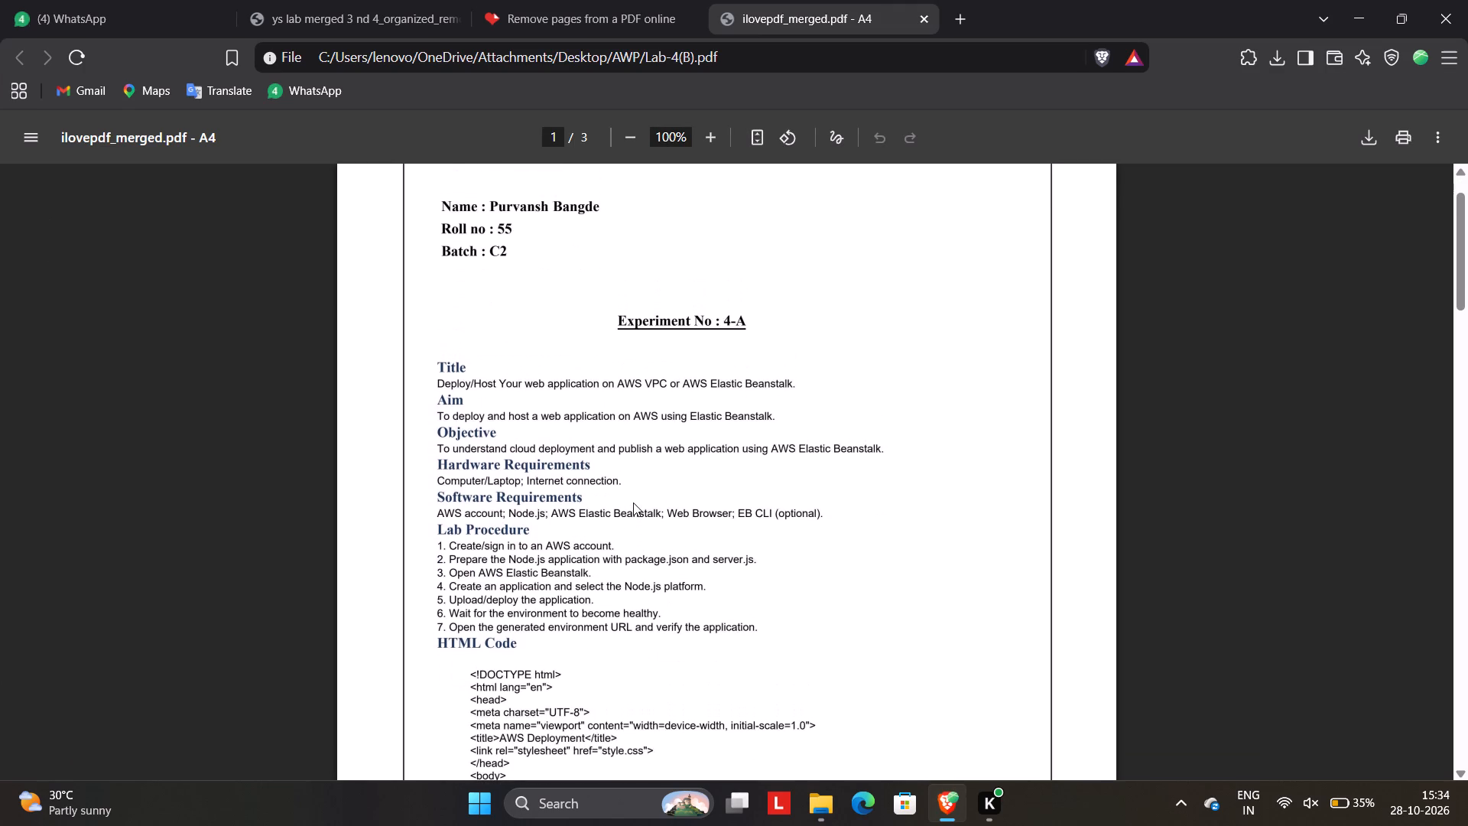
scroll(633, 502, "down", 12)
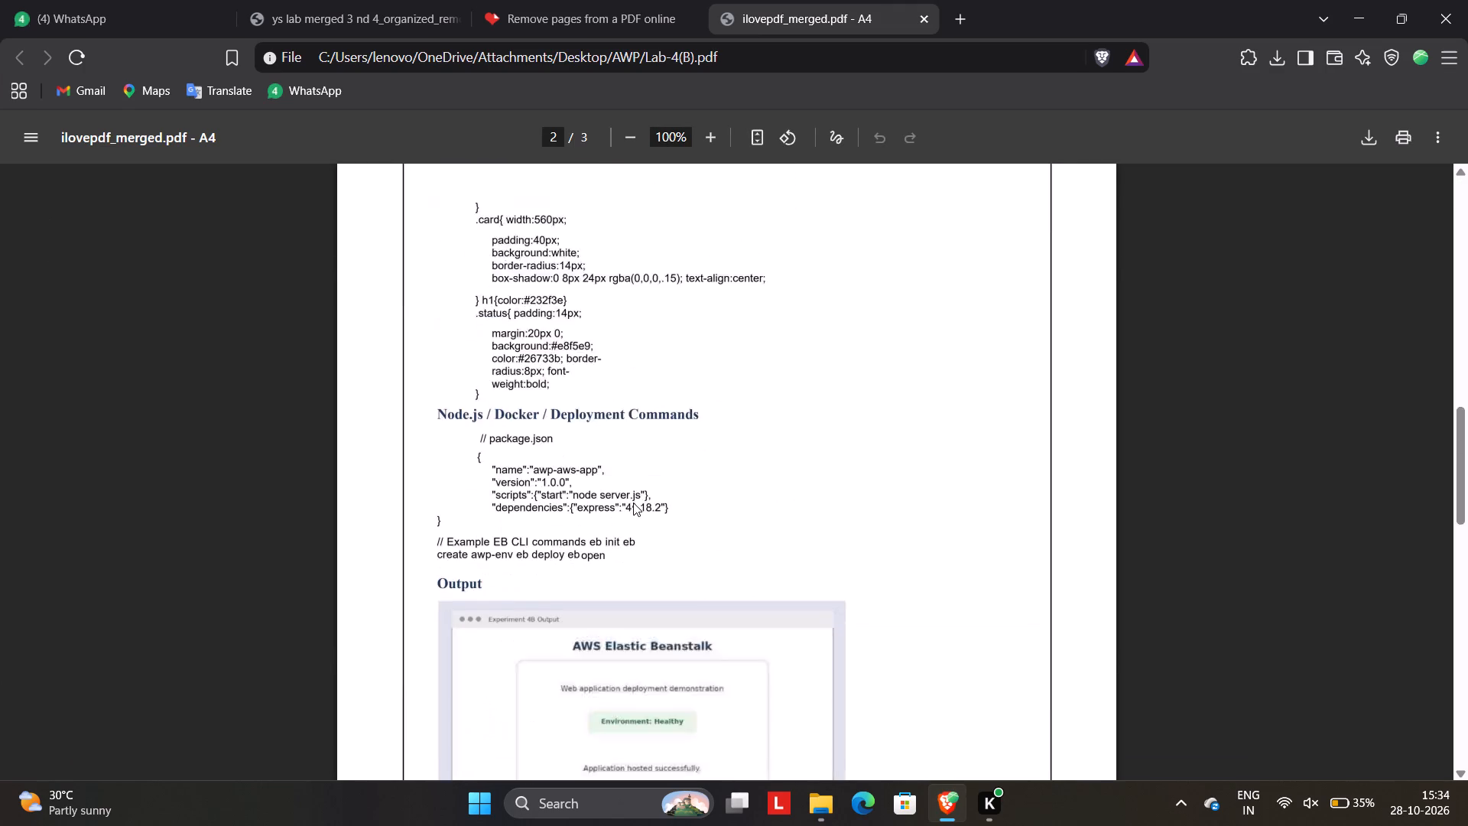
scroll(633, 502, "down", 5)
scroll(633, 502, "up", 7)
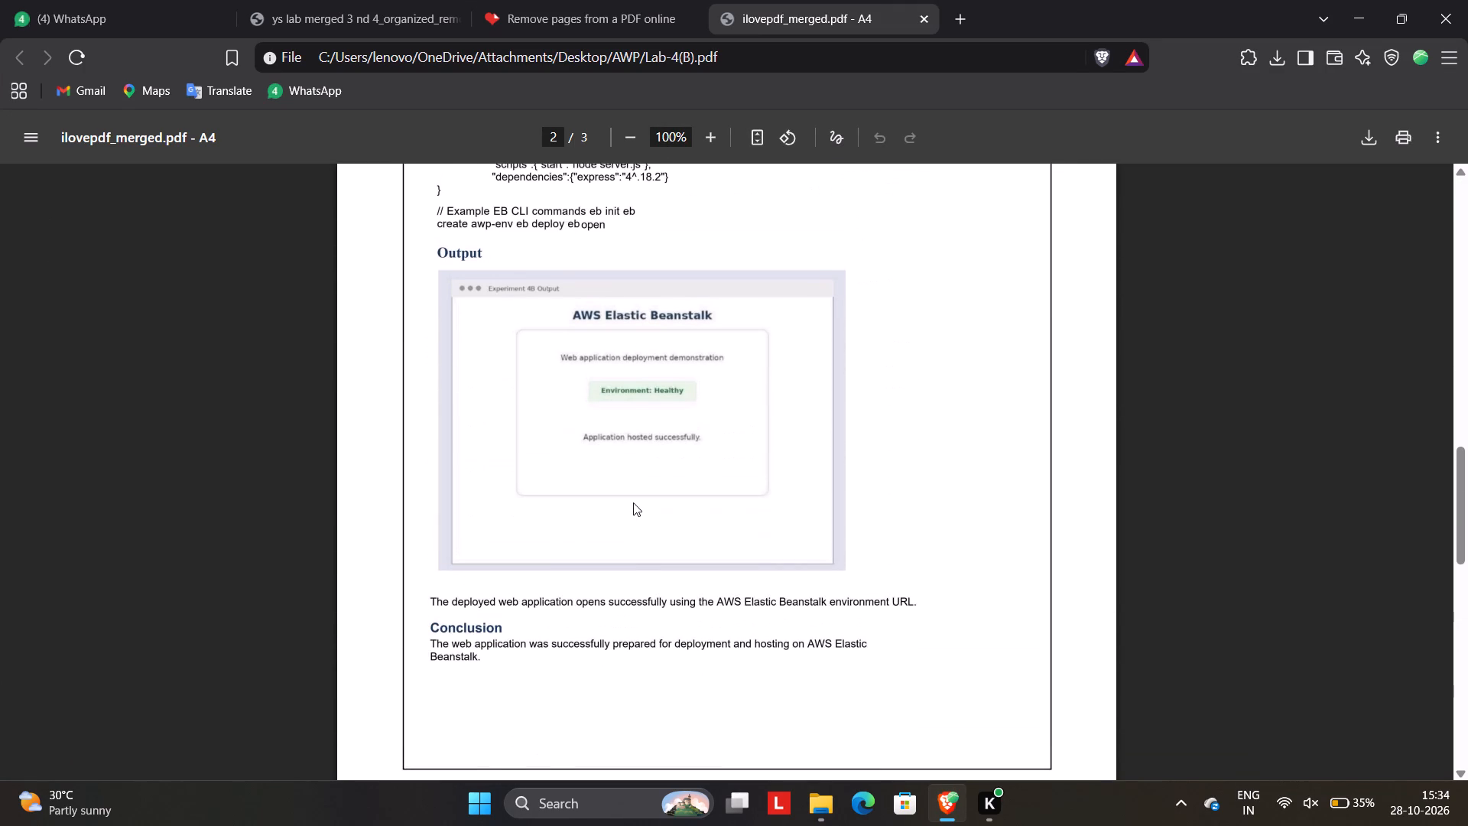
scroll(633, 502, "down", 6)
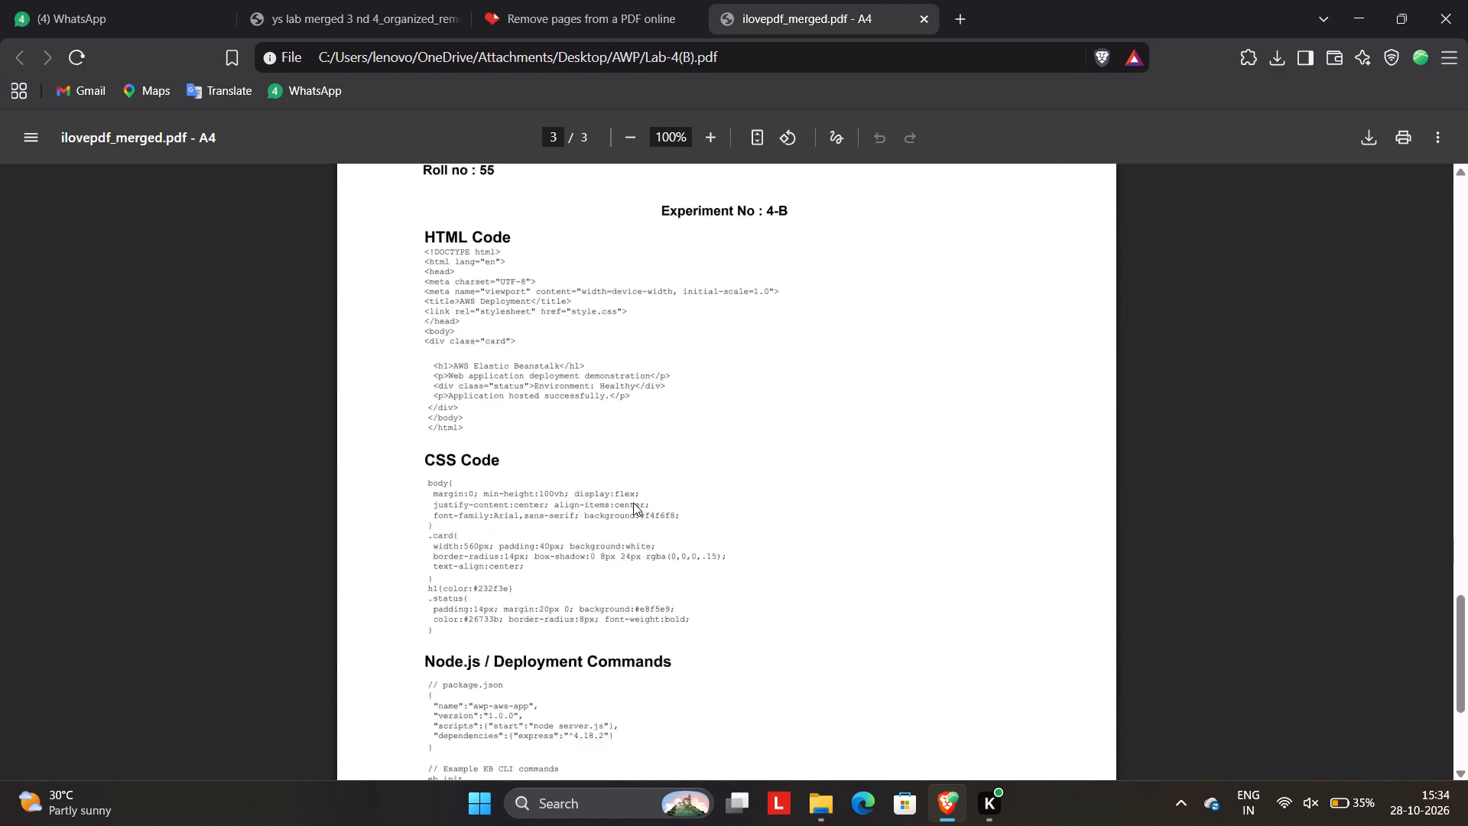
scroll(633, 502, "down", 6)
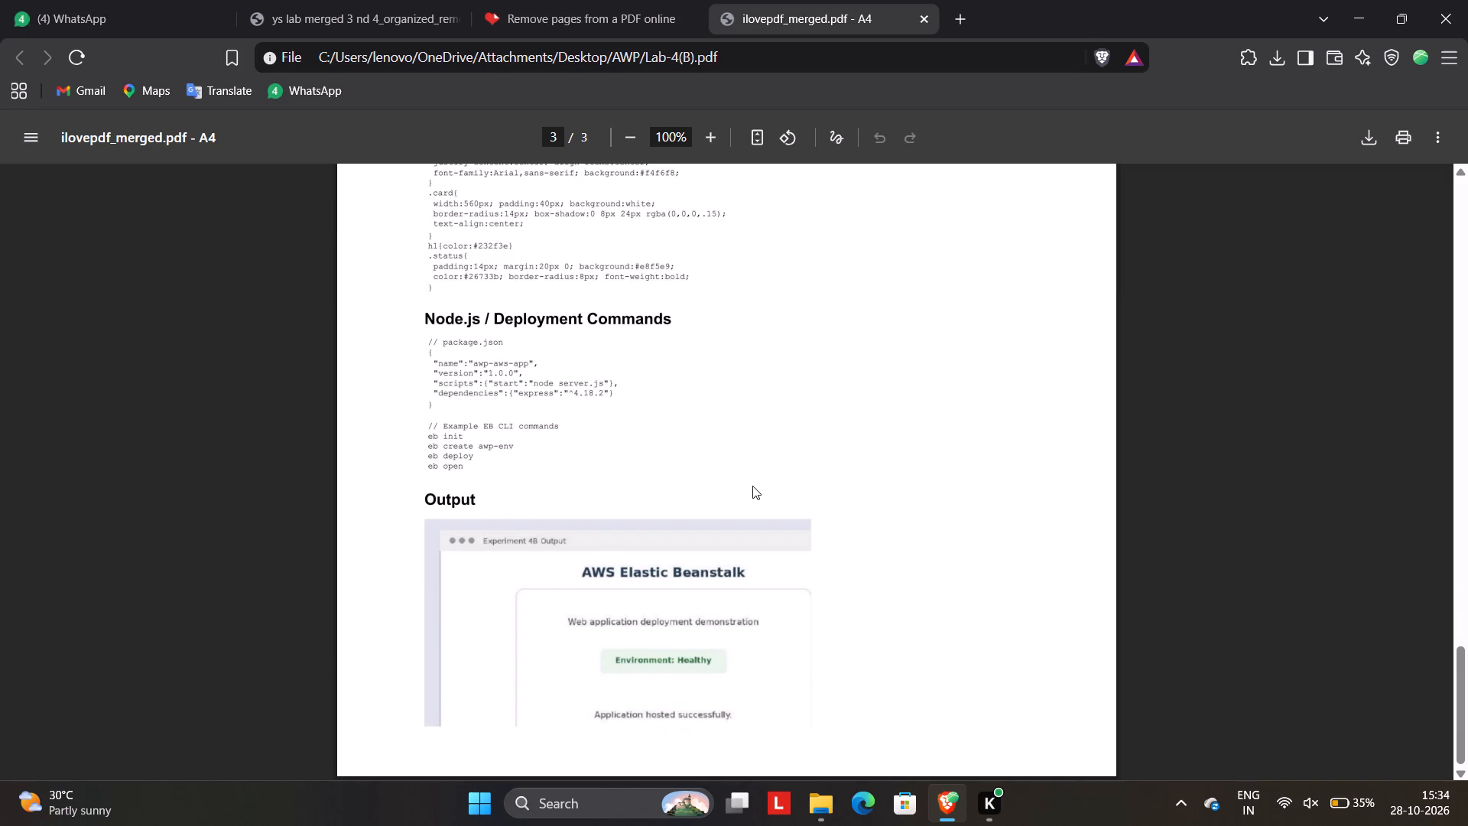
Re-examine the Experiment 4-B page of Lab-4(B).pdf, checking its header, code sections and output image.
scroll(752, 486, "up", 1)
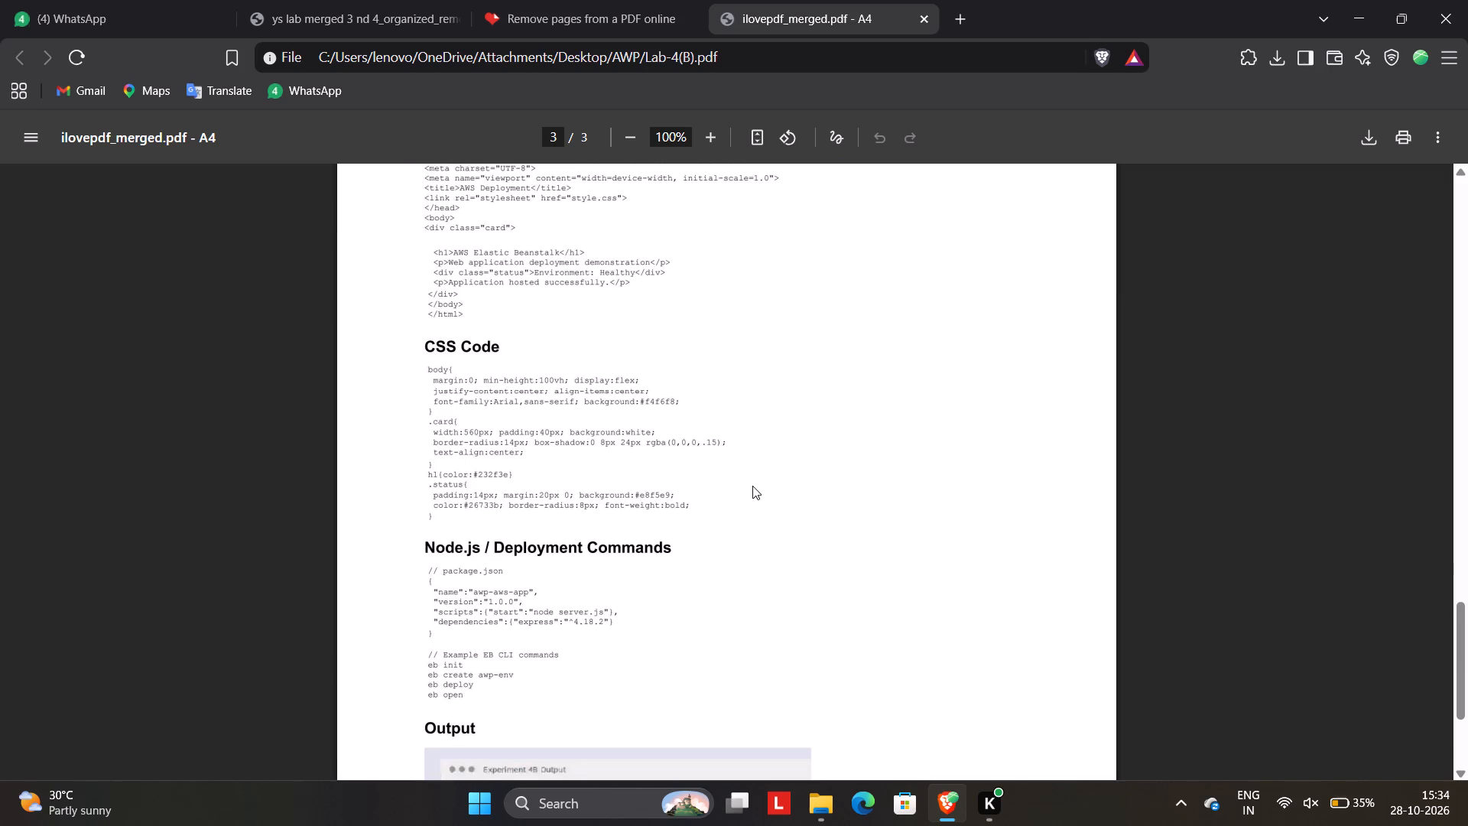
scroll(752, 486, "up", 2)
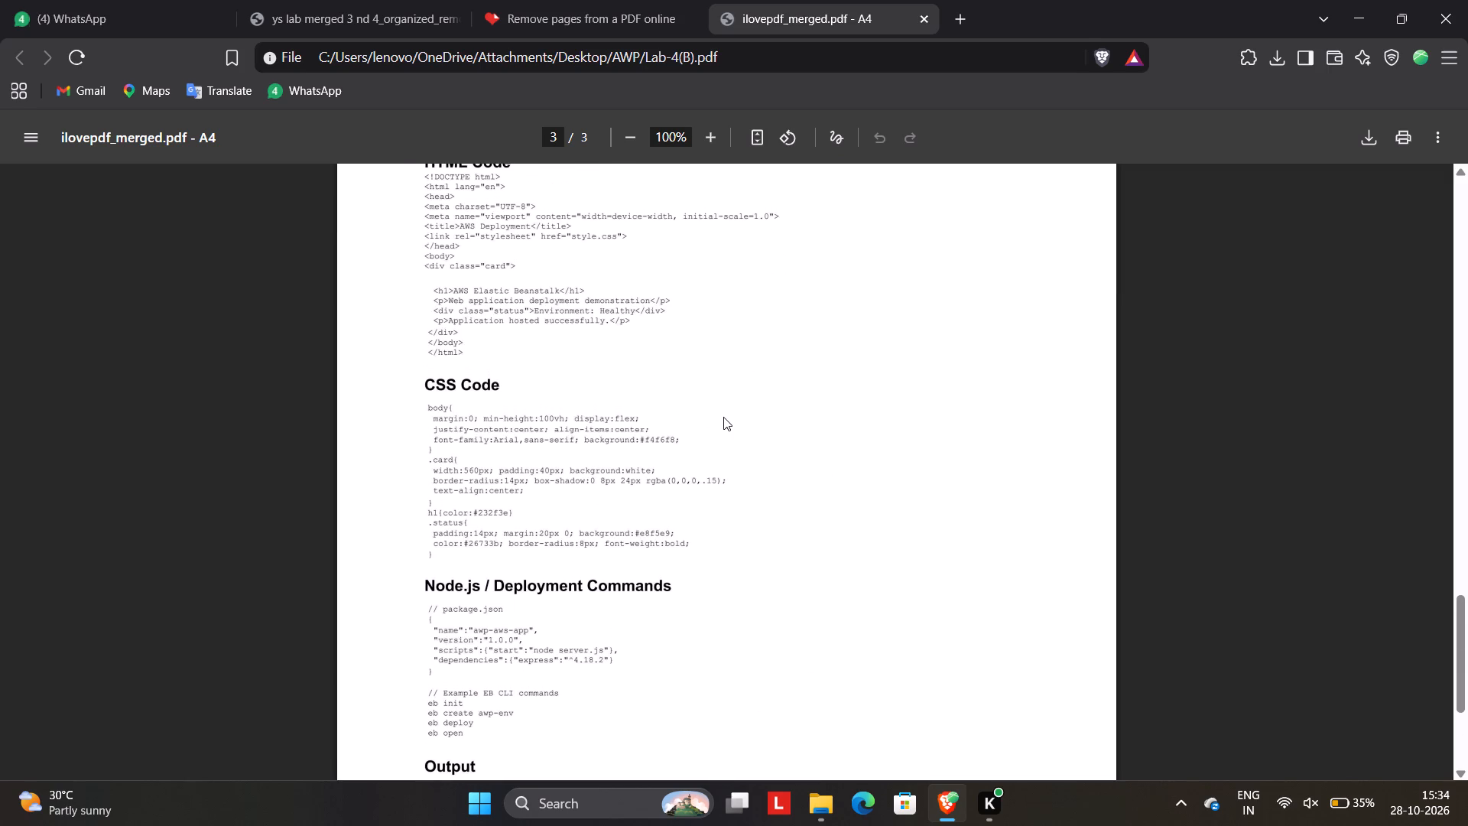
scroll(723, 417, "up", 3)
scroll(723, 417, "down", 1)
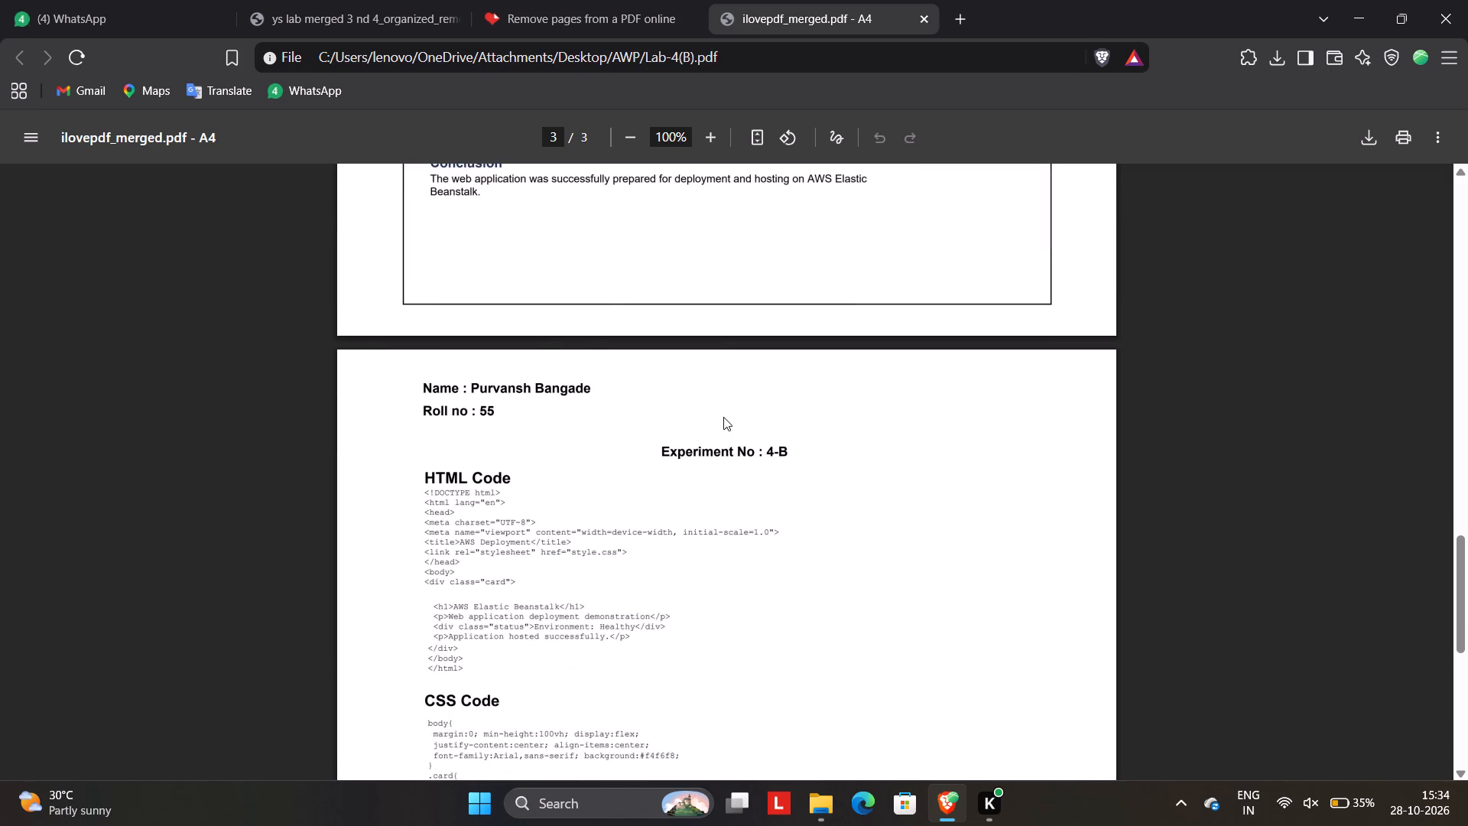
scroll(723, 417, "down", 5)
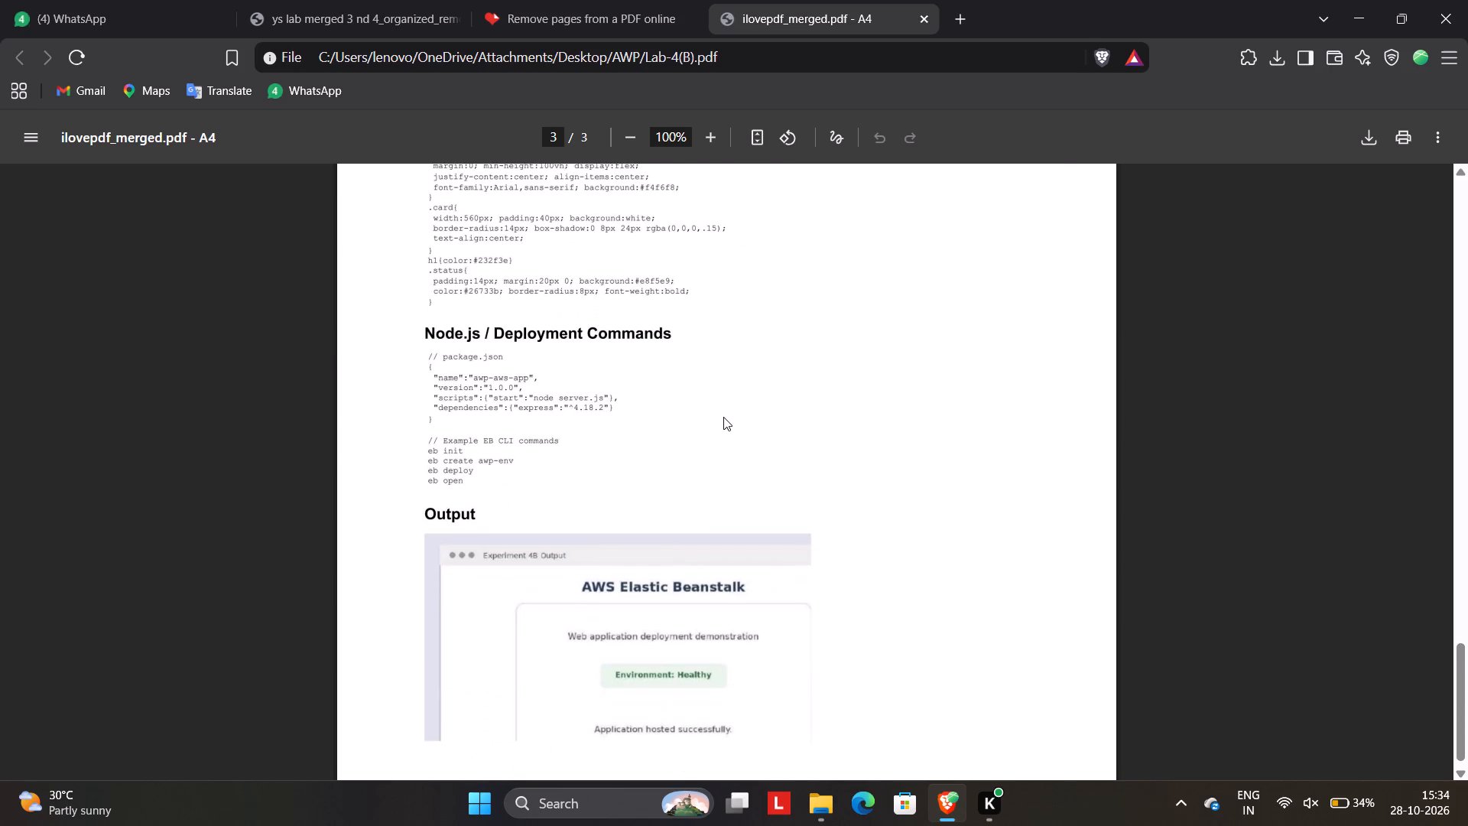
scroll(723, 417, "down", 3)
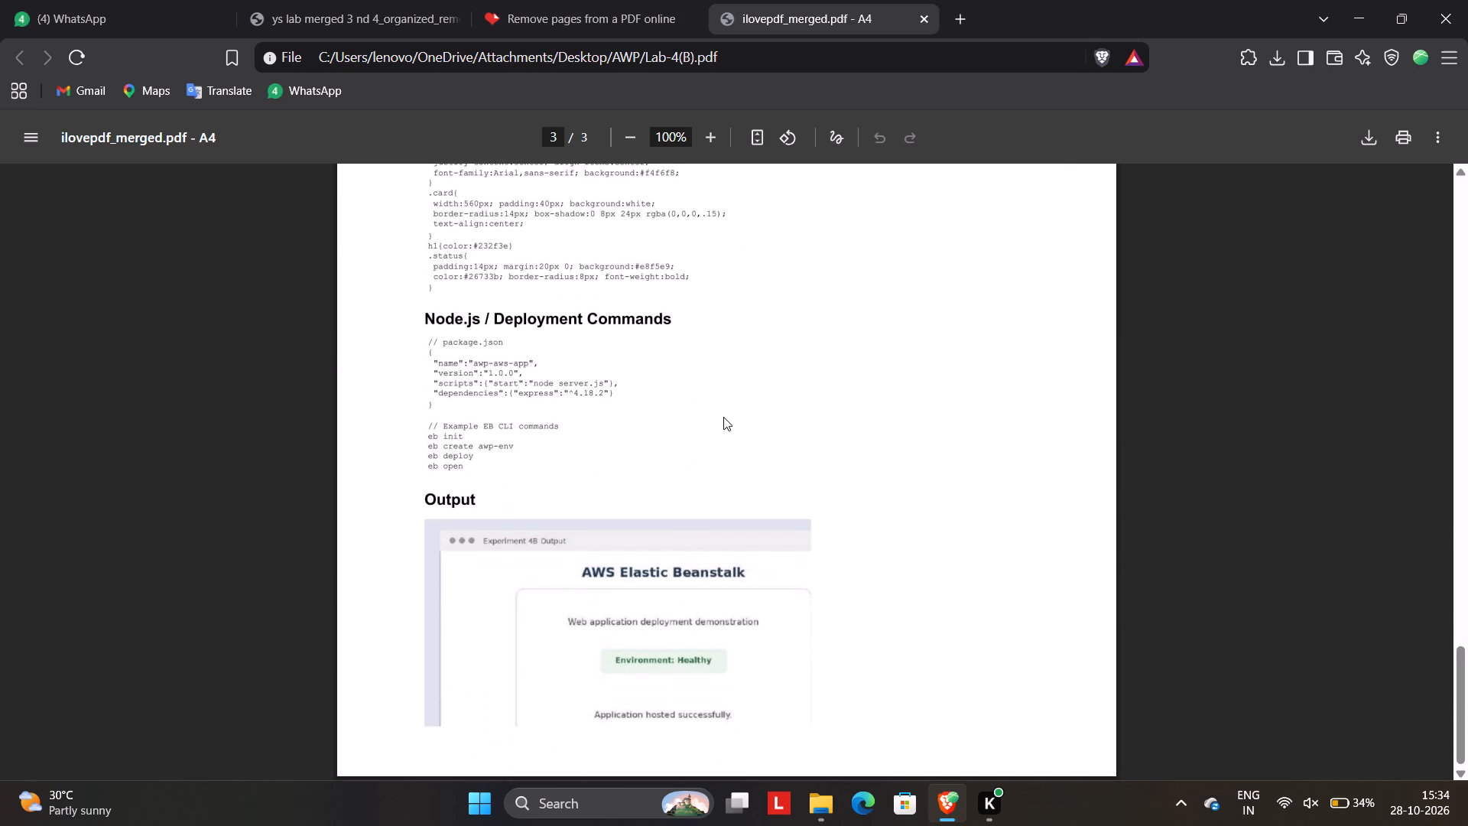
scroll(739, 435, "down", 5)
scroll(739, 435, "up", 8)
scroll(739, 435, "down", 4)
scroll(739, 435, "up", 1)
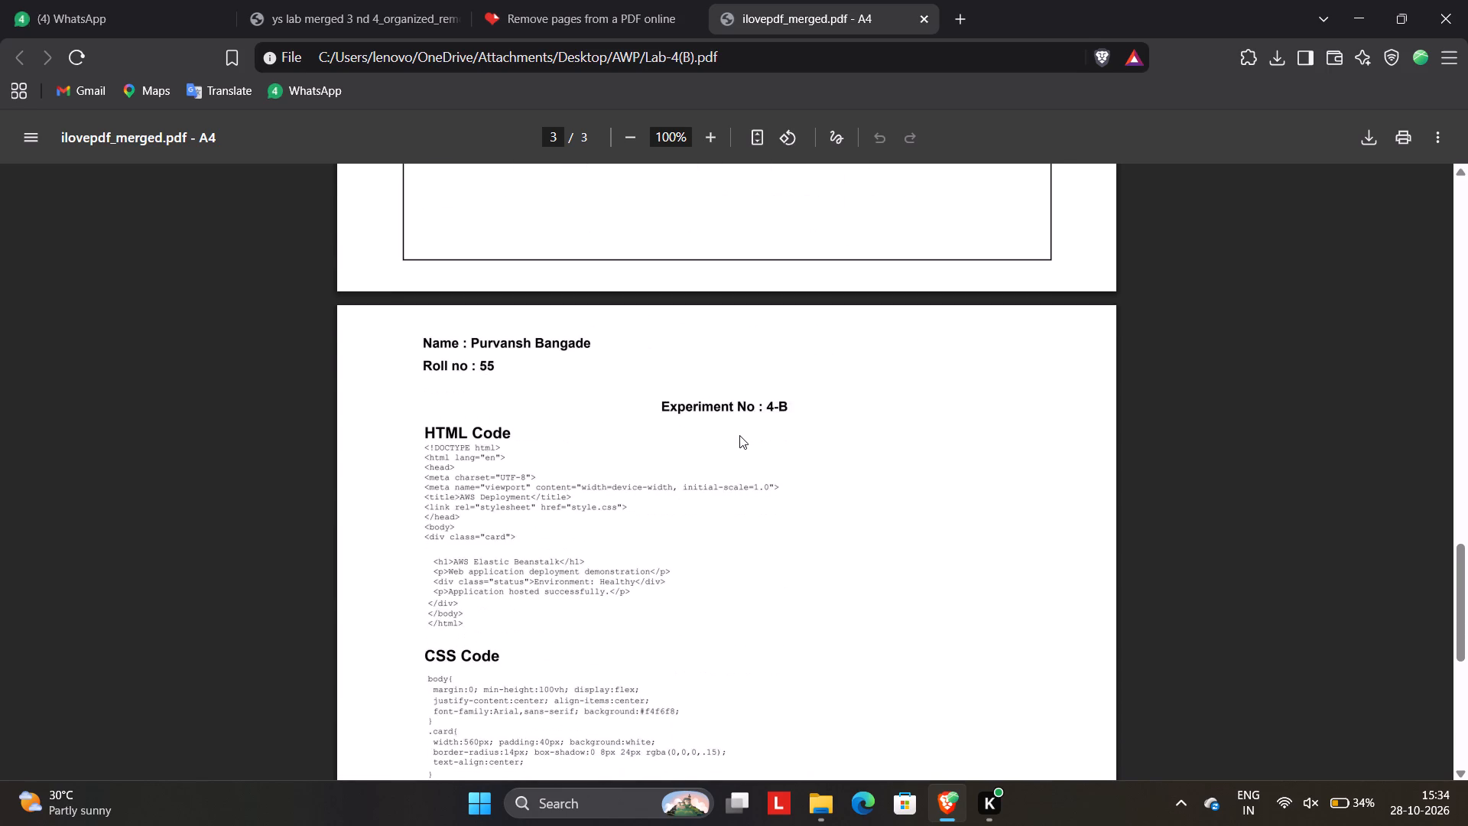
Check the Experiment 4-A pages of Lab-4(B).pdf again, from the header to the conclusion and the start of 4-B.
scroll(739, 435, "up", 5)
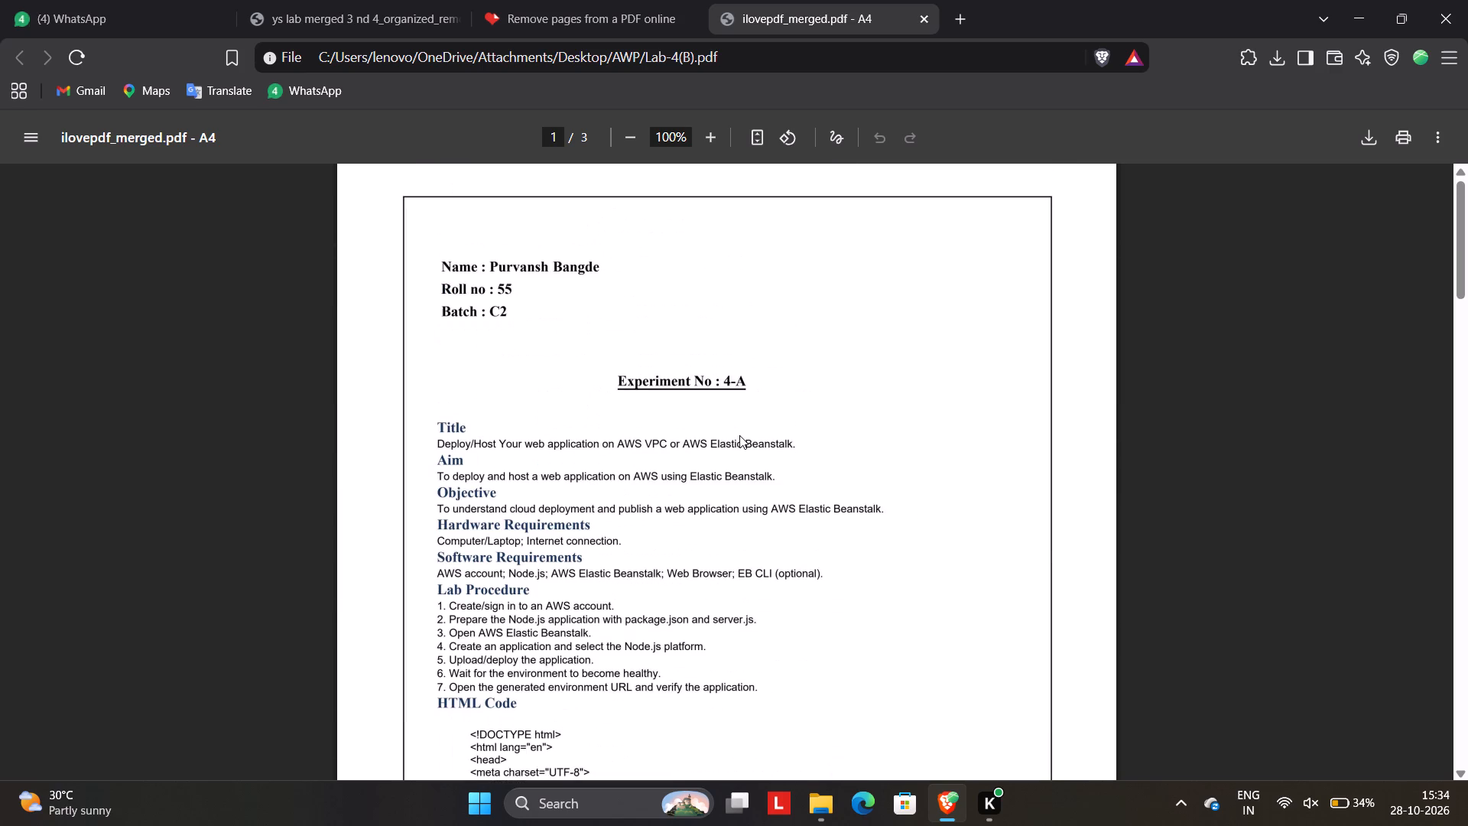
scroll(739, 435, "up", 1)
scroll(739, 435, "down", 5)
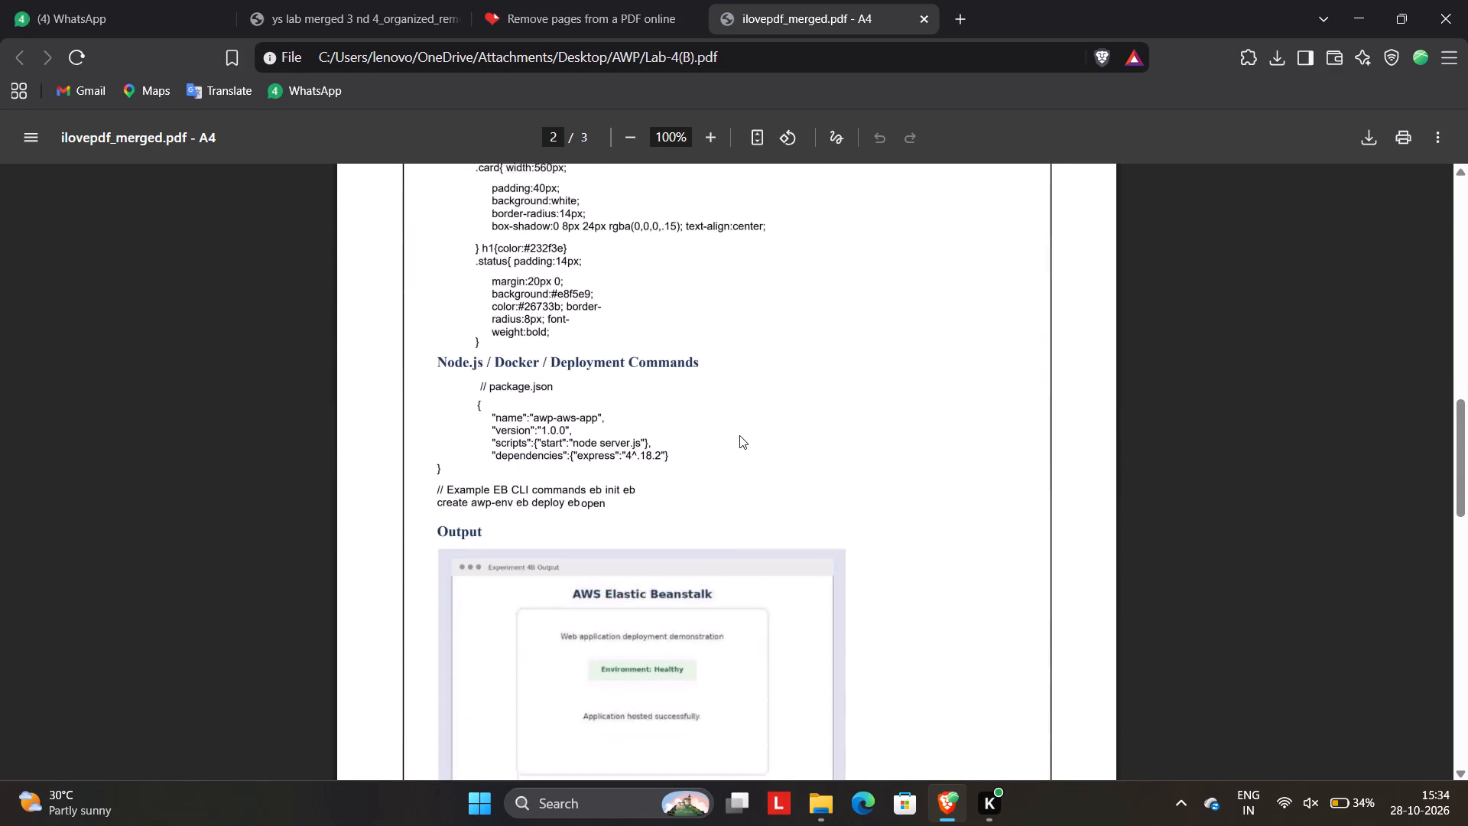
scroll(739, 435, "down", 5)
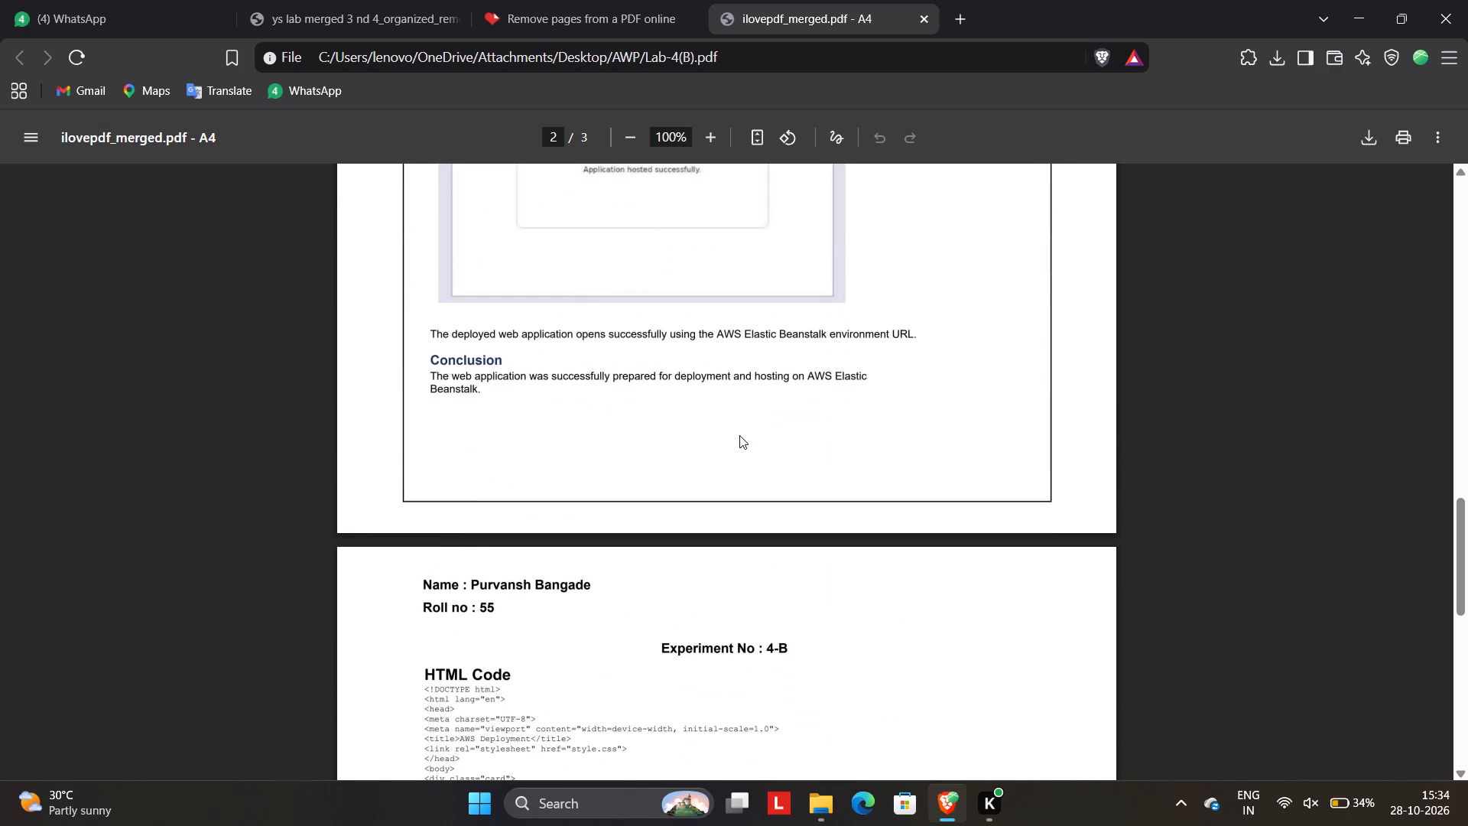
scroll(739, 435, "down", 1)
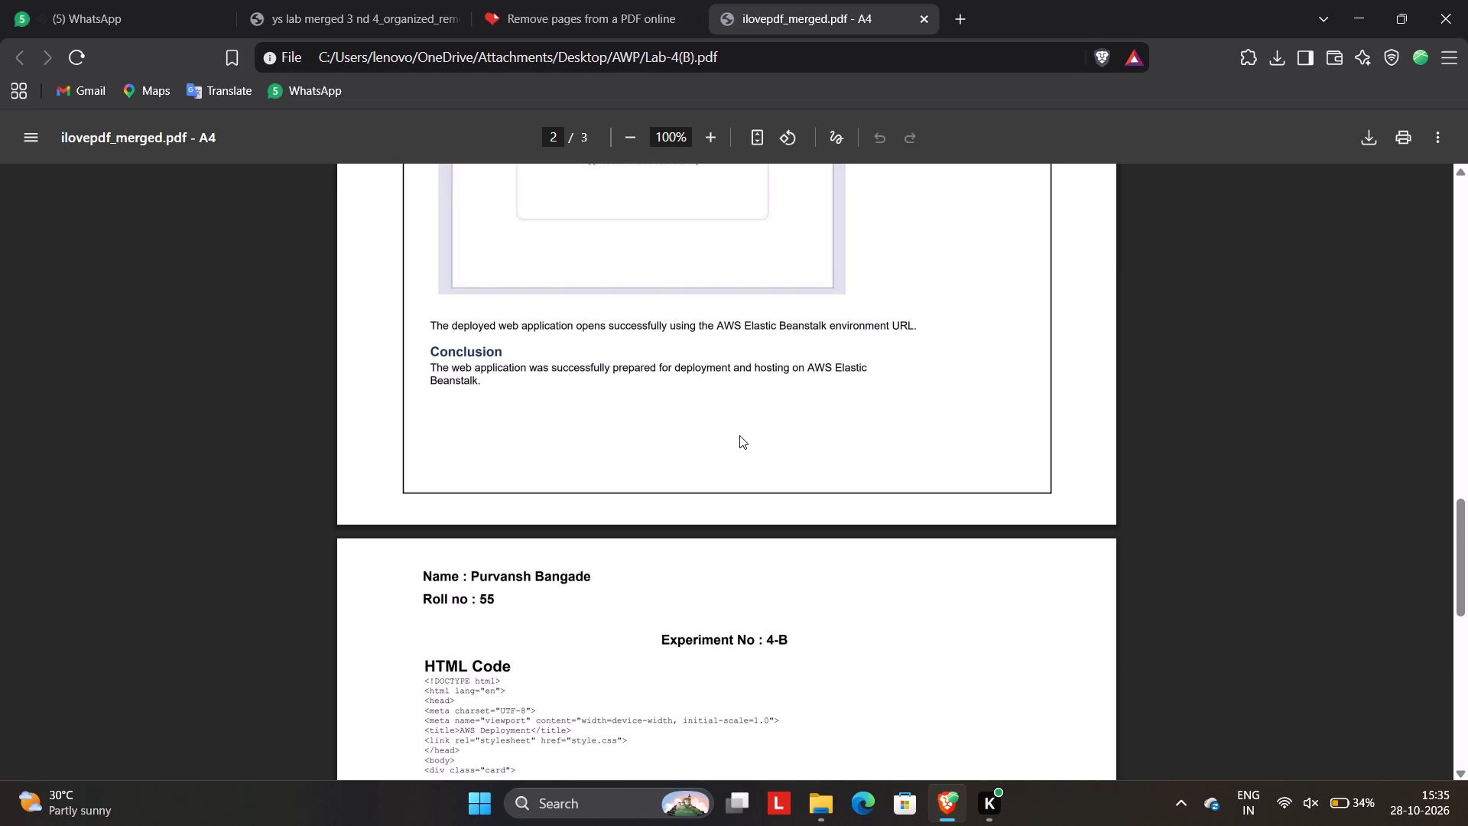
Open the Lab-4(A) PDF from the AWP folder and skim from its first page to its last.
left_click(814, 813)
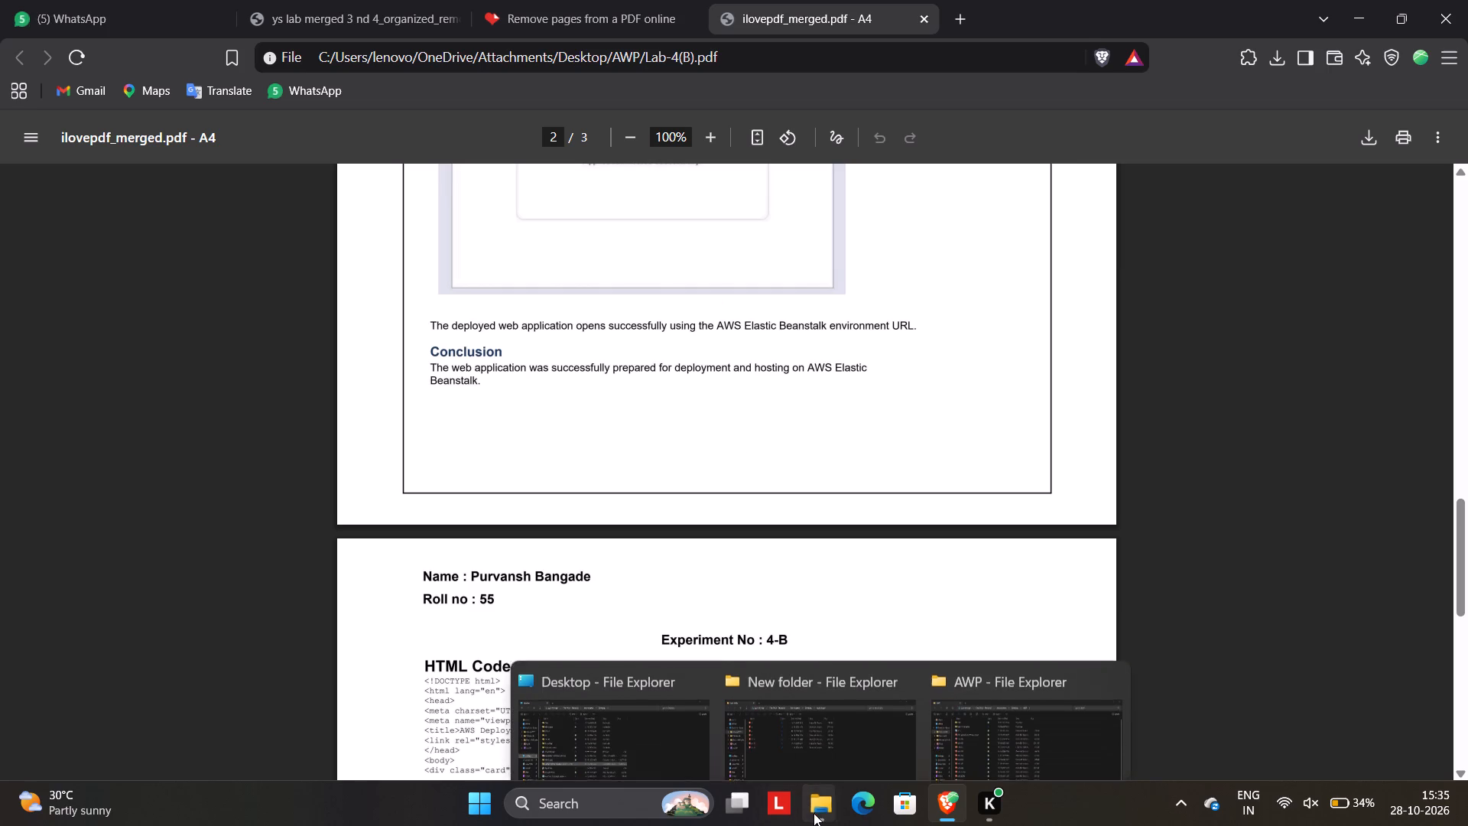
left_click(998, 698)
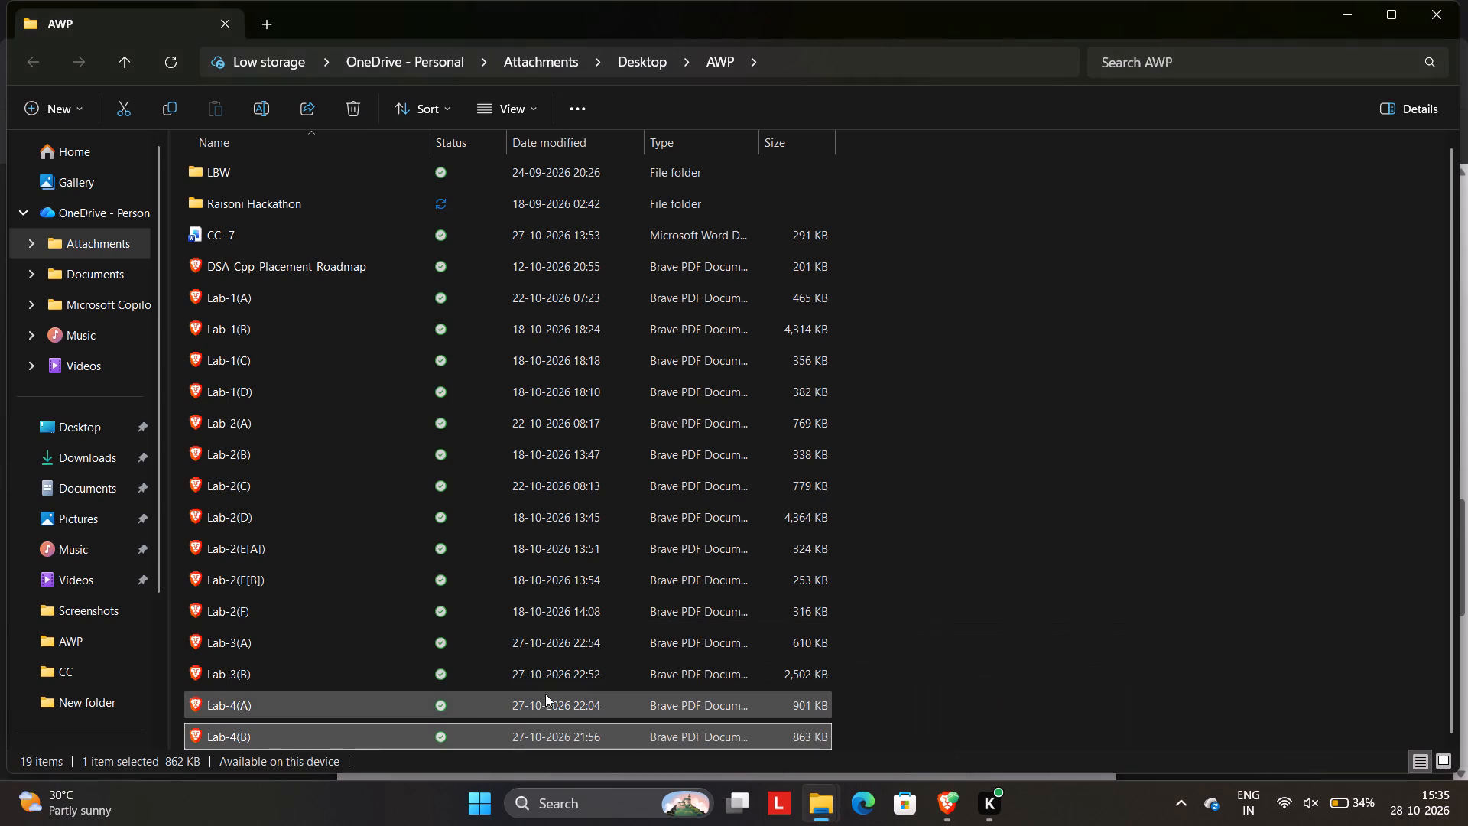
double_click(468, 703)
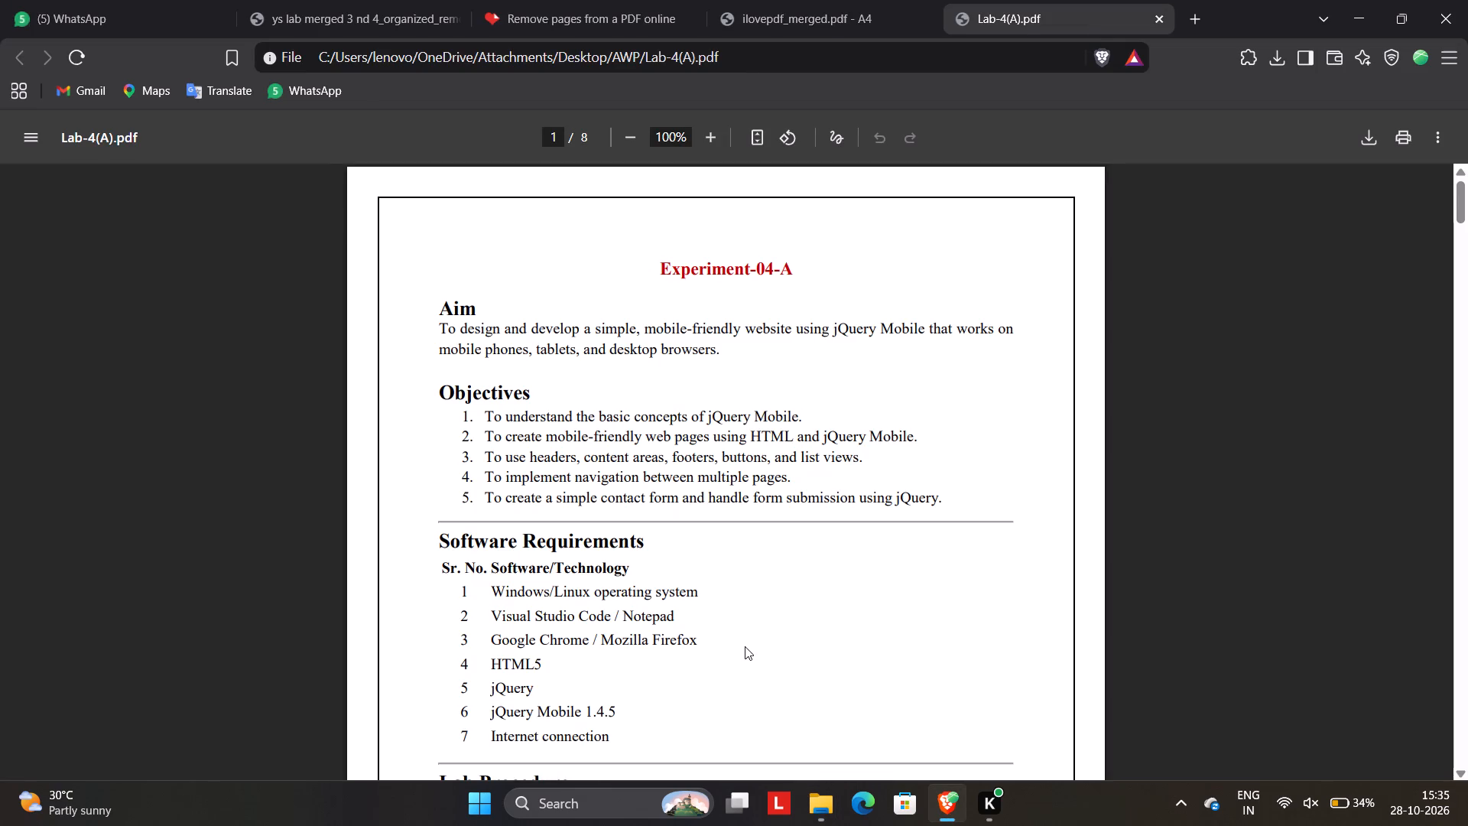
scroll(745, 646, "down", 6)
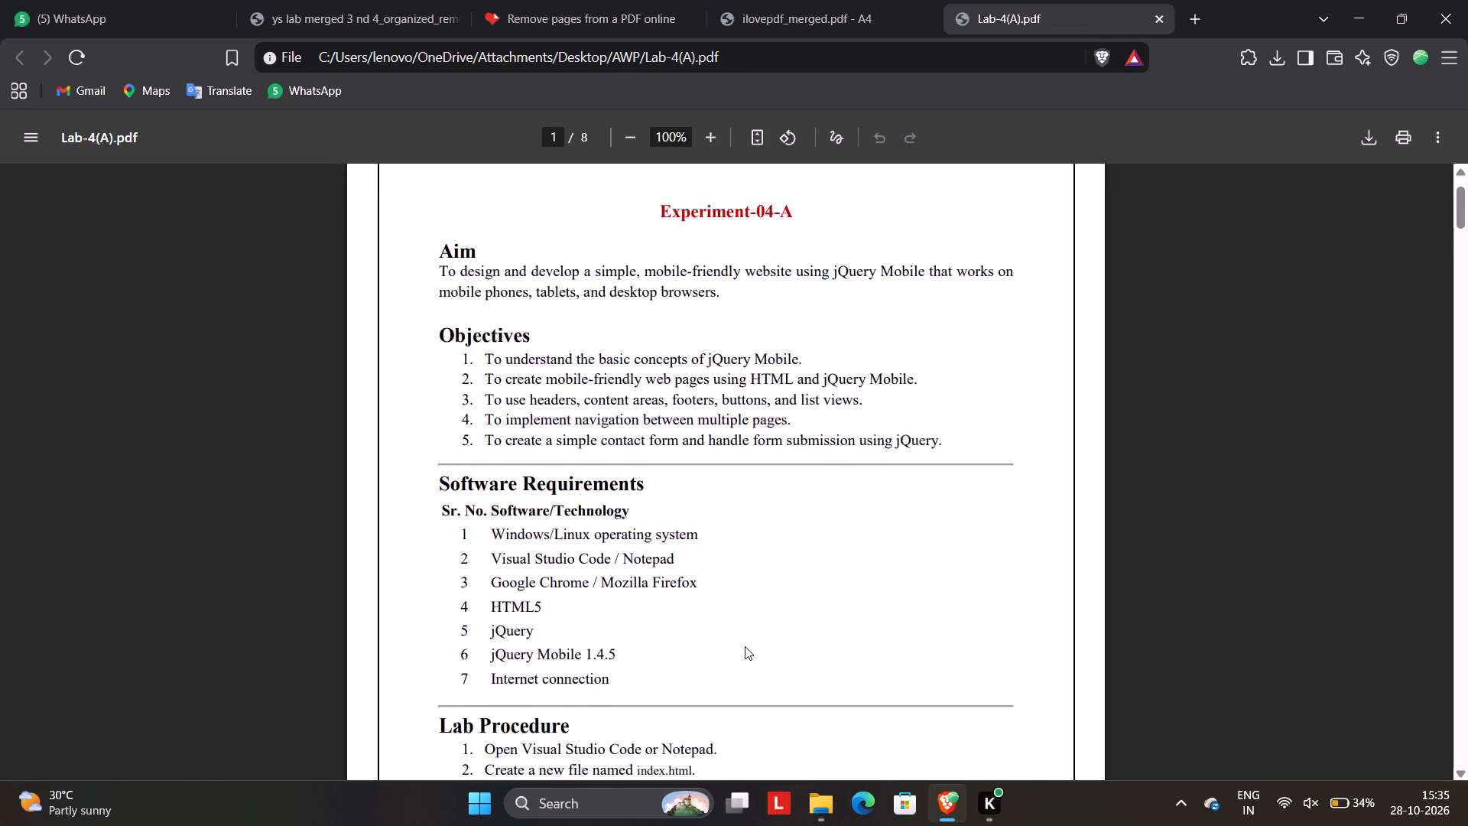
scroll(745, 646, "down", 20)
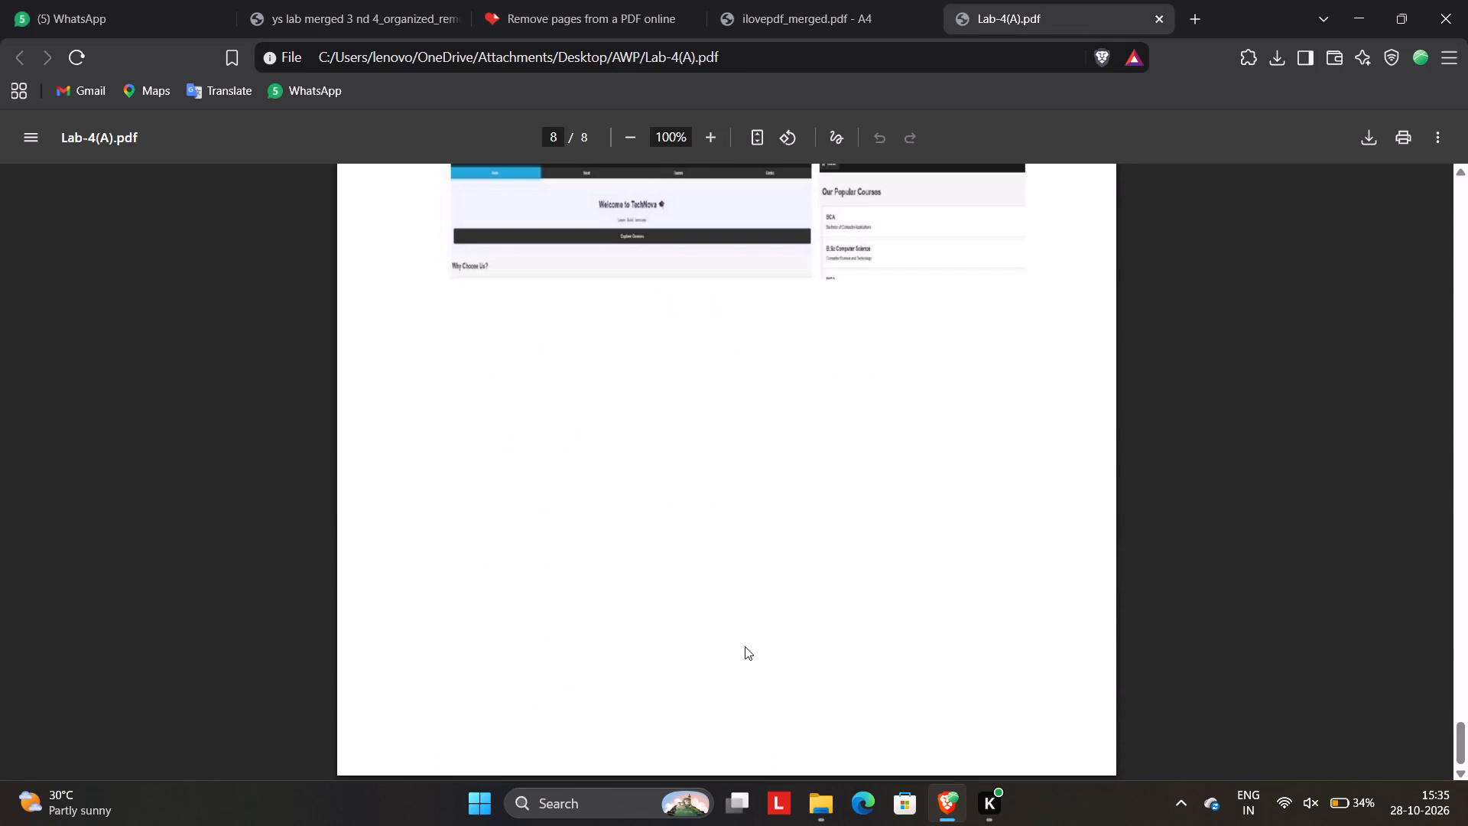
Examine page 7 of Lab-4(A).pdf, checking the student header, the experiment number and the code.
scroll(745, 646, "up", 7)
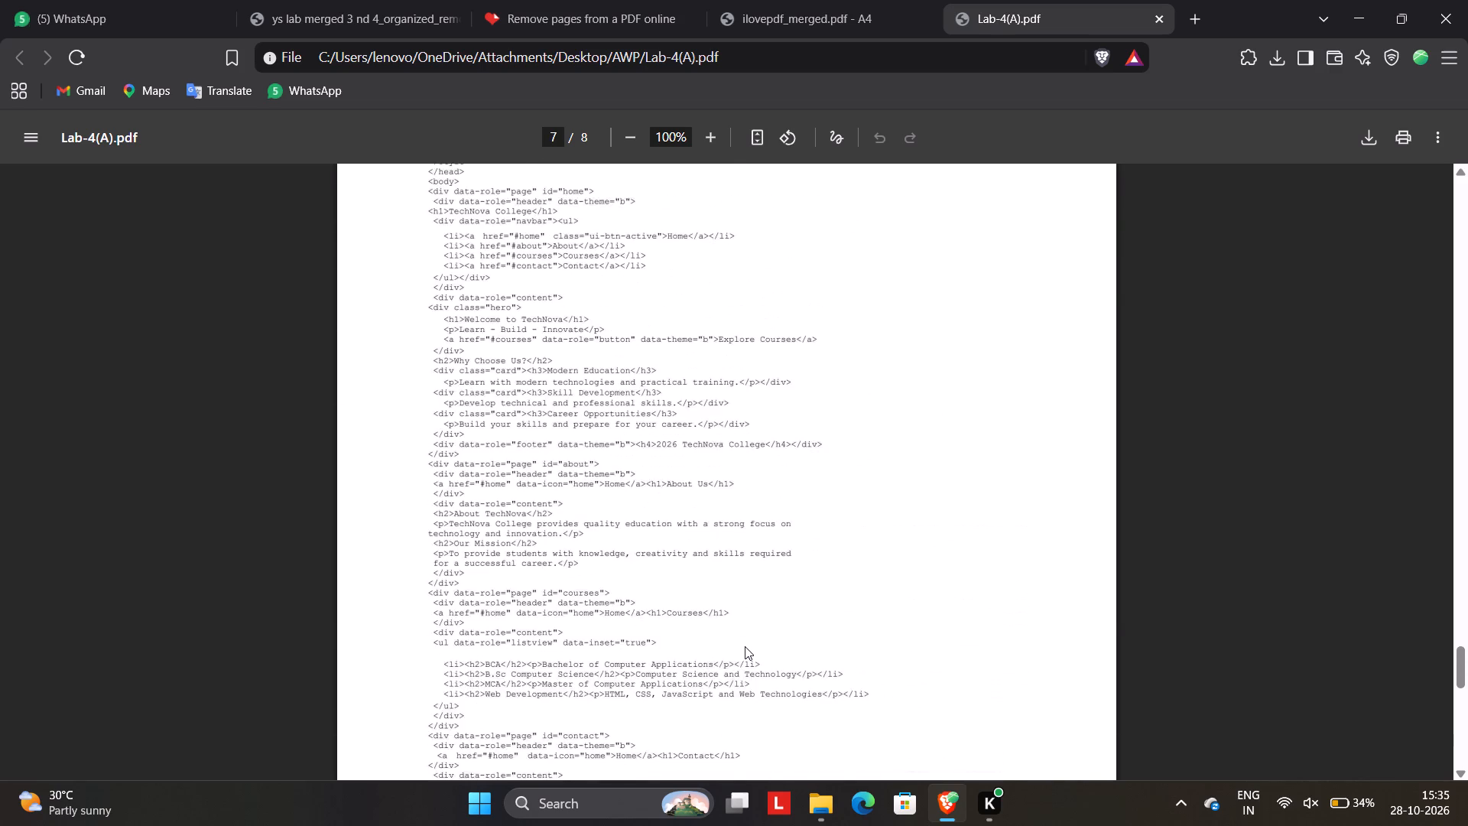
scroll(745, 646, "up", 6)
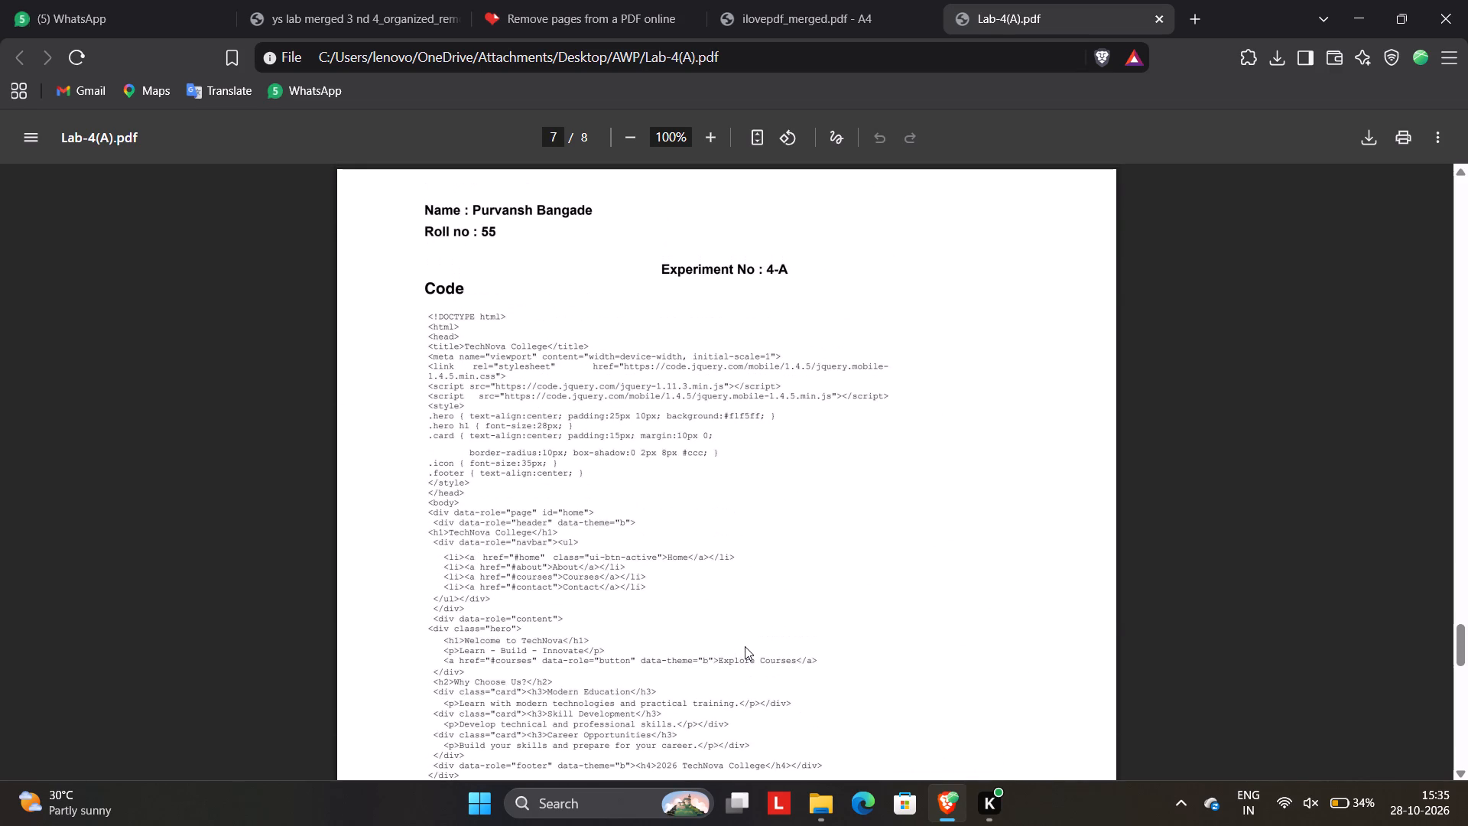
scroll(745, 646, "up", 3)
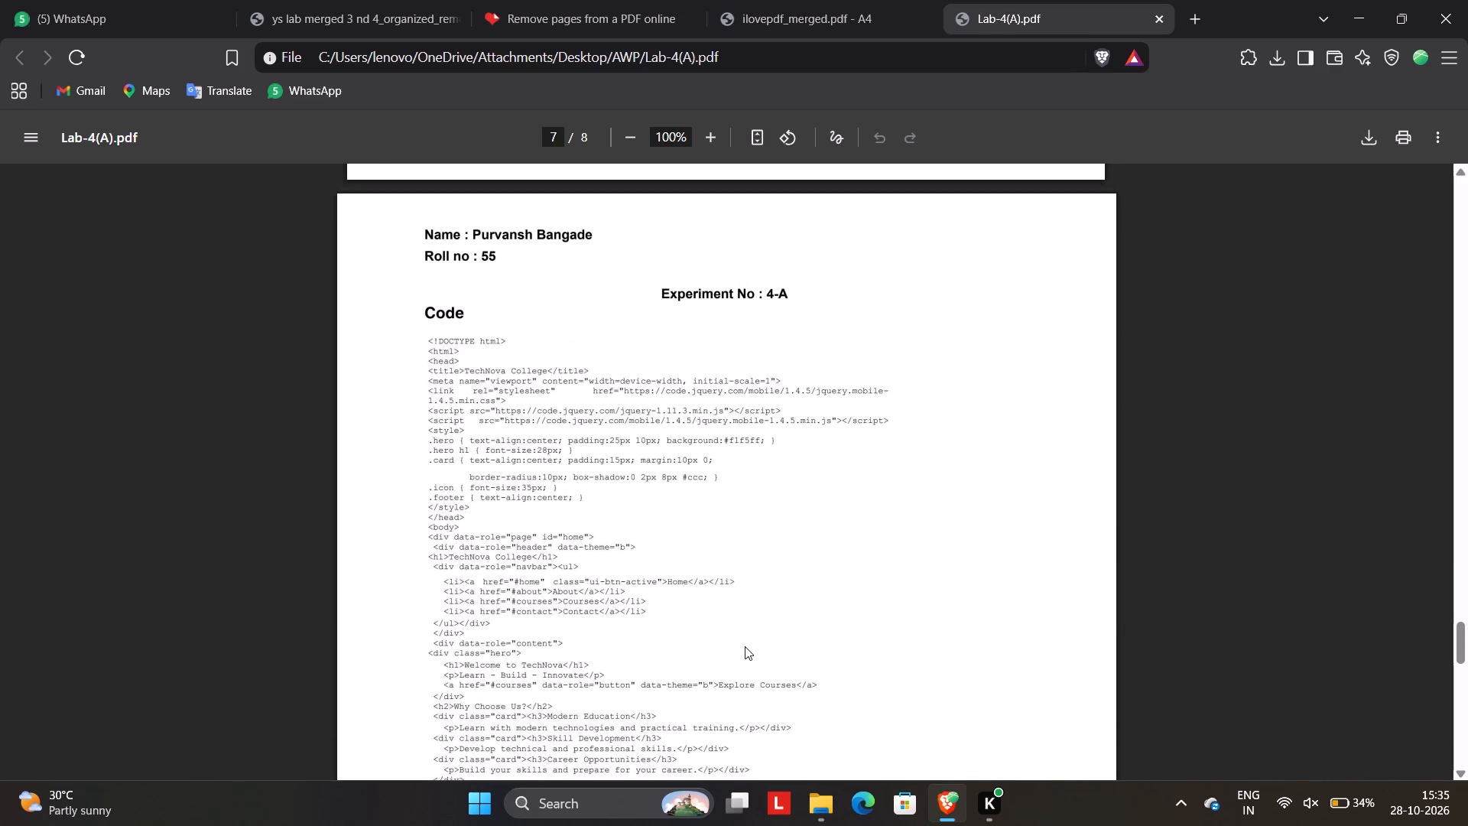
scroll(745, 646, "up", 3)
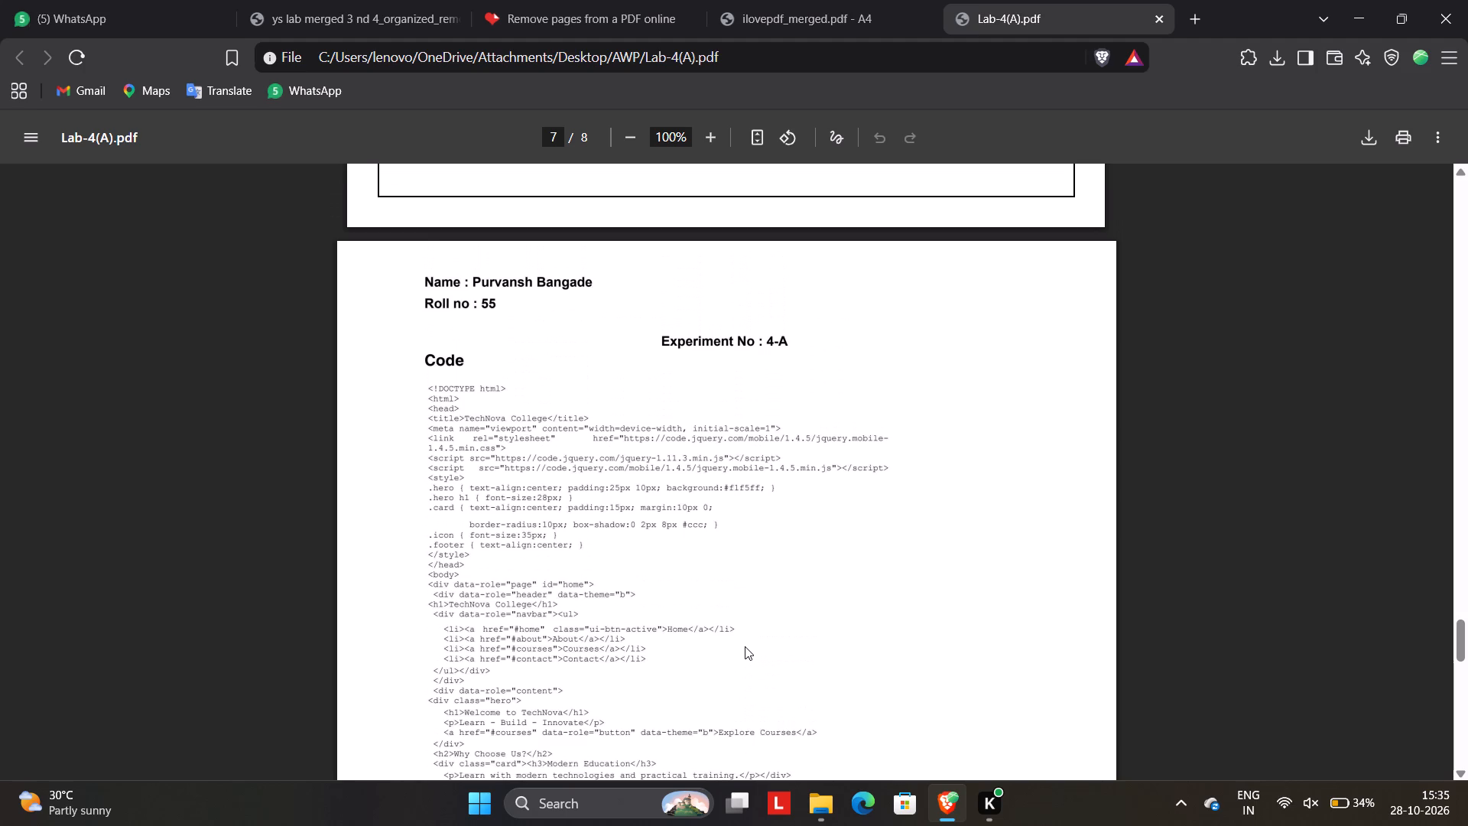
Skim Lab-4(A).pdf again between its first page and the added Experiment 4-A code pages at the end.
scroll(745, 646, "up", 6)
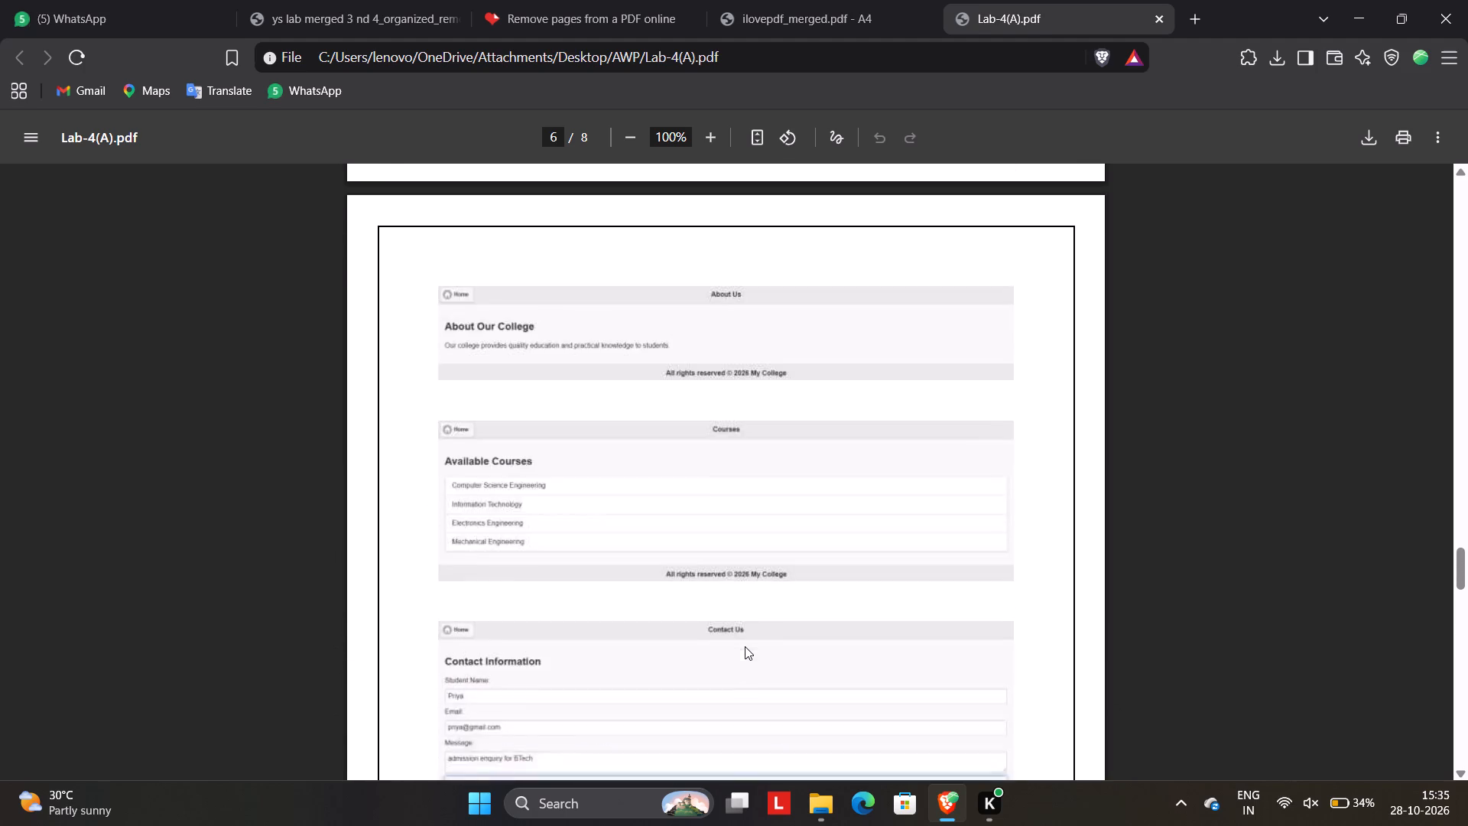
scroll(745, 646, "up", 13)
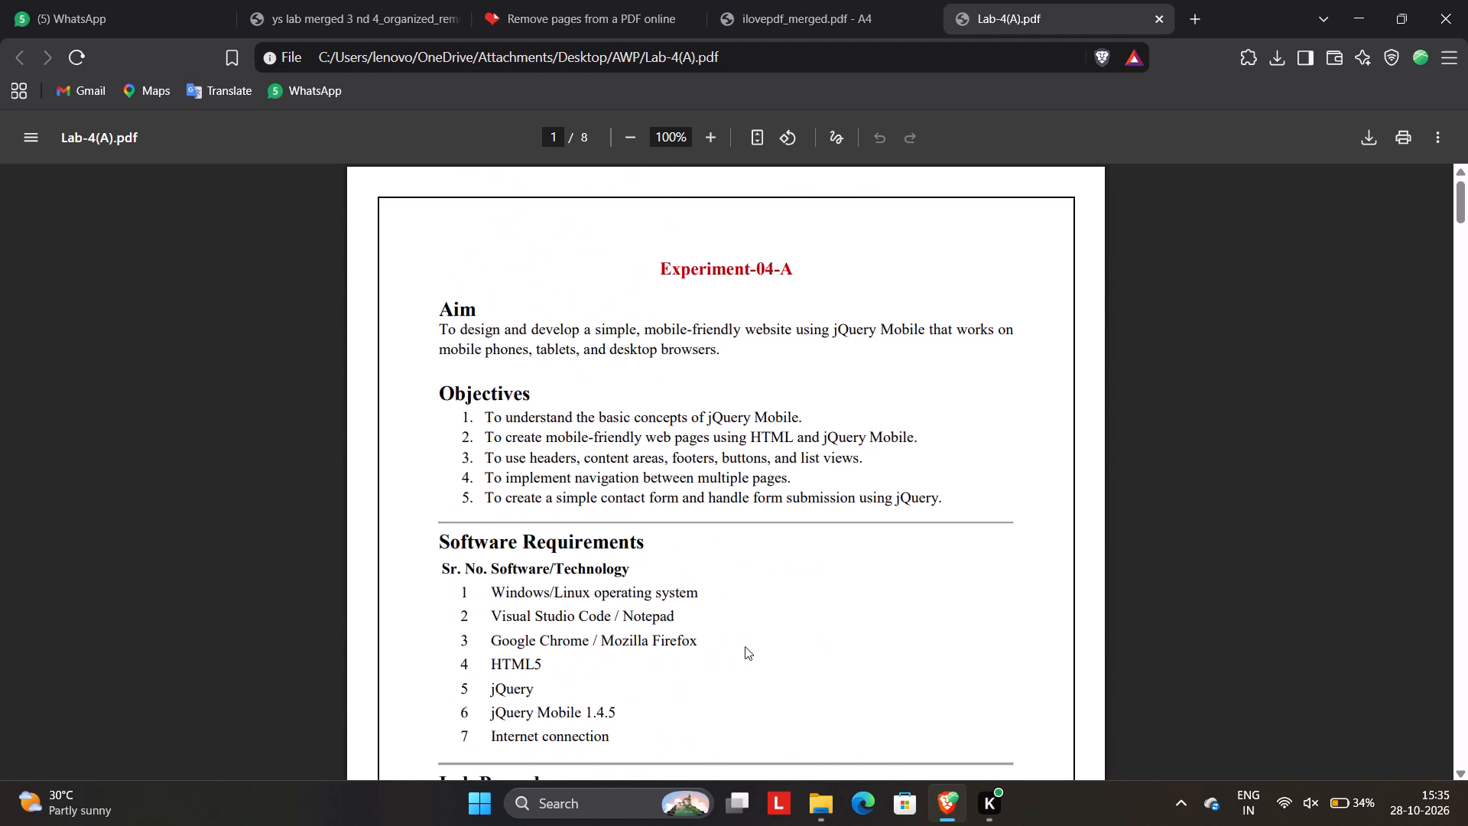
scroll(745, 646, "up", 3)
scroll(745, 646, "down", 18)
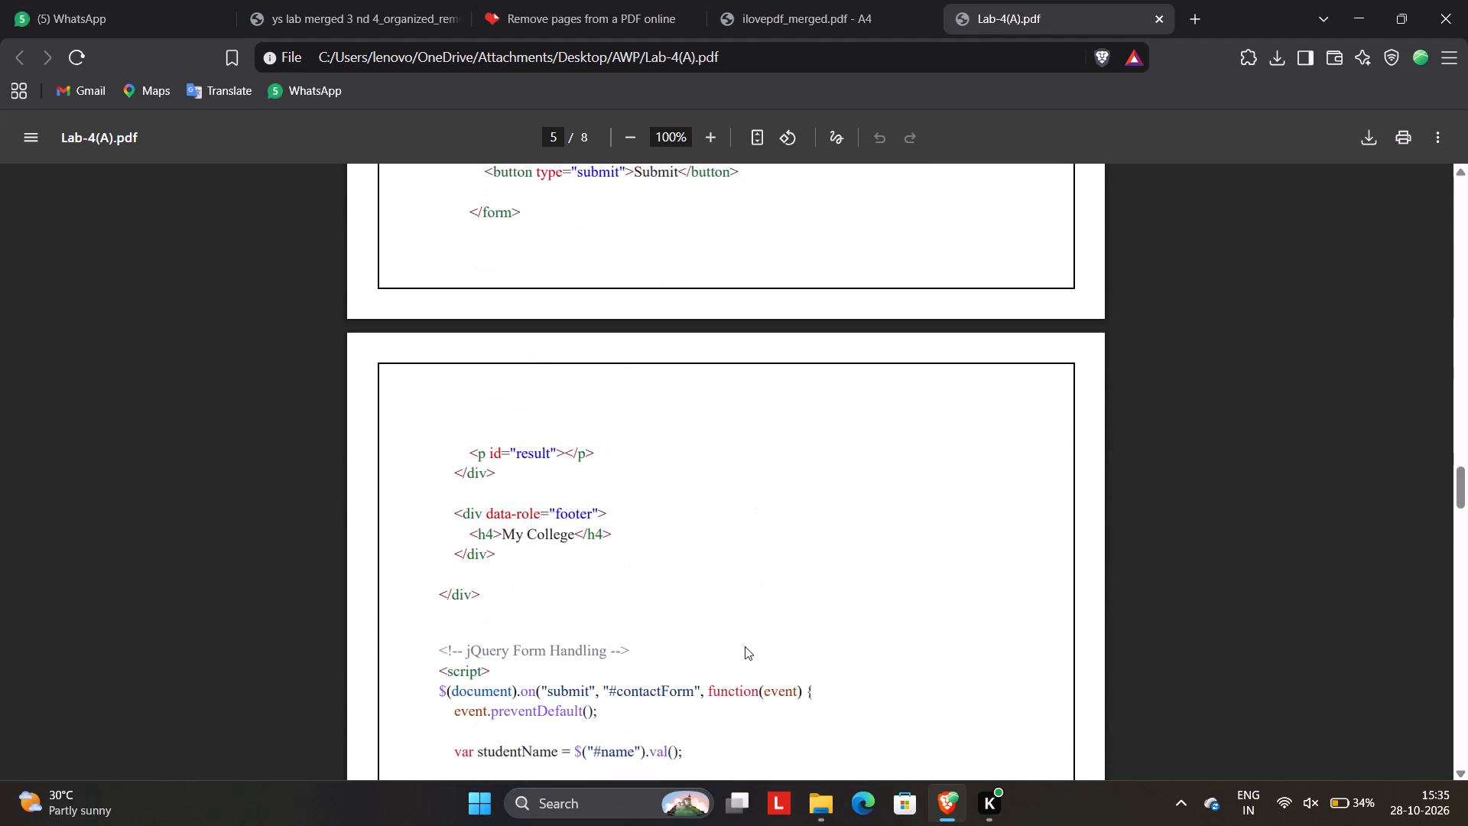
scroll(745, 646, "down", 5)
scroll(745, 646, "up", 2)
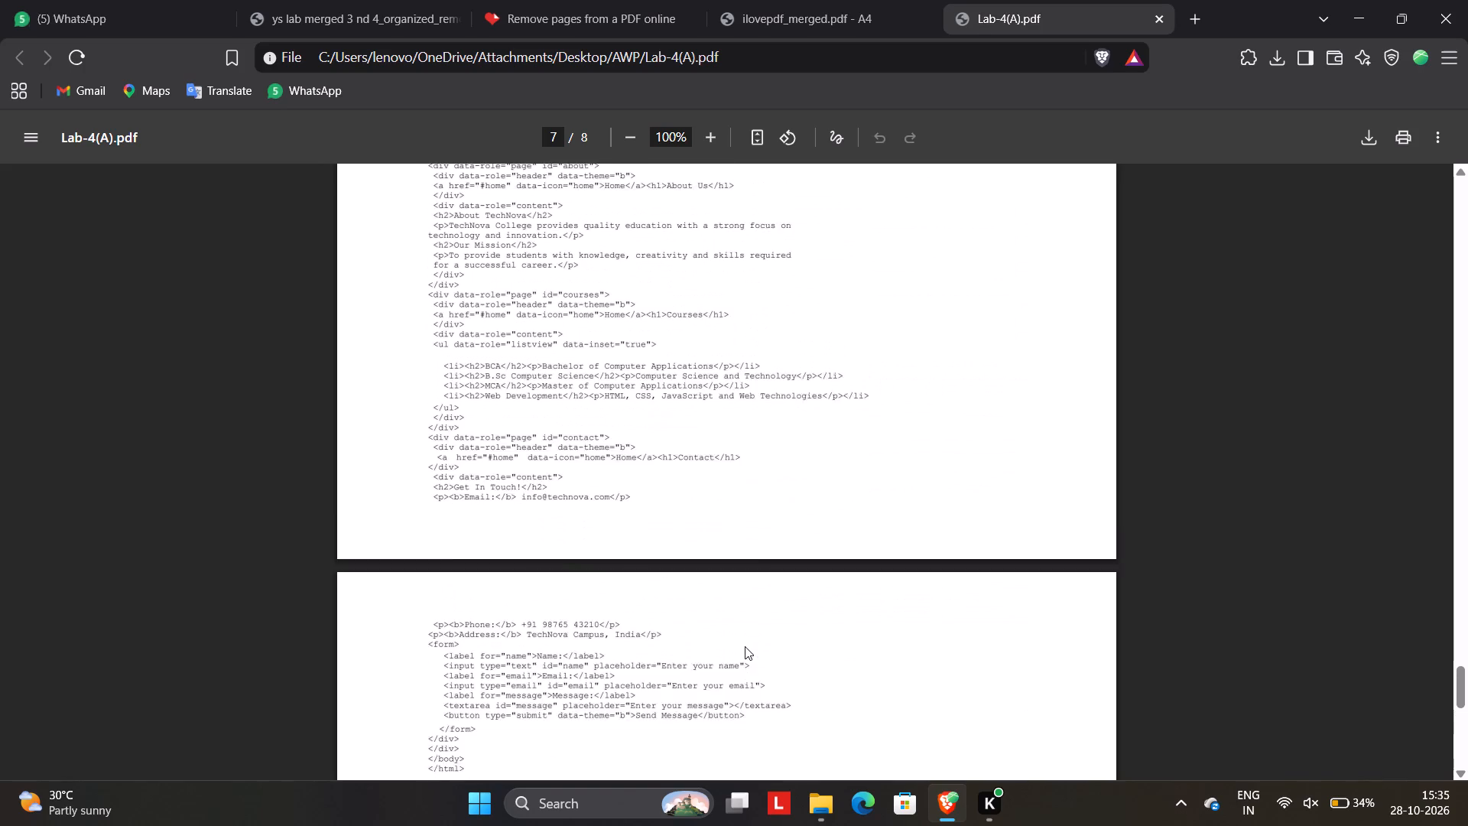
scroll(745, 646, "up", 1)
Restart the iLovePDF Remove pages tool and load "ys lab merged 3 nd 4_organized_removed" from the Downloads folder.
left_click(596, 0)
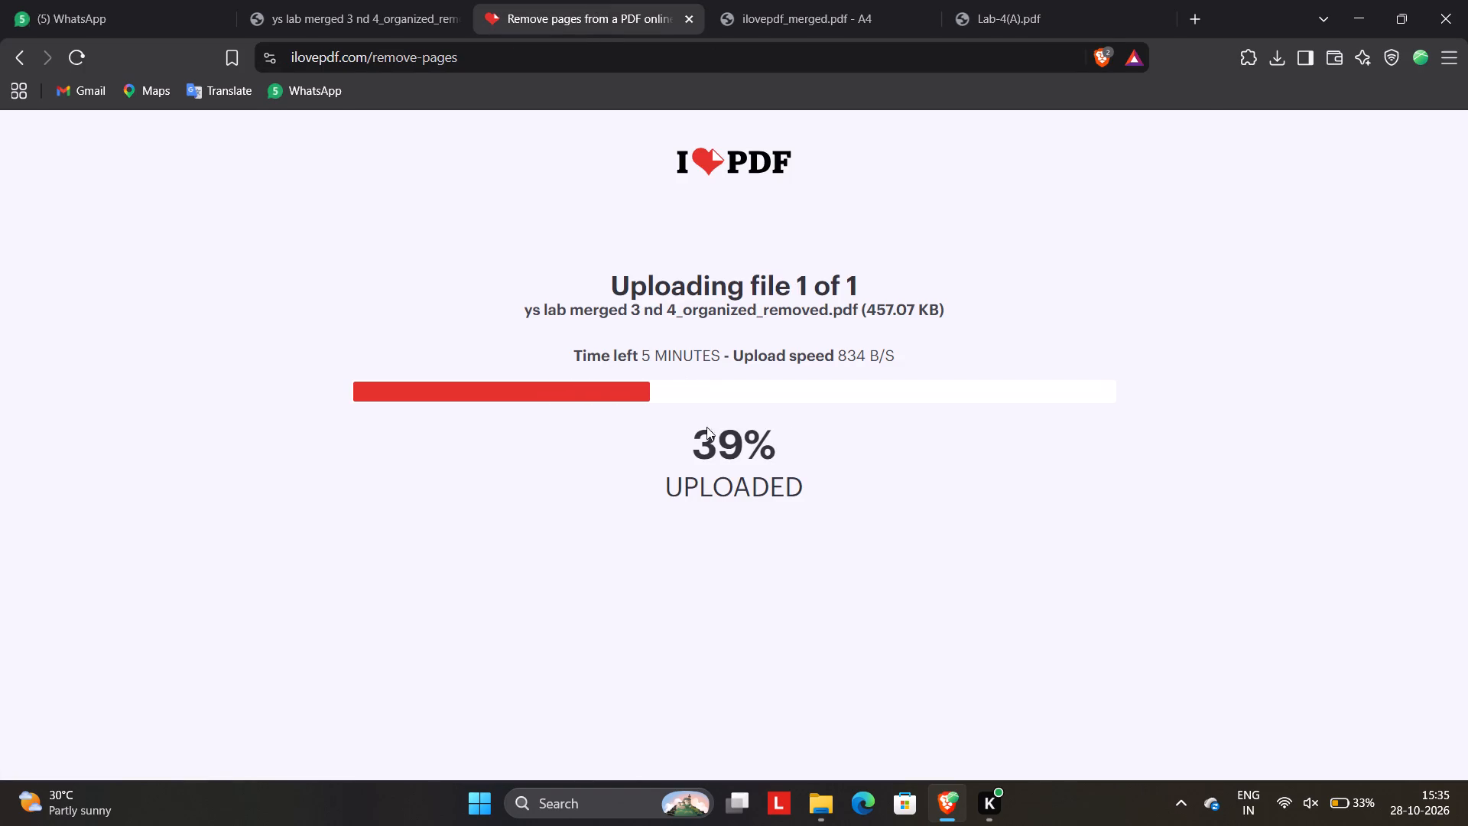
left_click(78, 63)
left_click(669, 354)
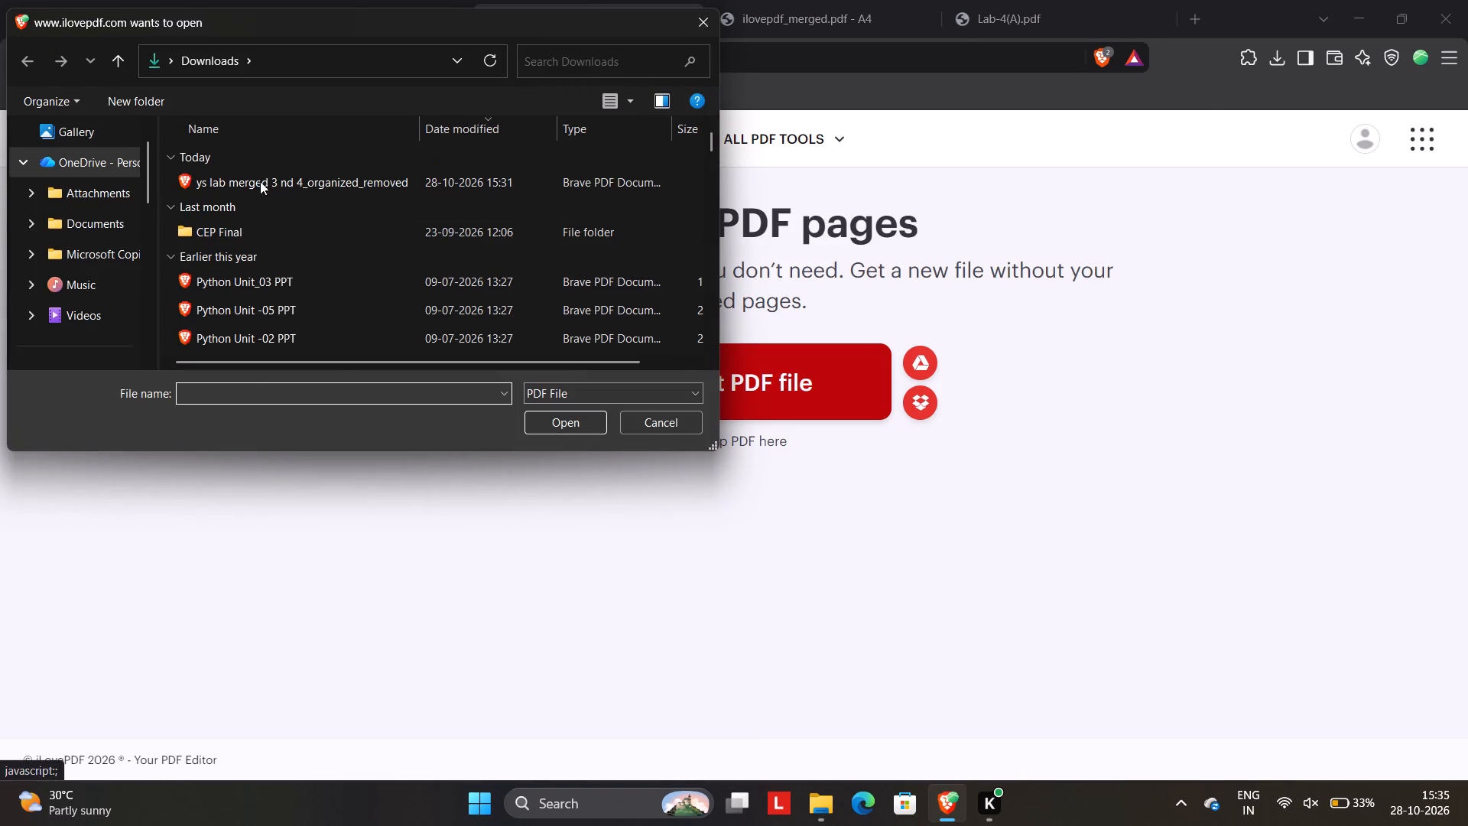
double_click(264, 174)
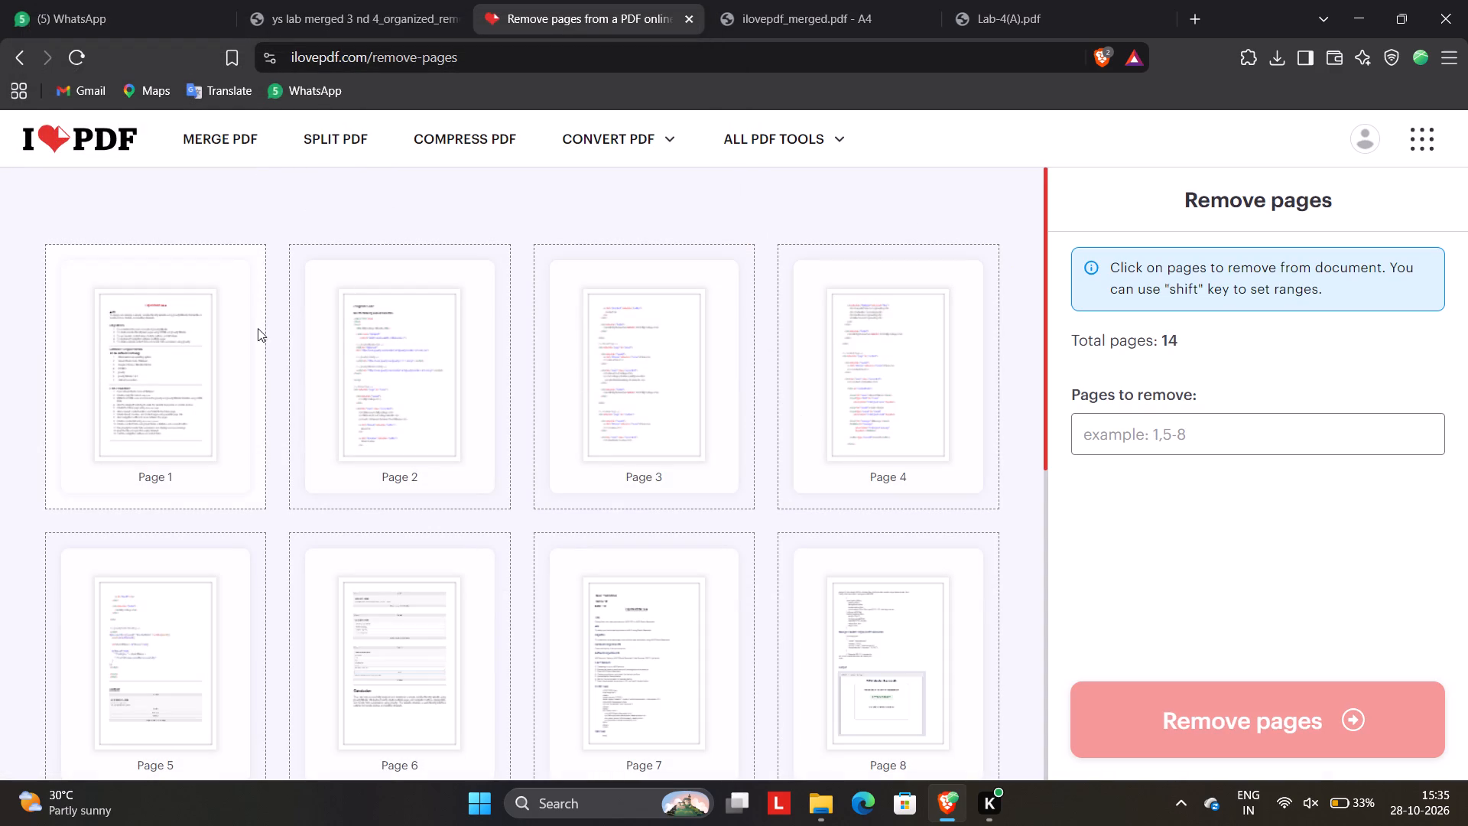
Mark pages 1-6 of the loaded PDF for removal.
left_click(221, 359)
left_click(441, 381)
left_click(632, 374)
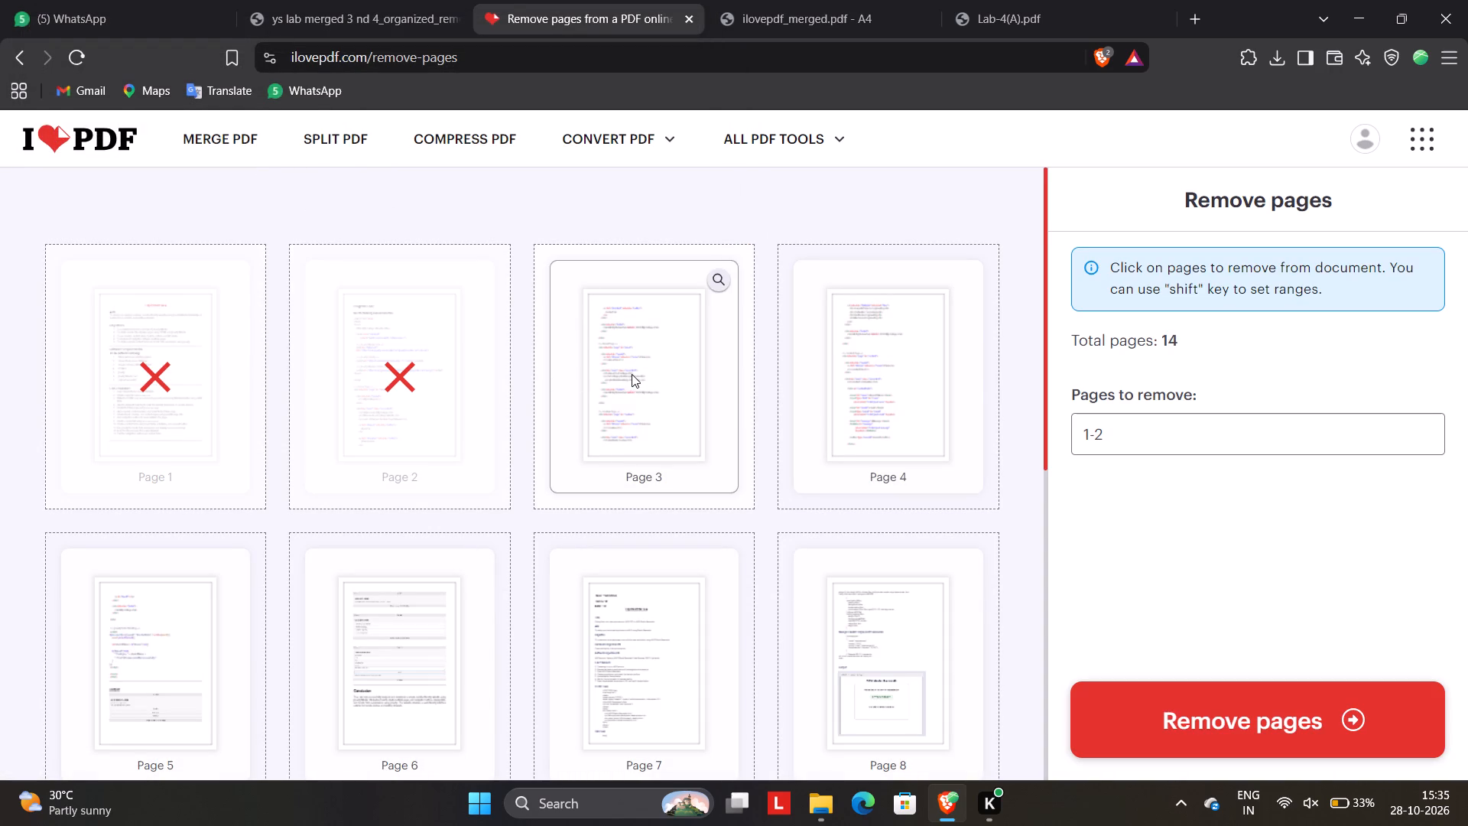
left_click(861, 359)
scroll(533, 502, "down", 2)
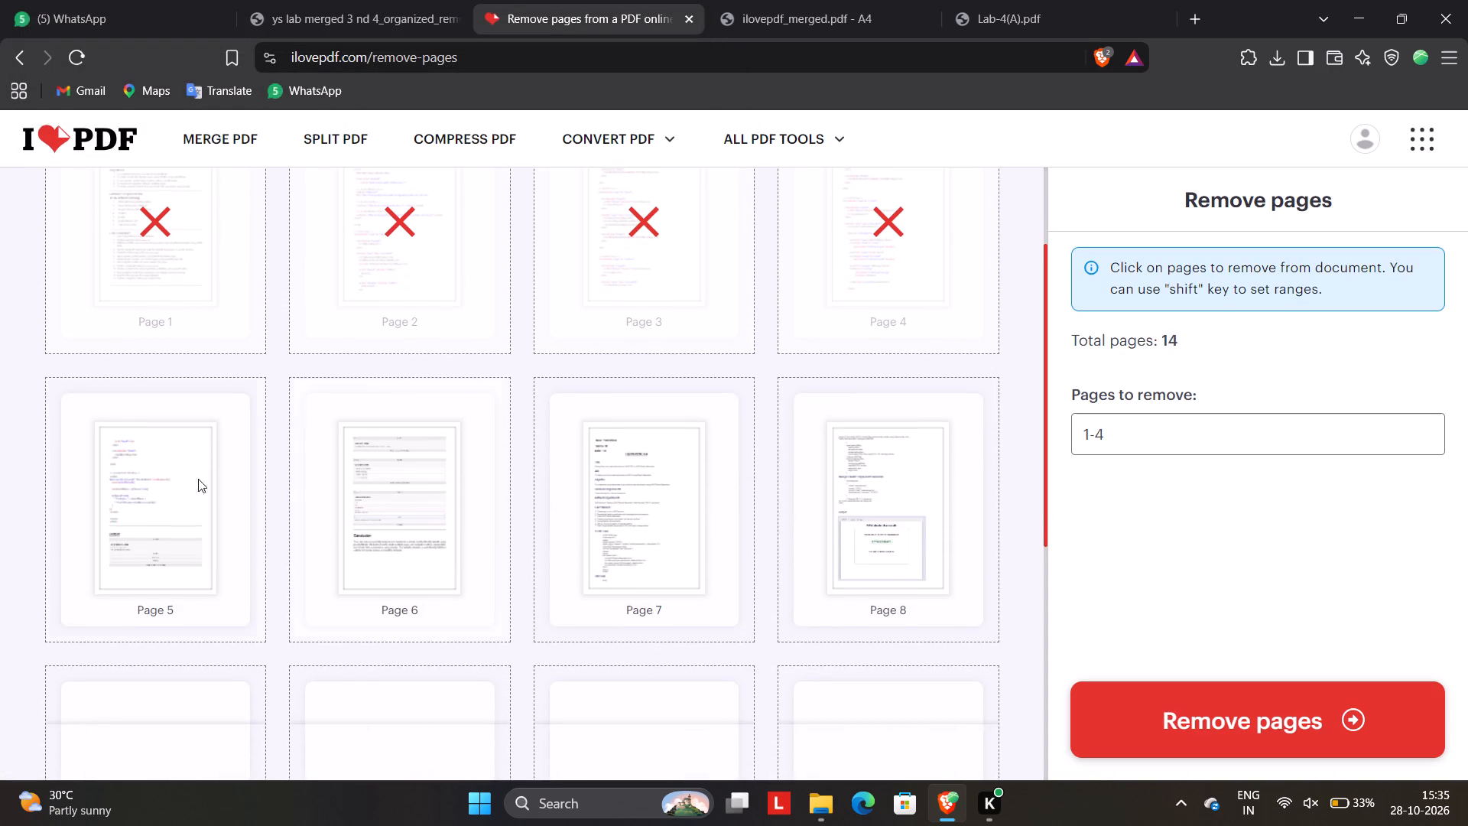
left_click(169, 484)
left_click(400, 519)
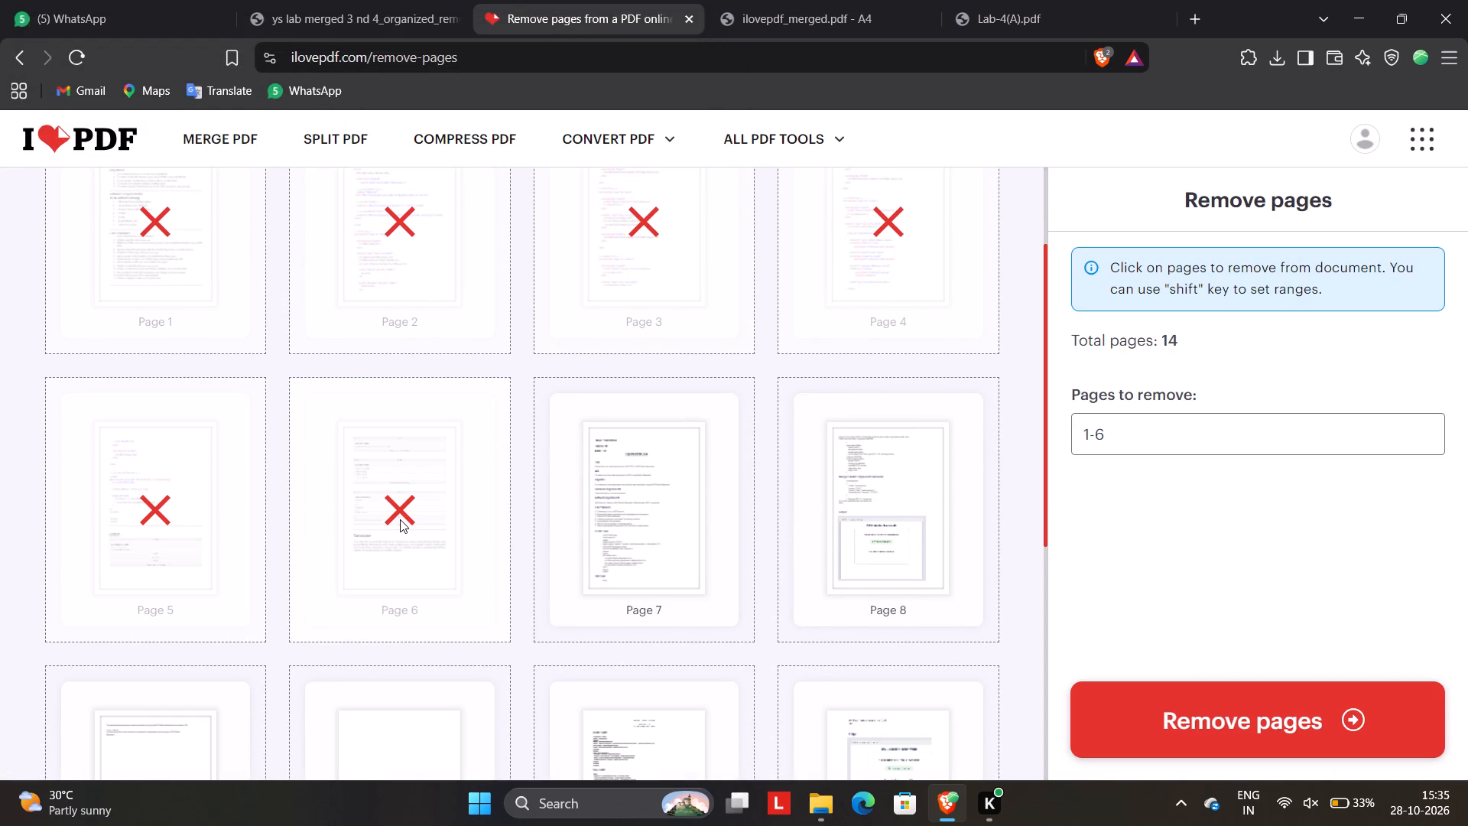
Look through the unmarked pages and preview pages 11, 12, 14 and 13 enlarged, checking their headers, code and output.
scroll(609, 510, "down", 1)
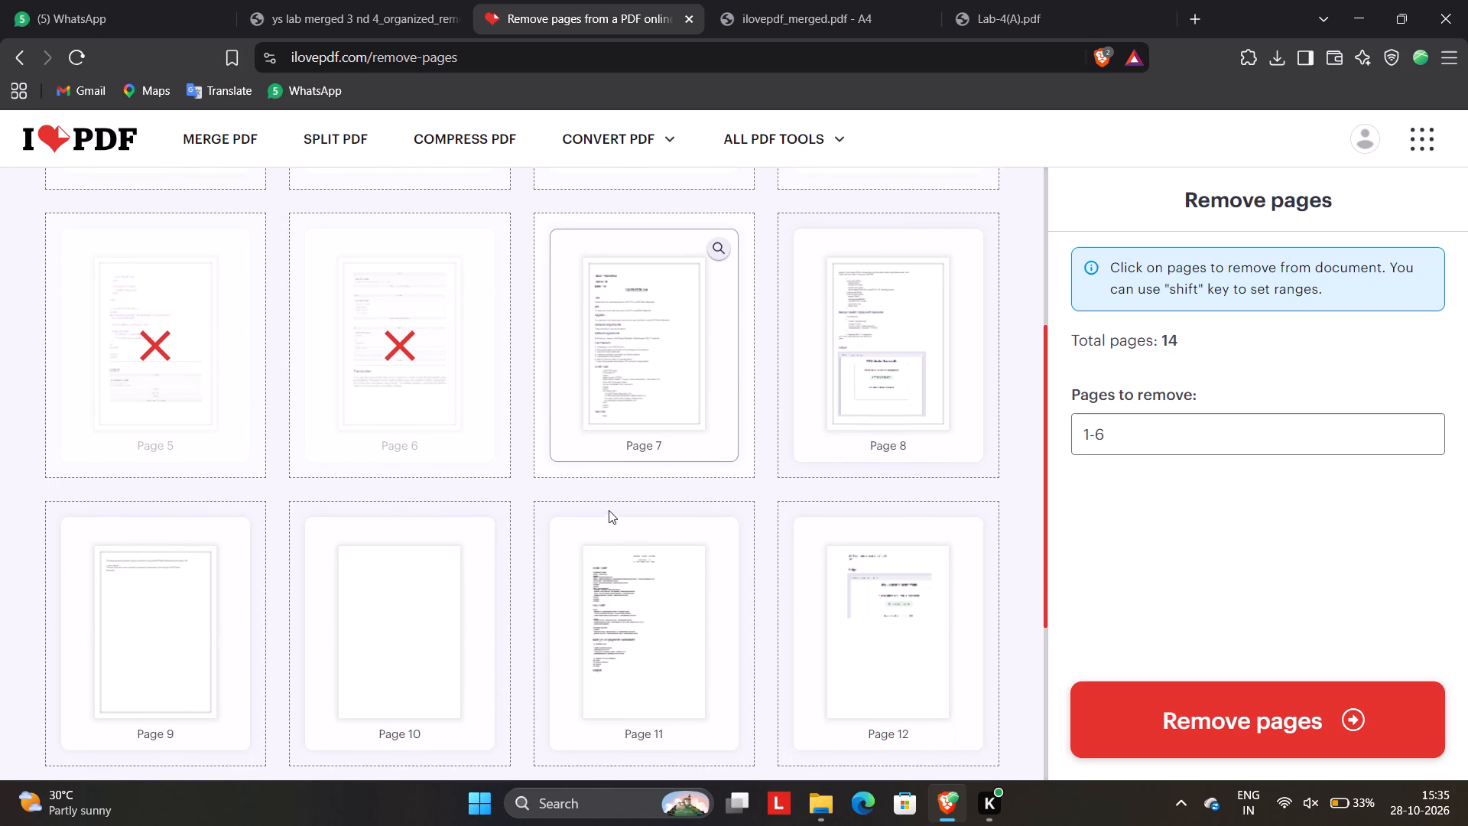
scroll(609, 510, "down", 2)
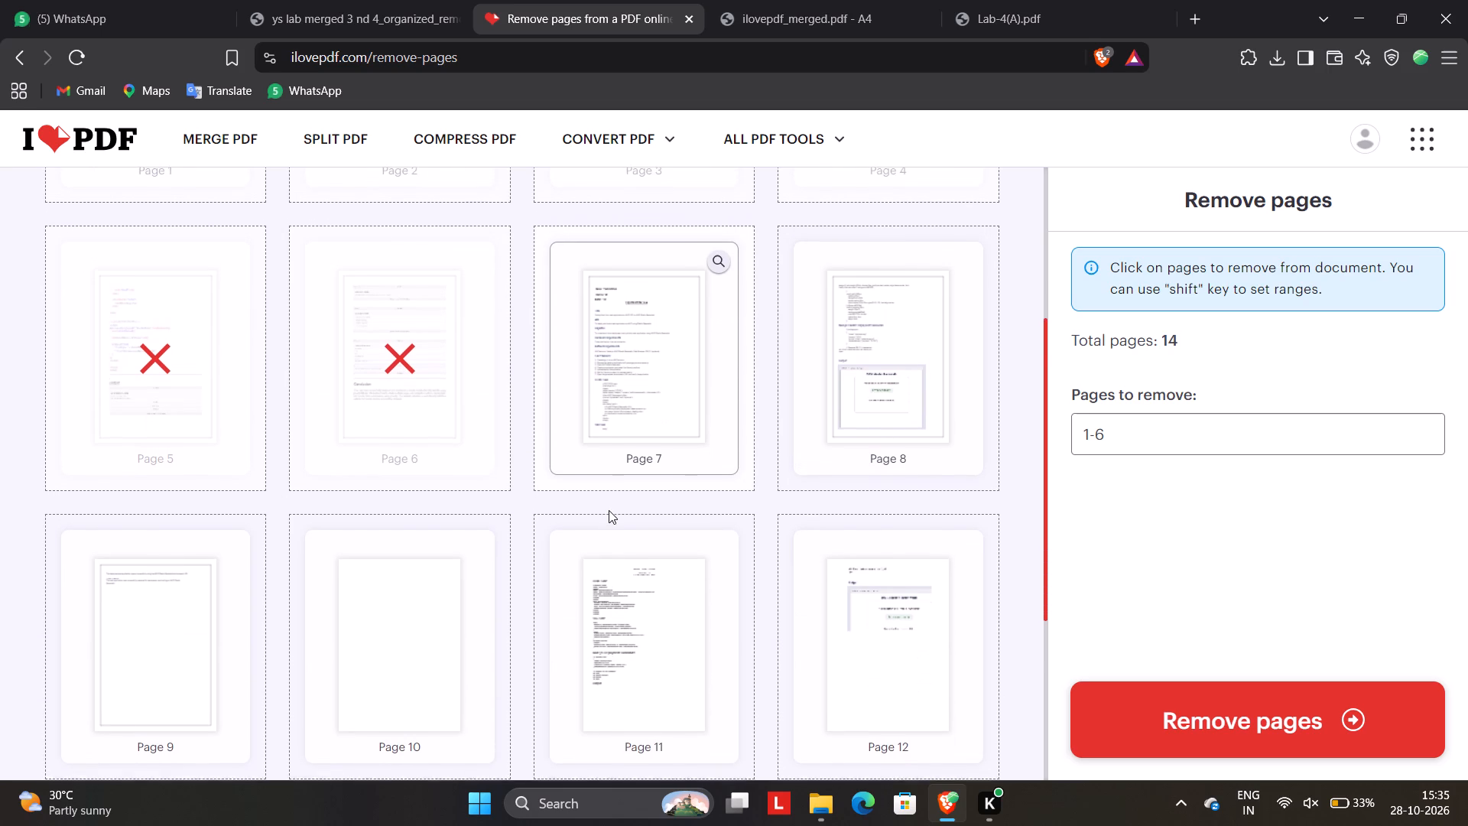
scroll(609, 510, "down", 2)
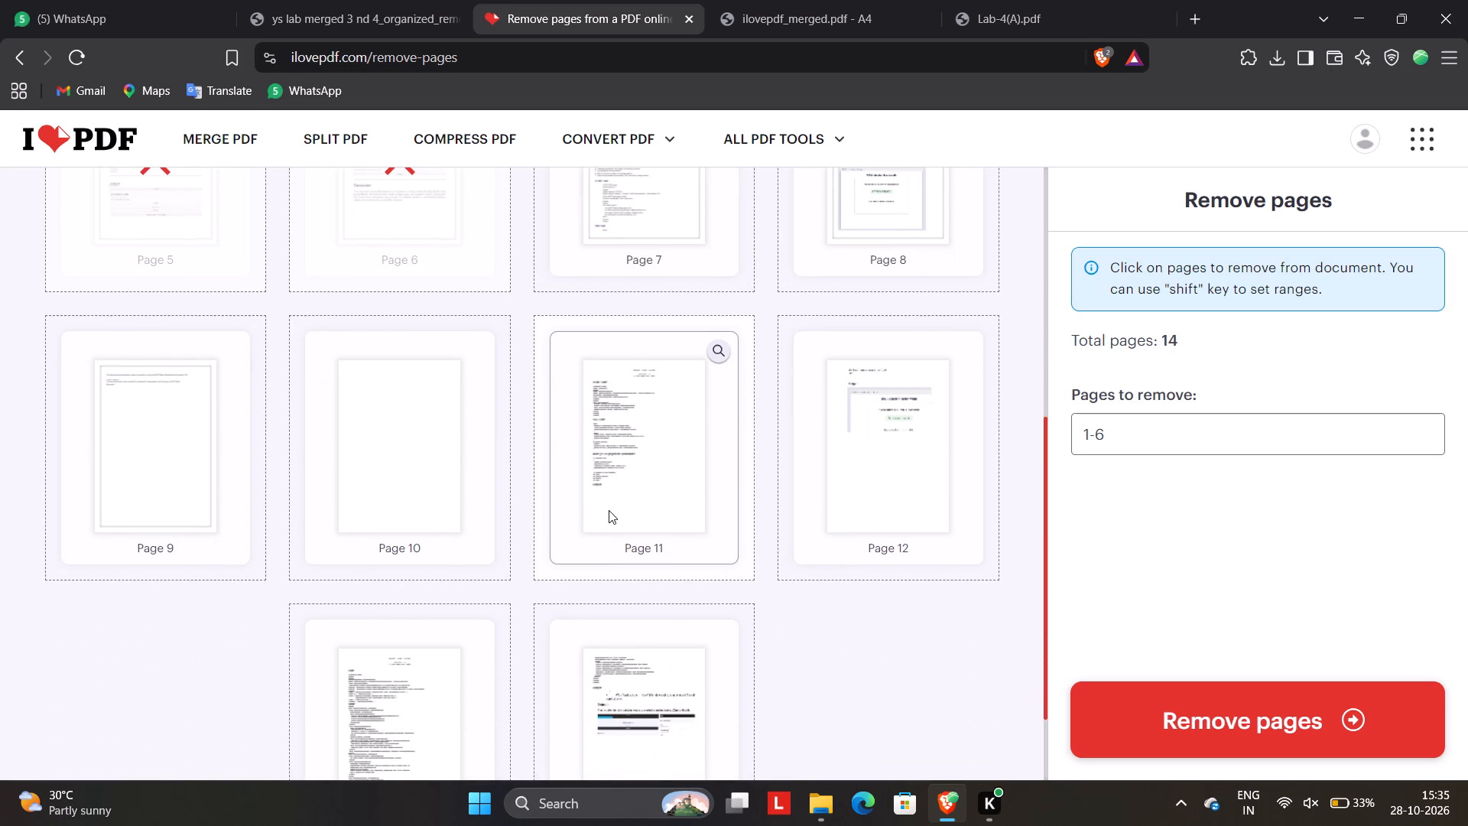
scroll(609, 510, "down", 3)
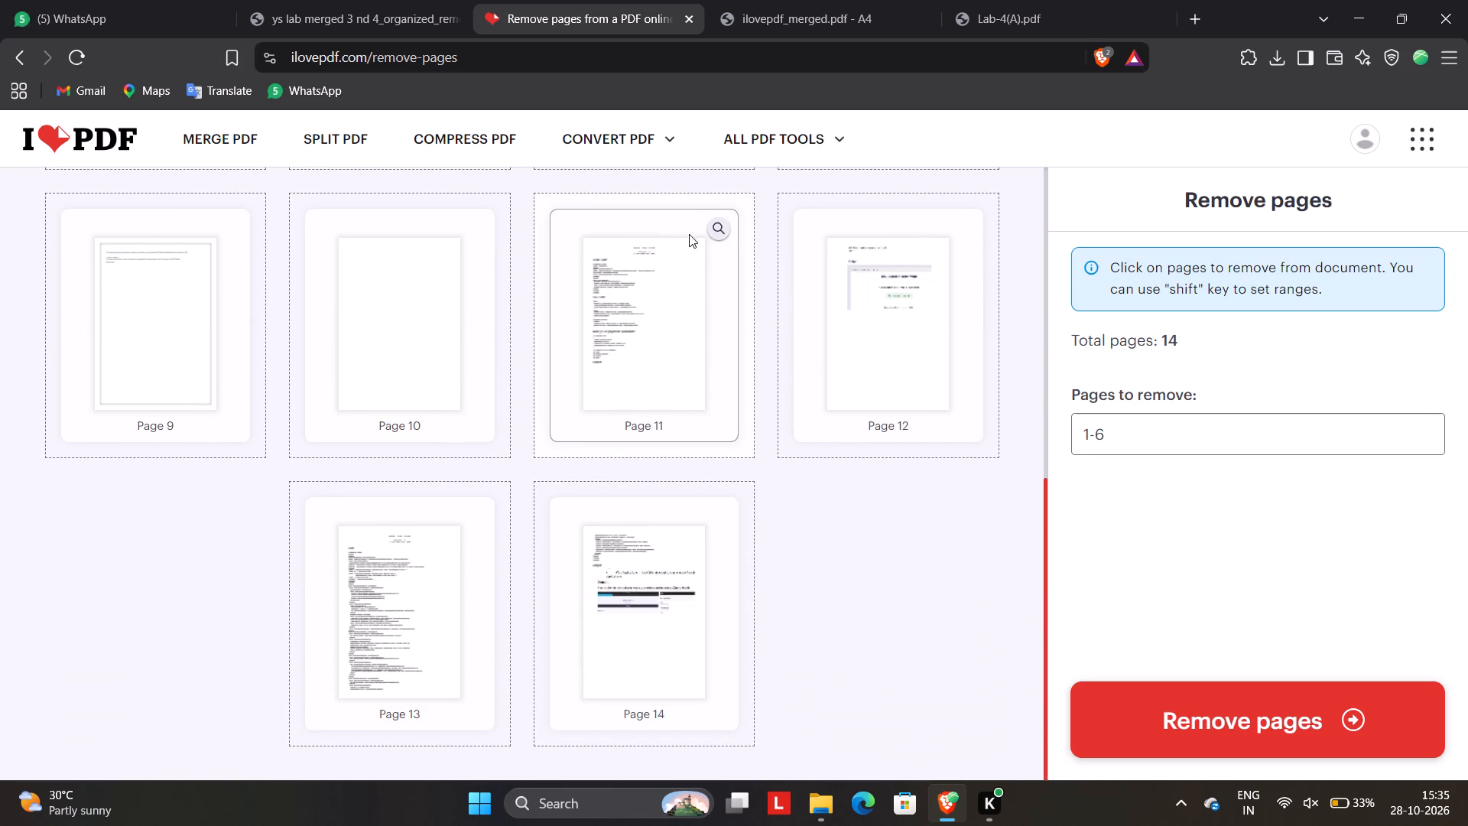
left_click(724, 230)
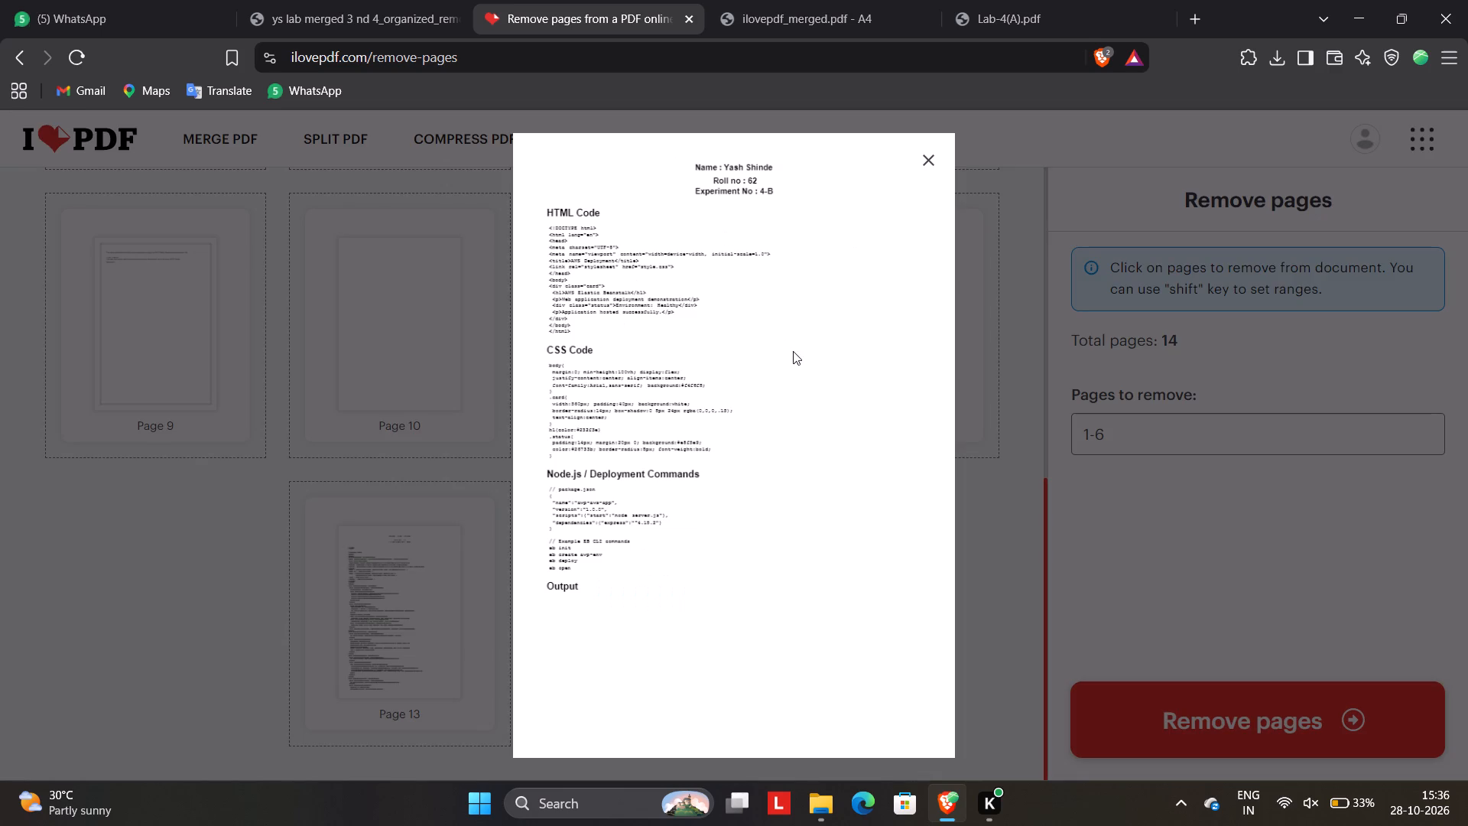
left_click(929, 160)
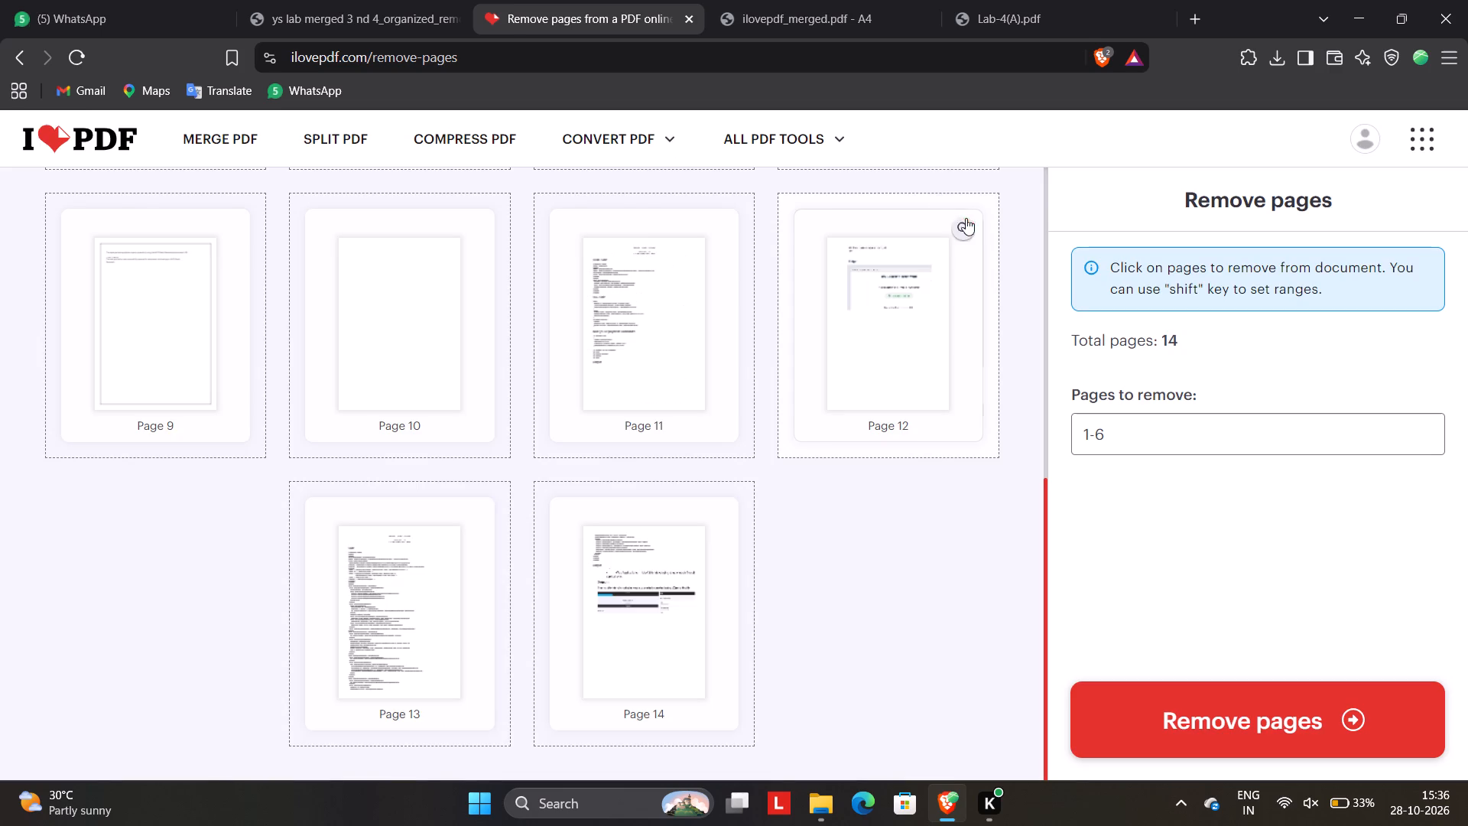
left_click(963, 226)
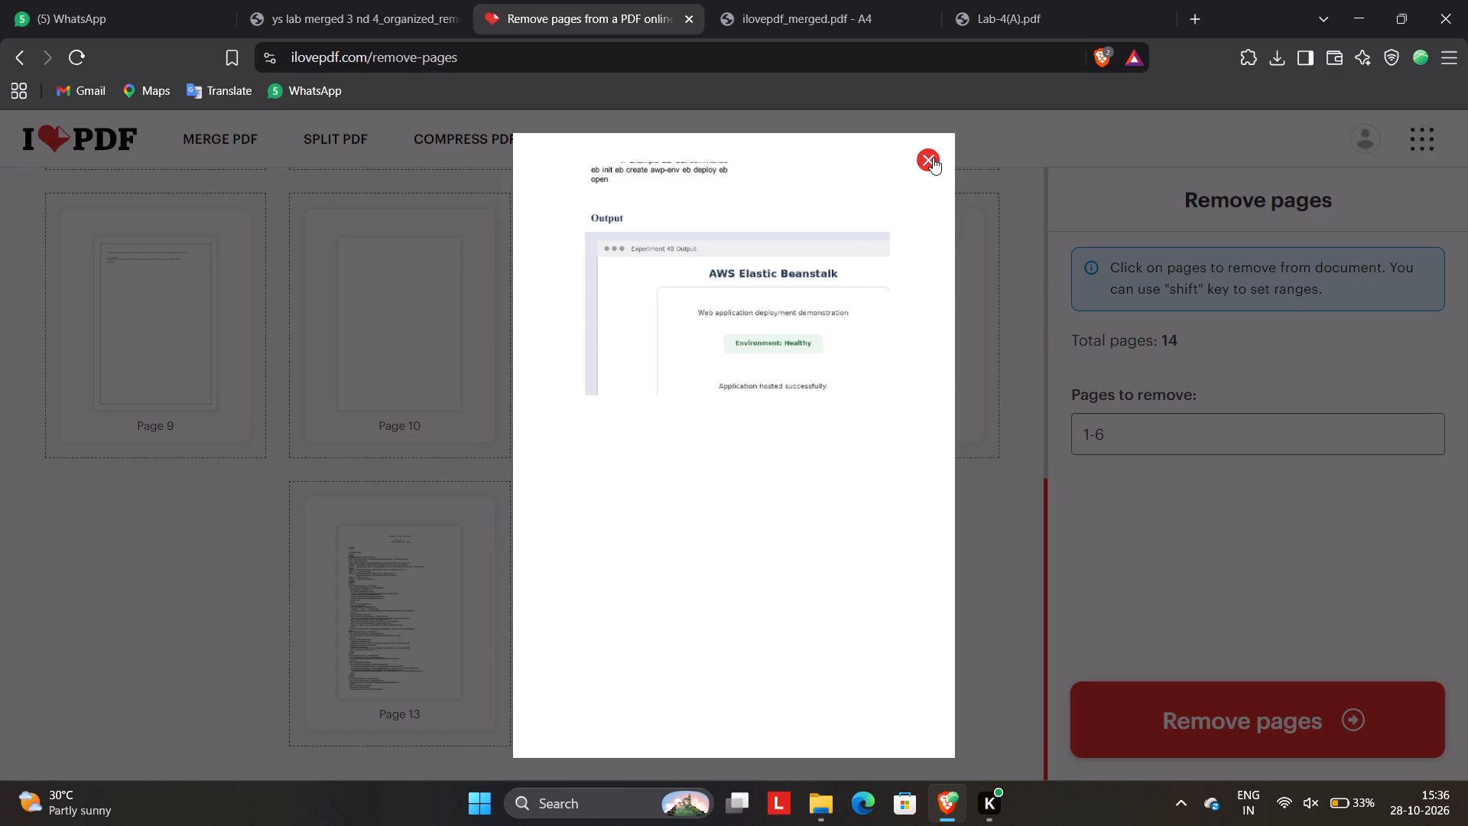
left_click(933, 158)
left_click(711, 522)
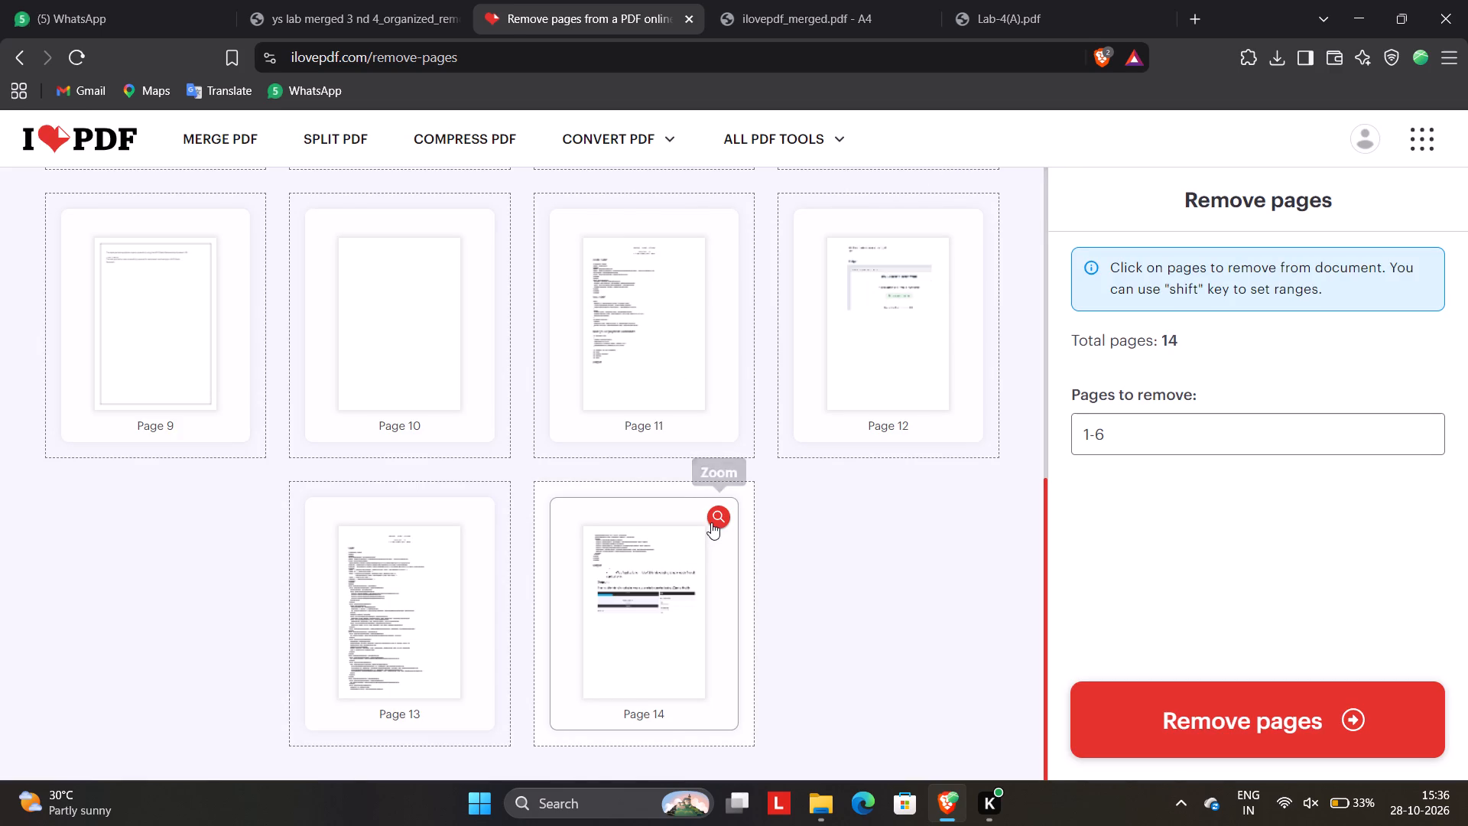
left_click(928, 162)
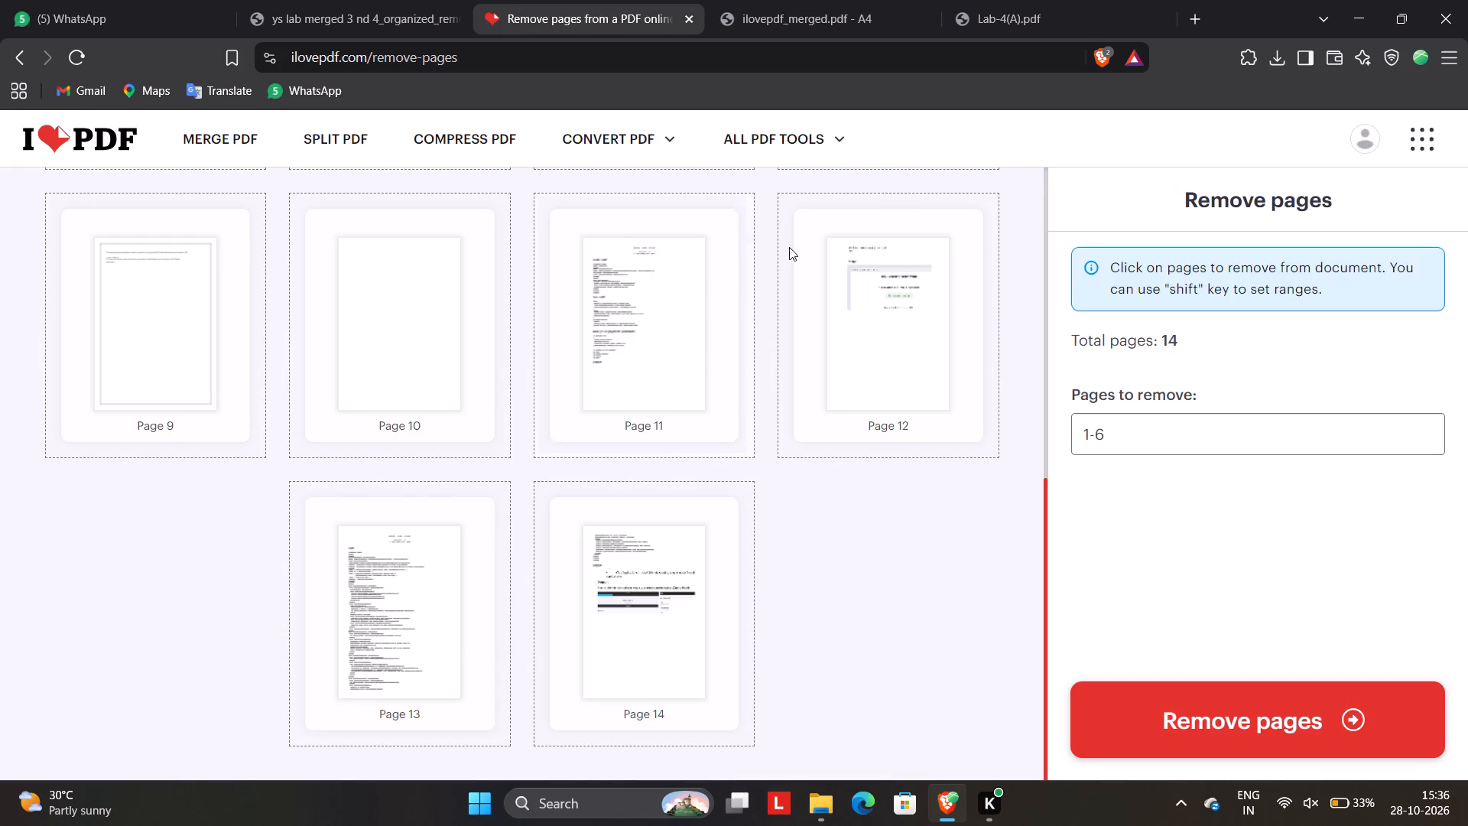
left_click(477, 515)
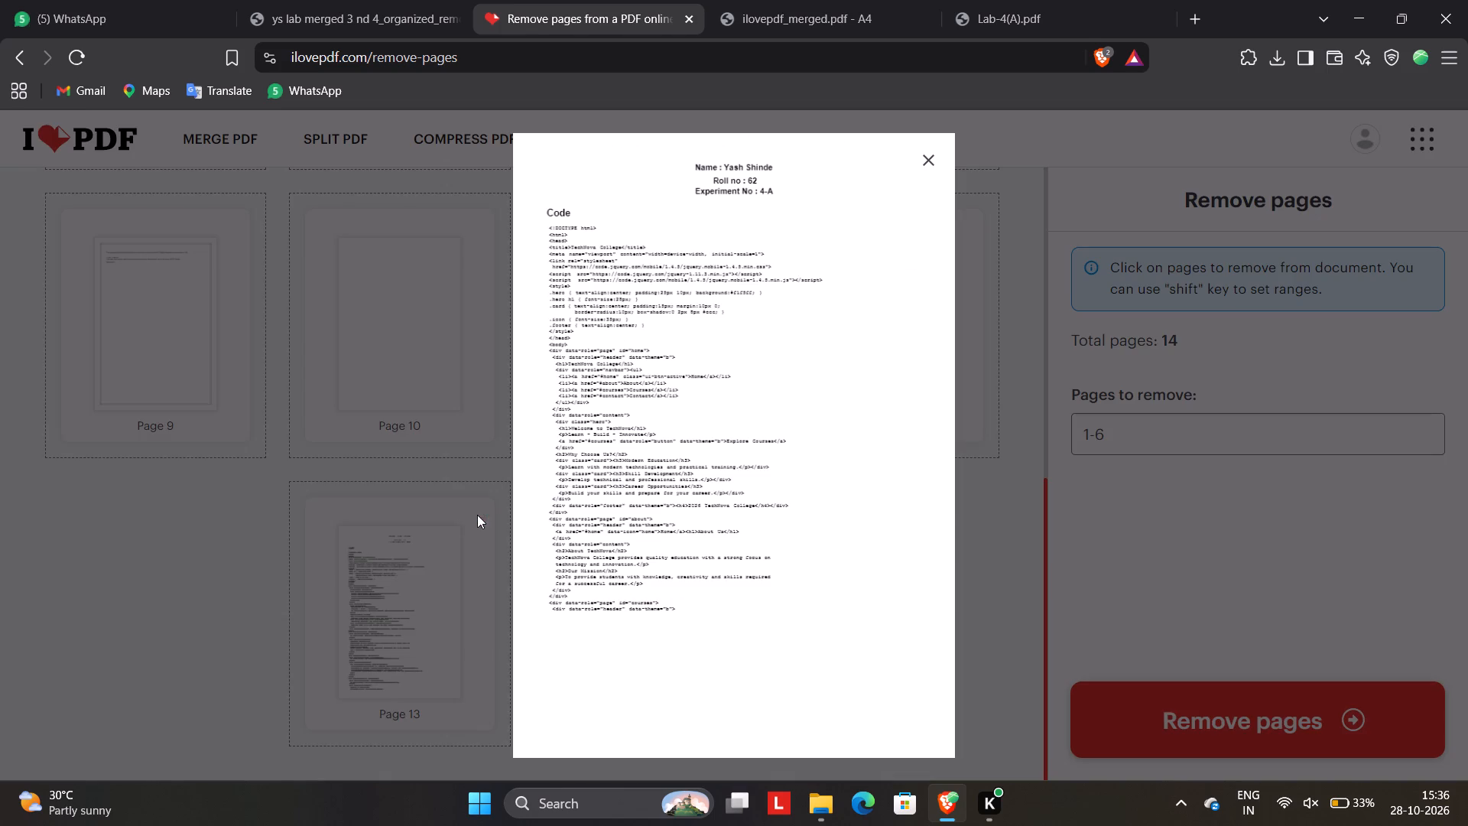
left_click(927, 167)
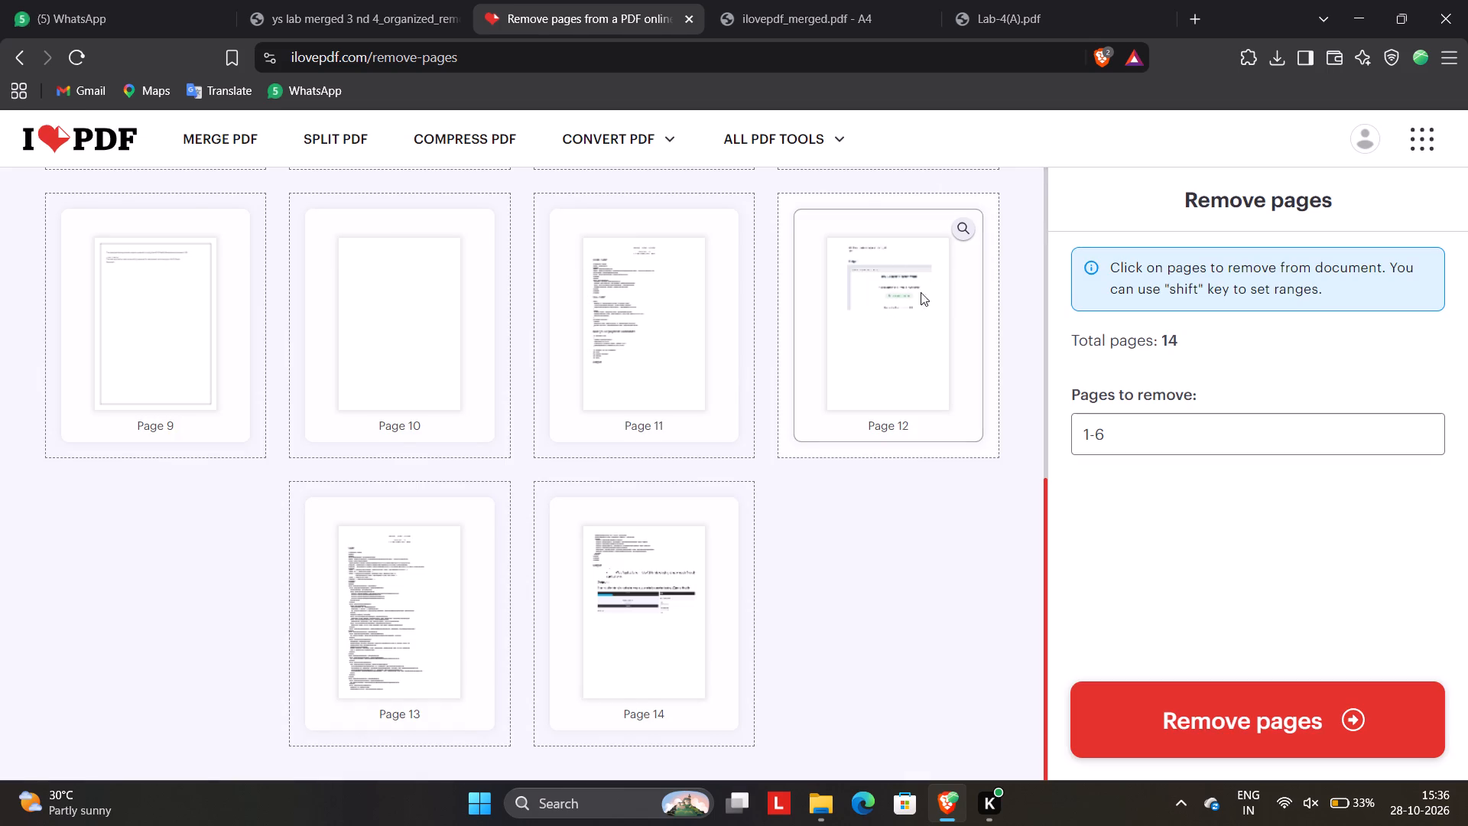
Preview page 8 enlarged, checking its deployment commands and output image.
scroll(837, 372, "up", 3)
scroll(862, 262, "up", 1)
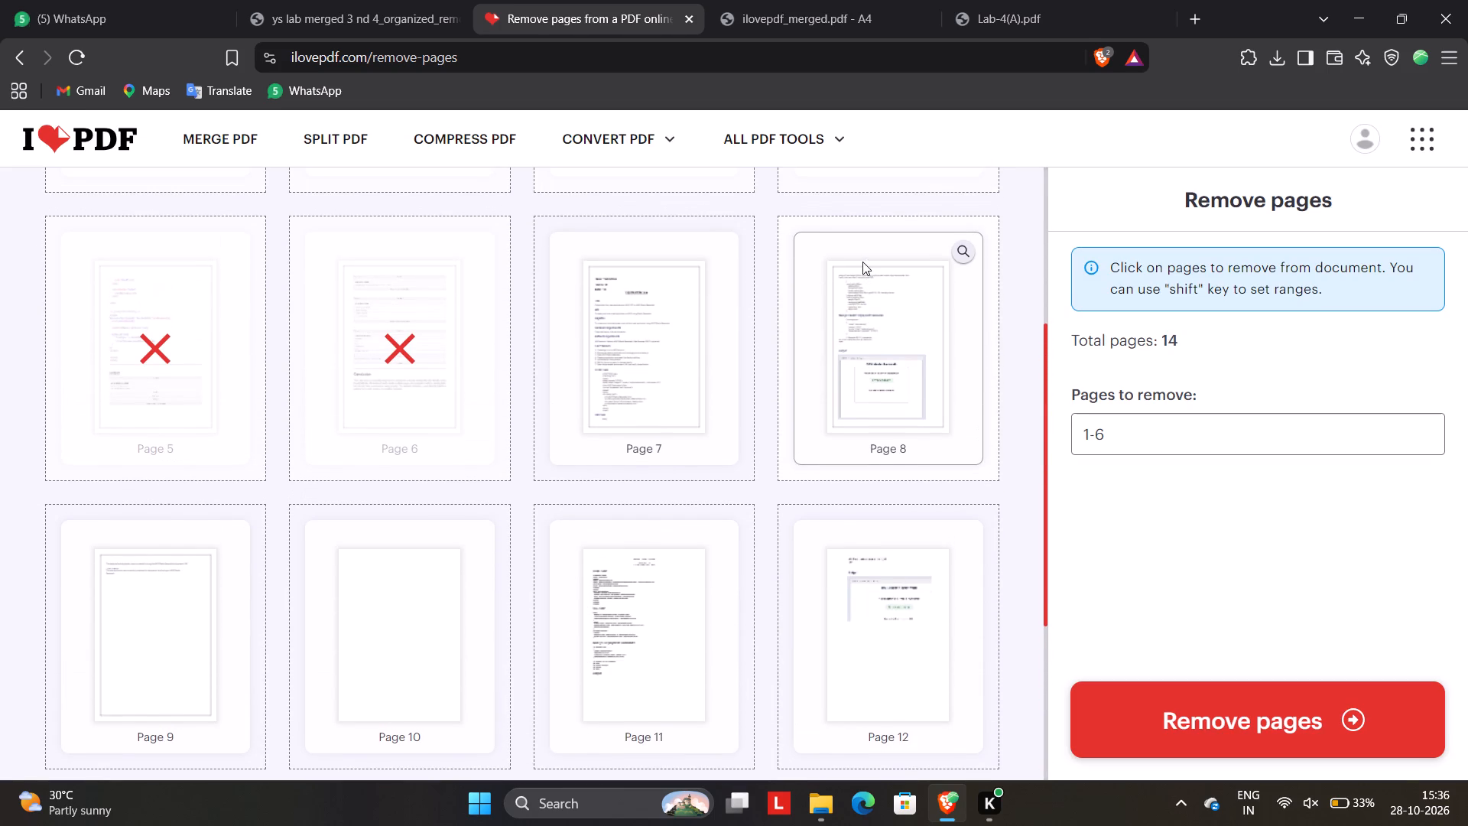
left_click(965, 259)
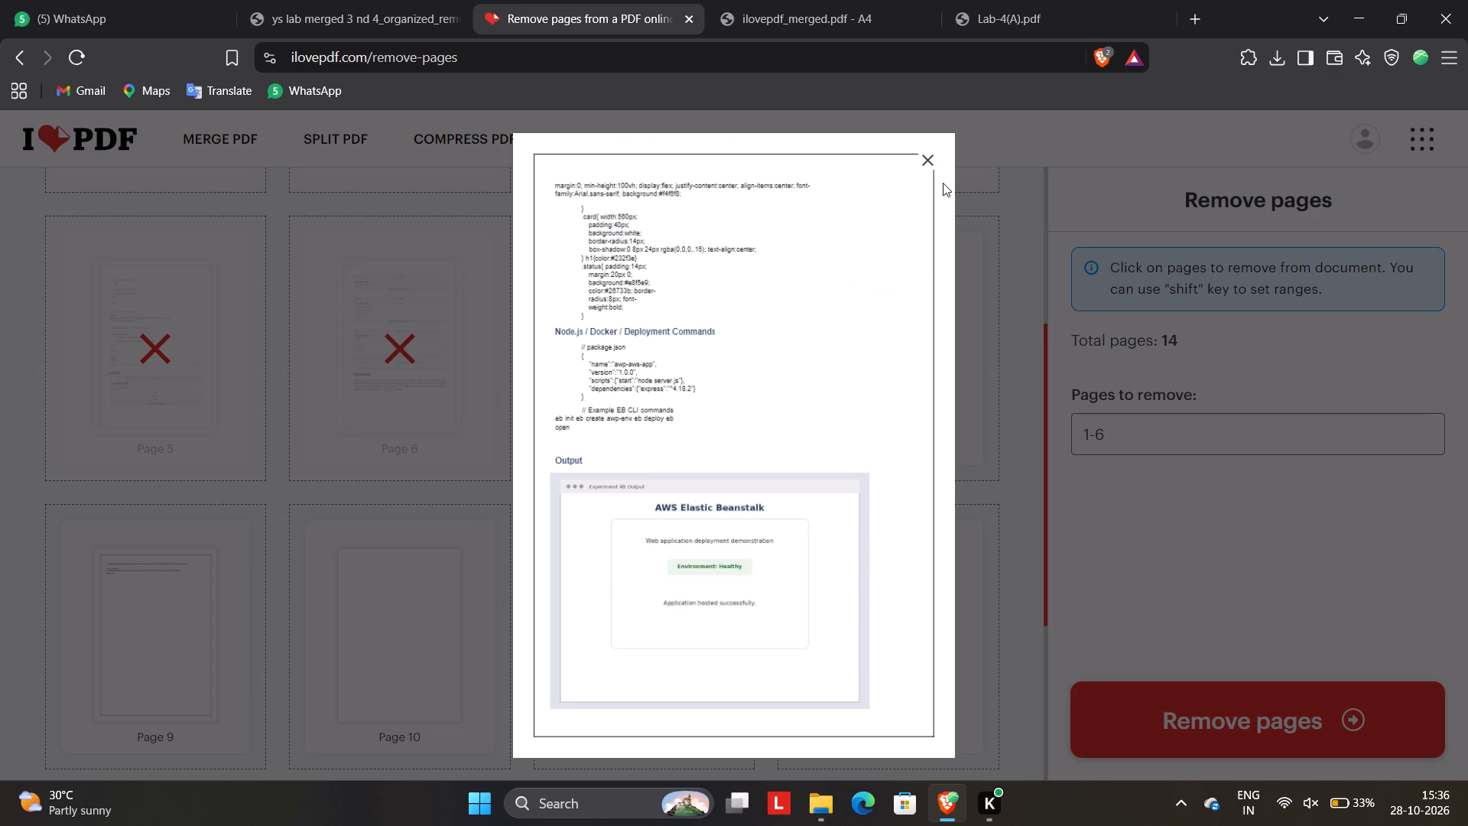
left_click(930, 162)
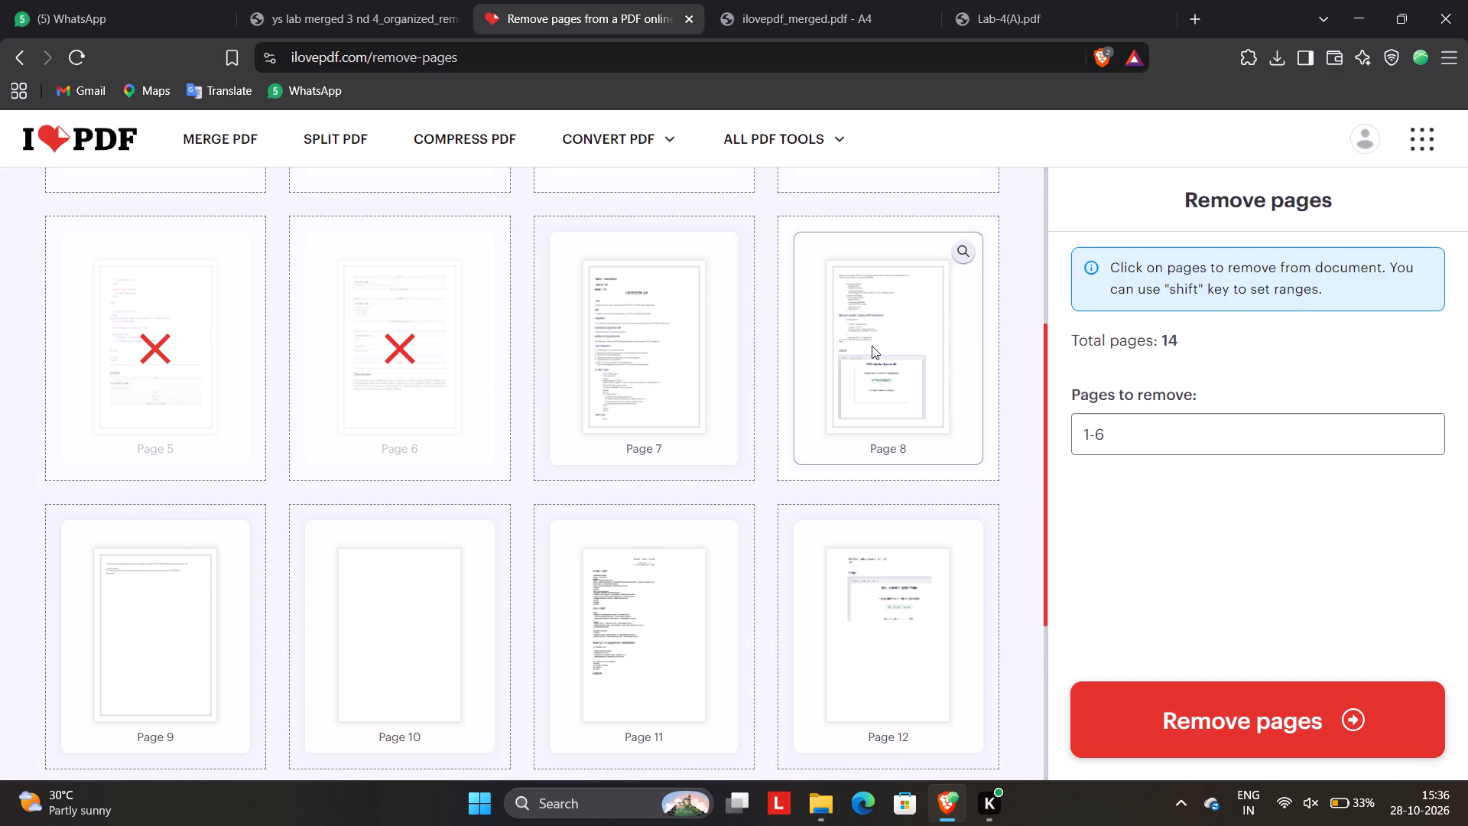
Compare with the open Lab-4 reference PDFs, skimming Lab-4(A).pdf from its first page to its last code and output pages.
left_click(1011, 0)
left_click(794, 0)
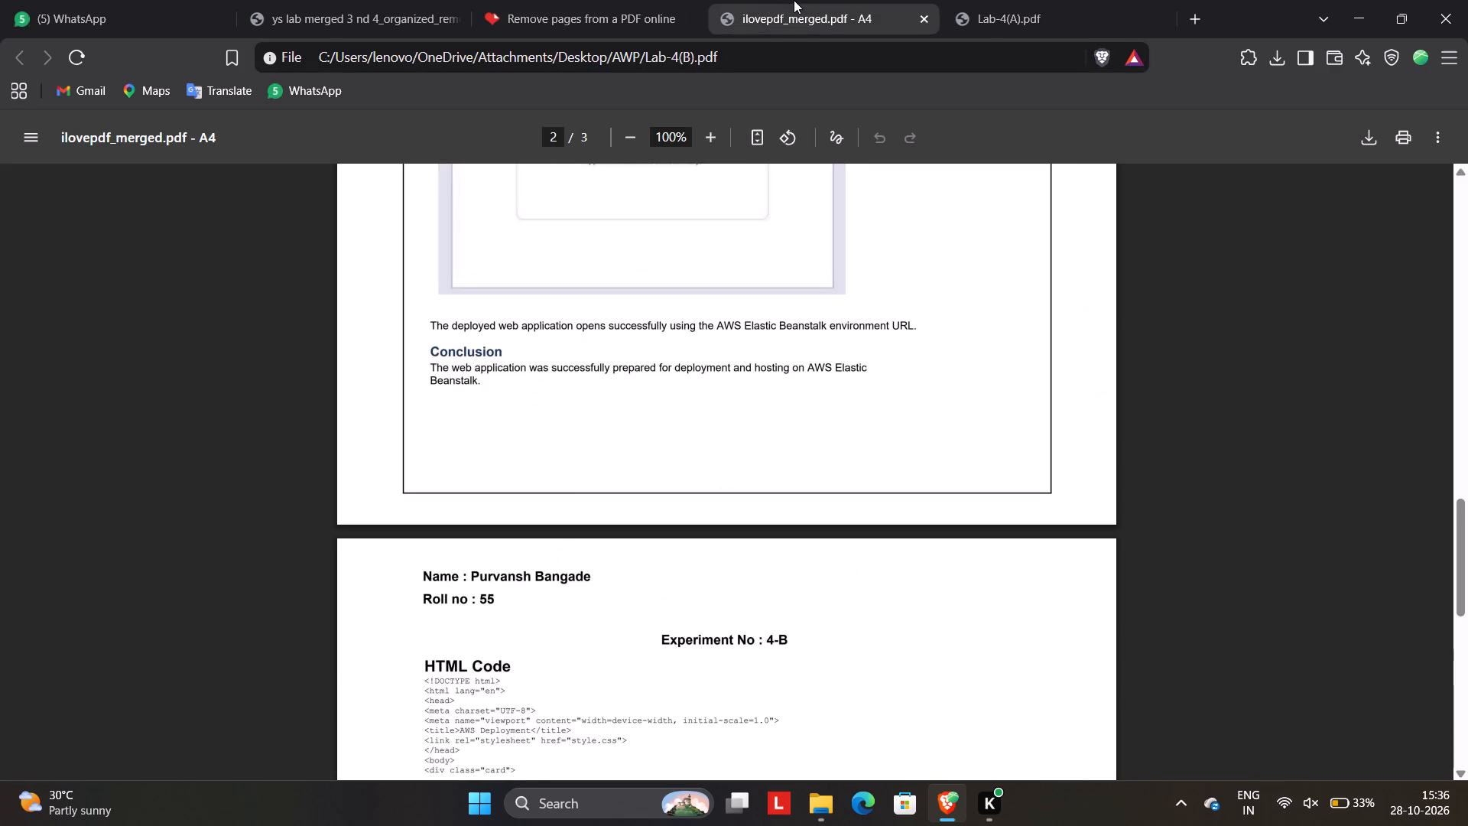
left_click(960, 0)
scroll(853, 344, "up", 2)
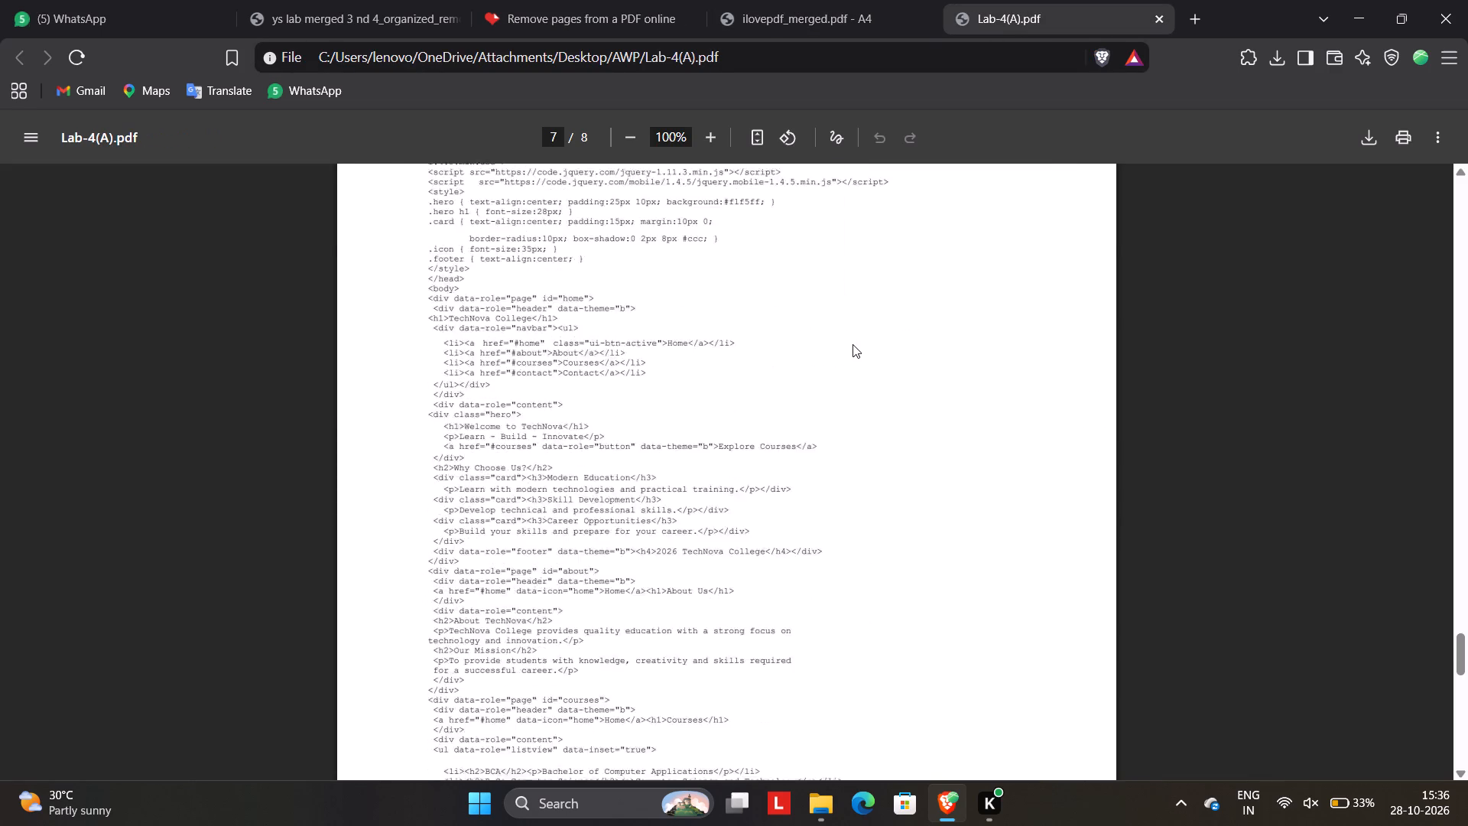
scroll(853, 344, "up", 19)
scroll(853, 344, "down", 3)
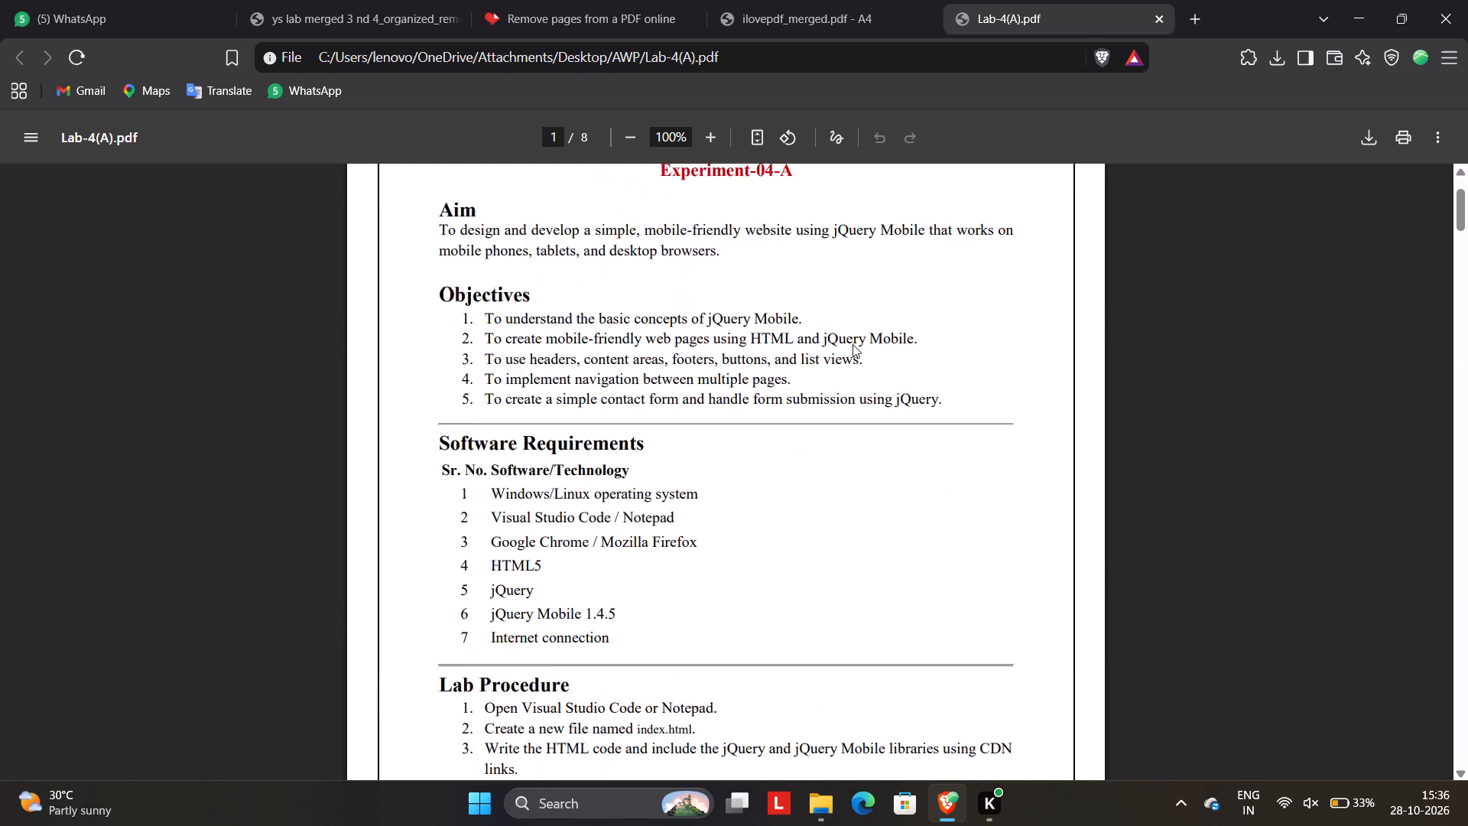
scroll(853, 344, "down", 19)
scroll(853, 344, "up", 1)
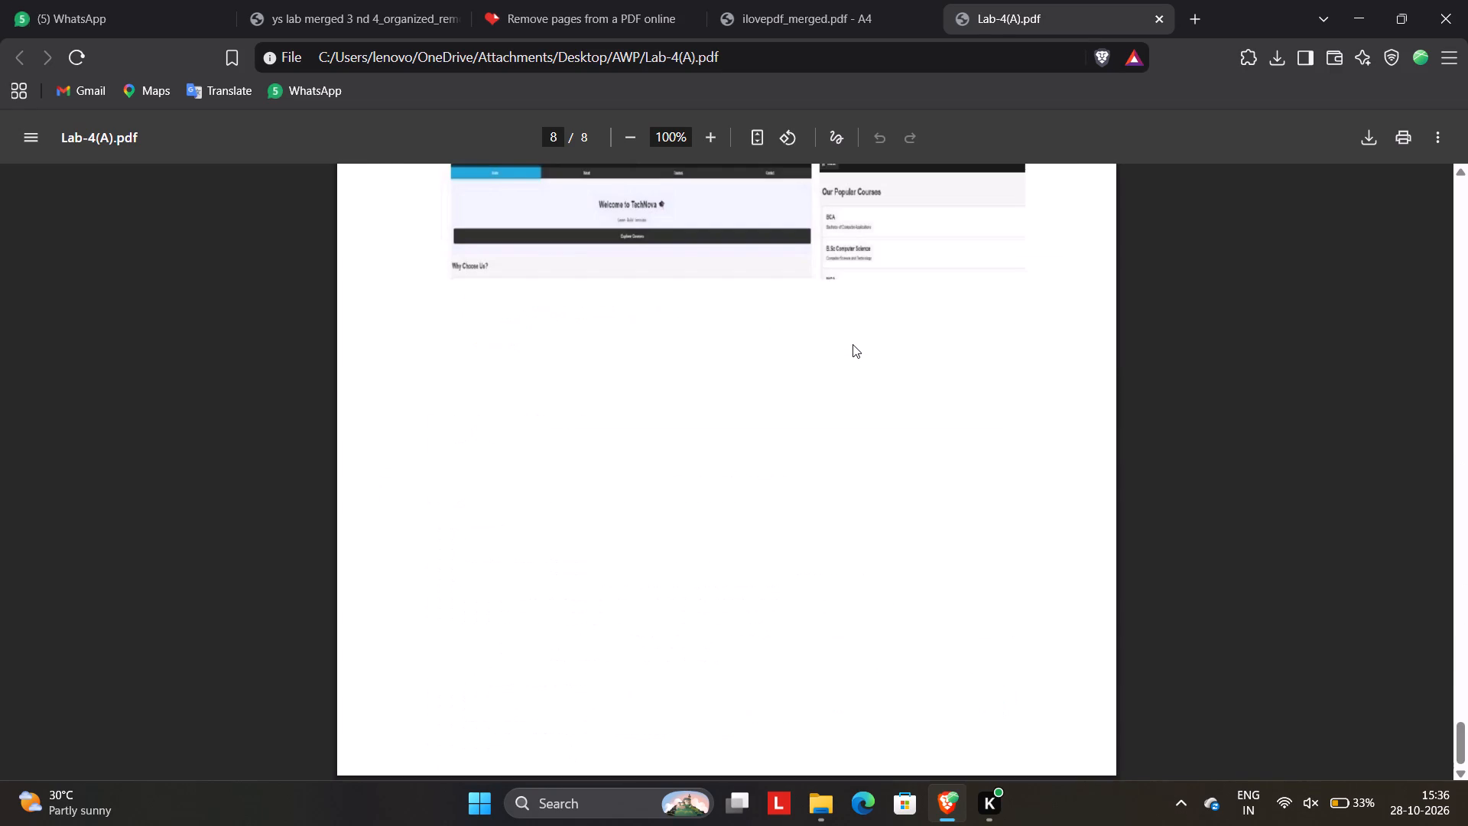
scroll(853, 344, "up", 7)
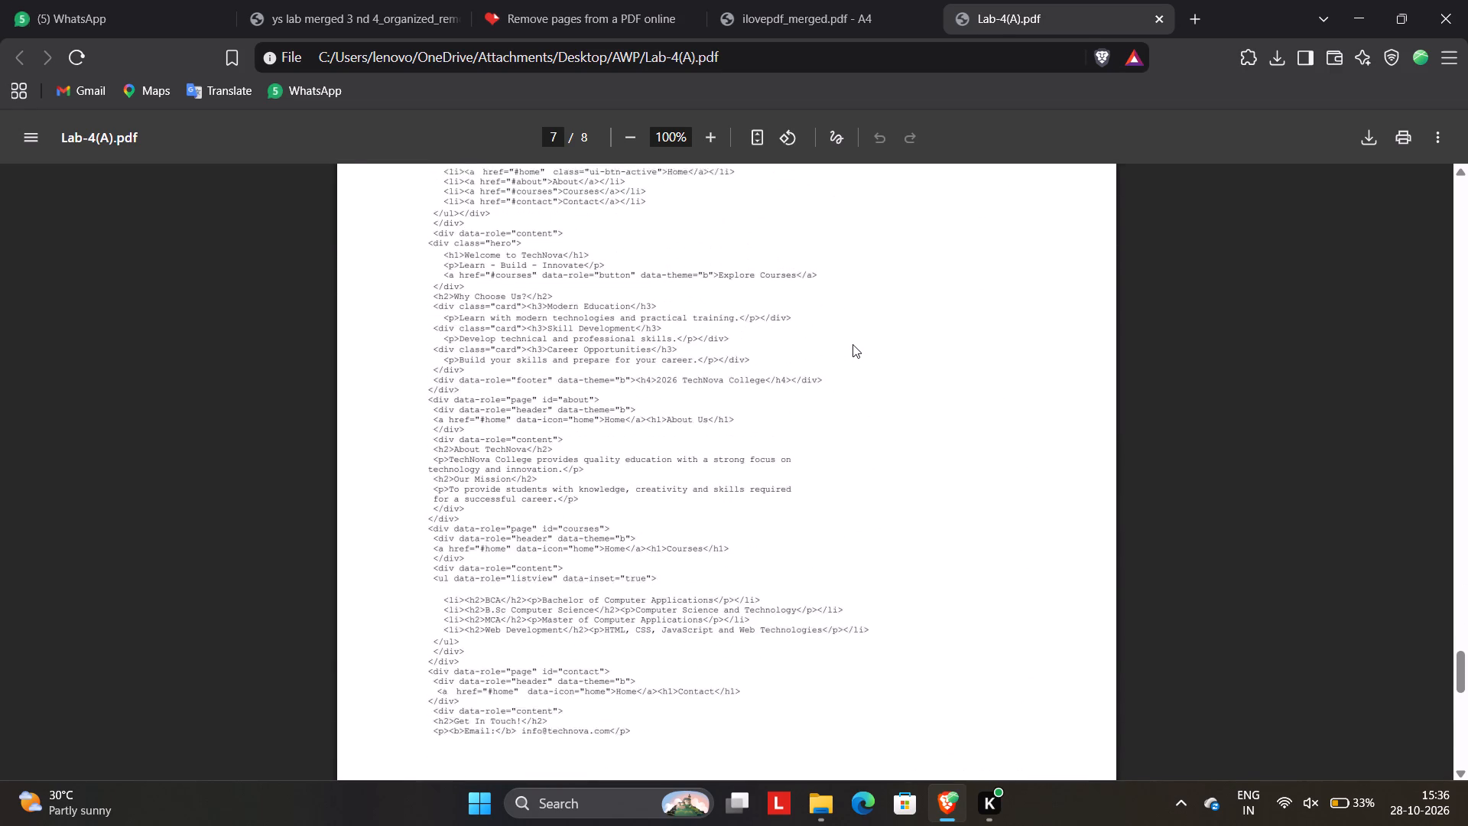
scroll(853, 344, "up", 3)
scroll(853, 344, "down", 1)
Return to the iLovePDF page selection and review the thumbnails of pages 7 to 14.
left_click(582, 0)
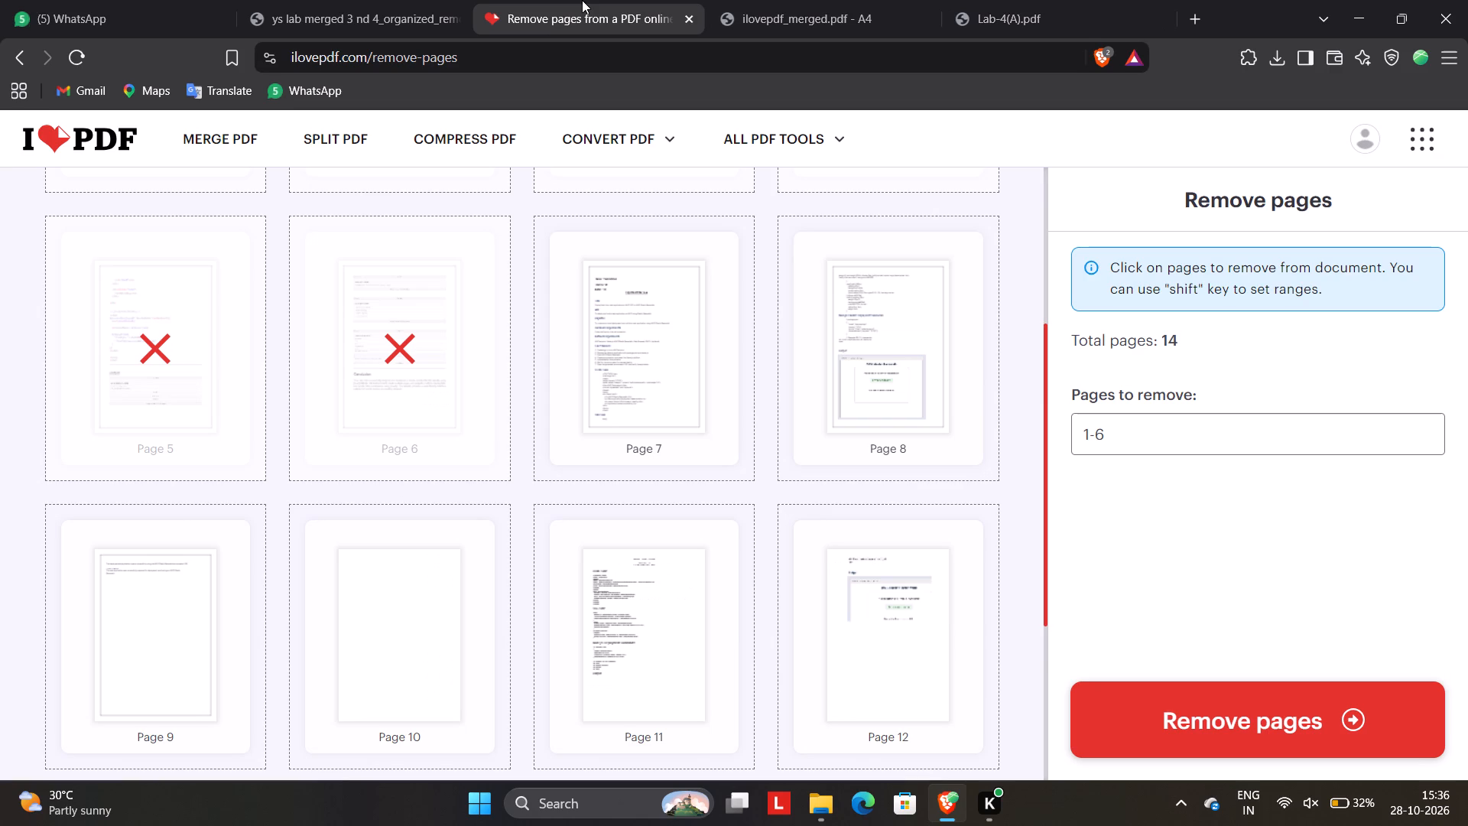
scroll(882, 404, "down", 3)
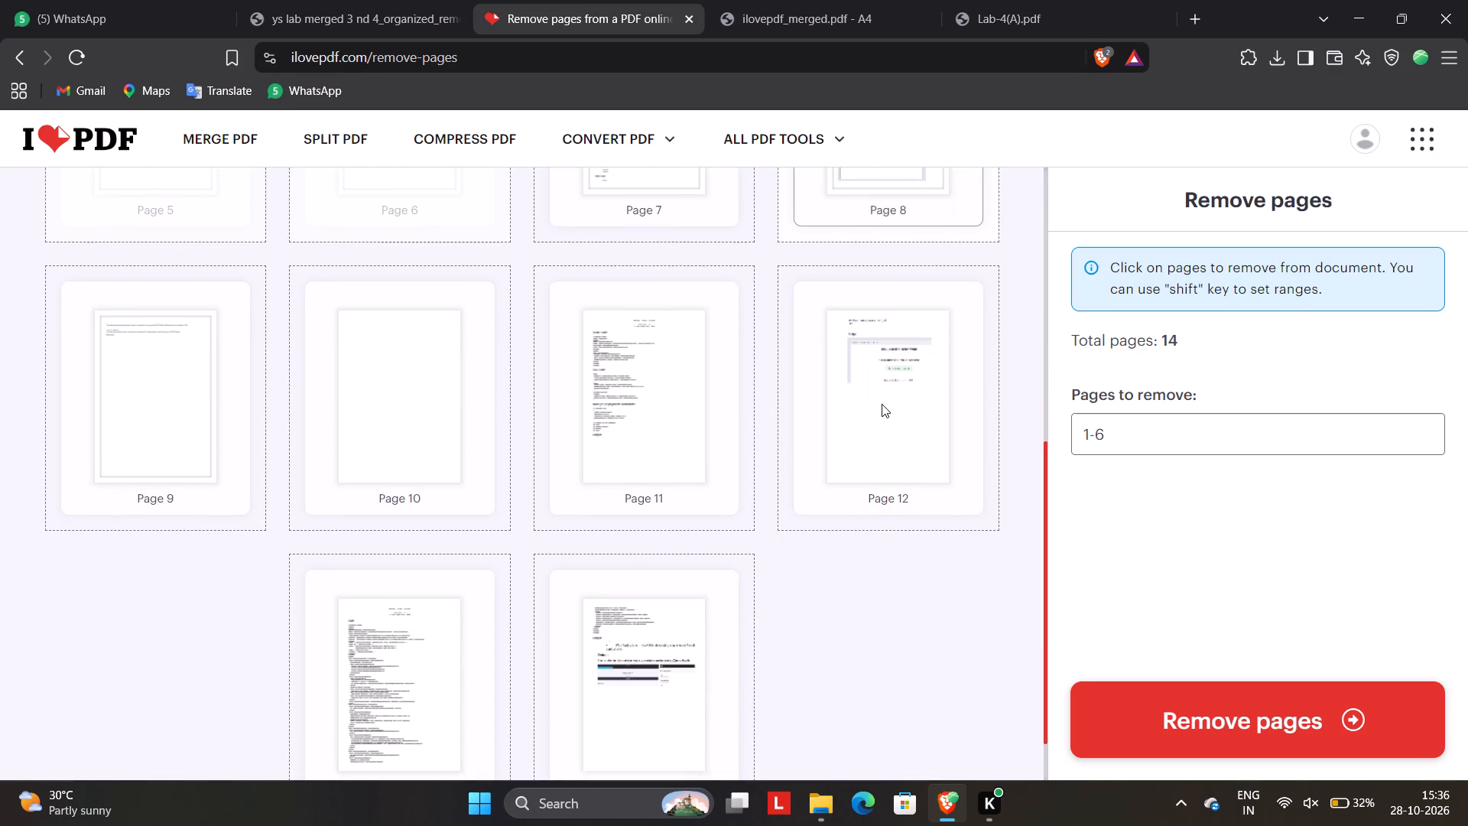
scroll(882, 404, "down", 1)
scroll(651, 736, "up", 1)
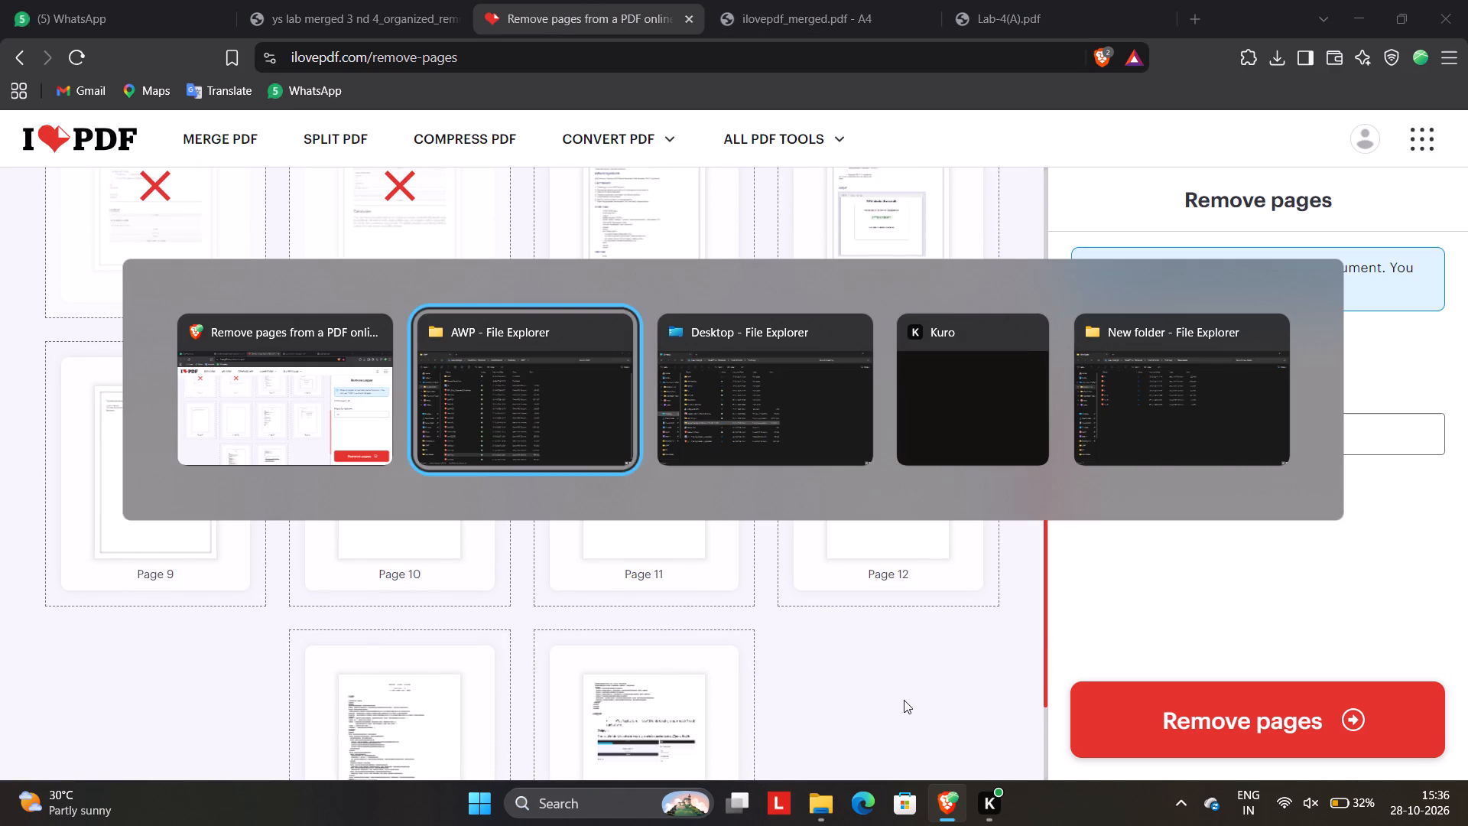
Open Lab-4(B).pdf from the AWP folder and check the header and sections of its first page.
double_click(512, 744)
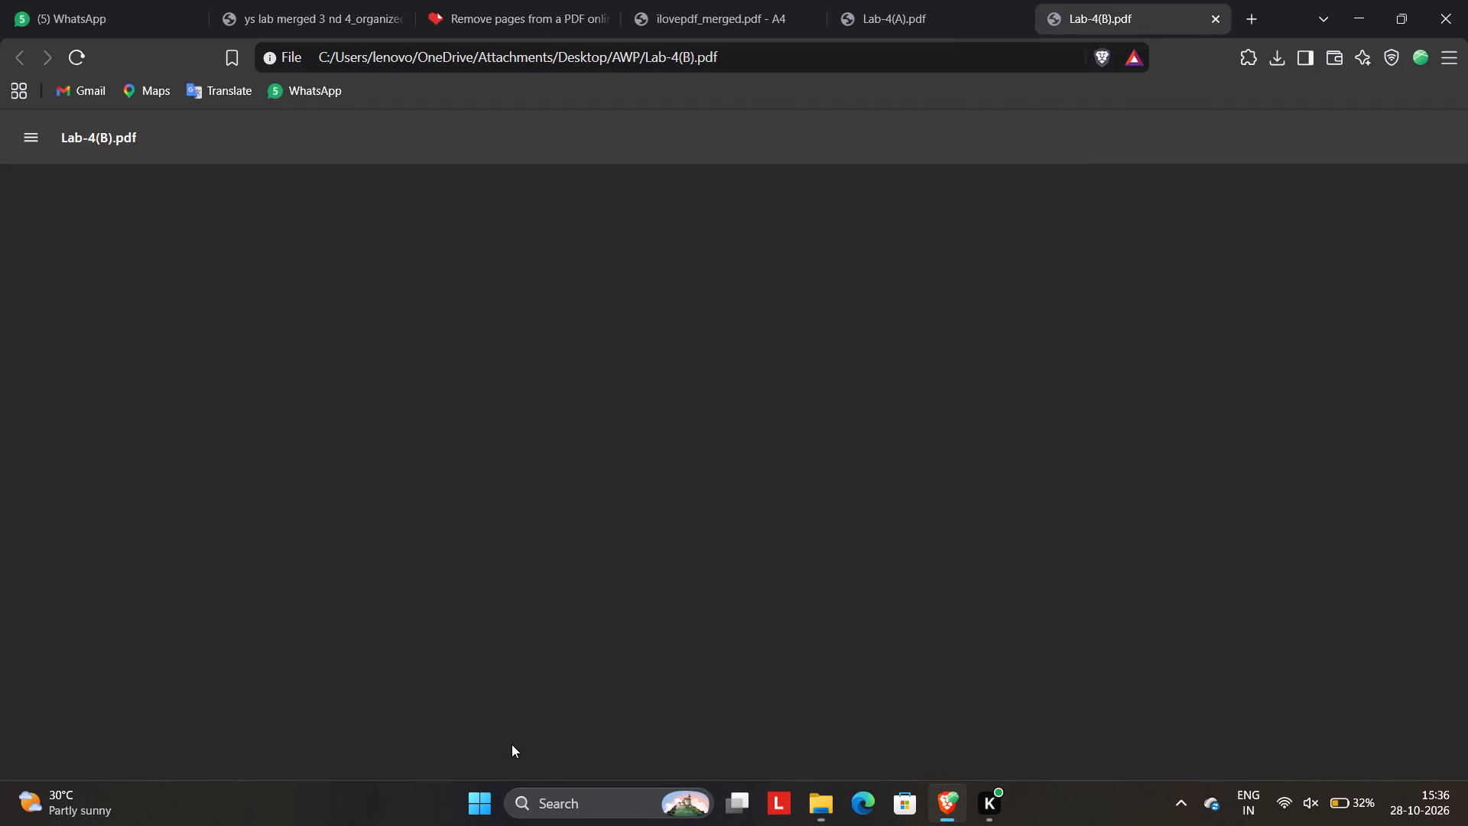
scroll(693, 493, "down", 1)
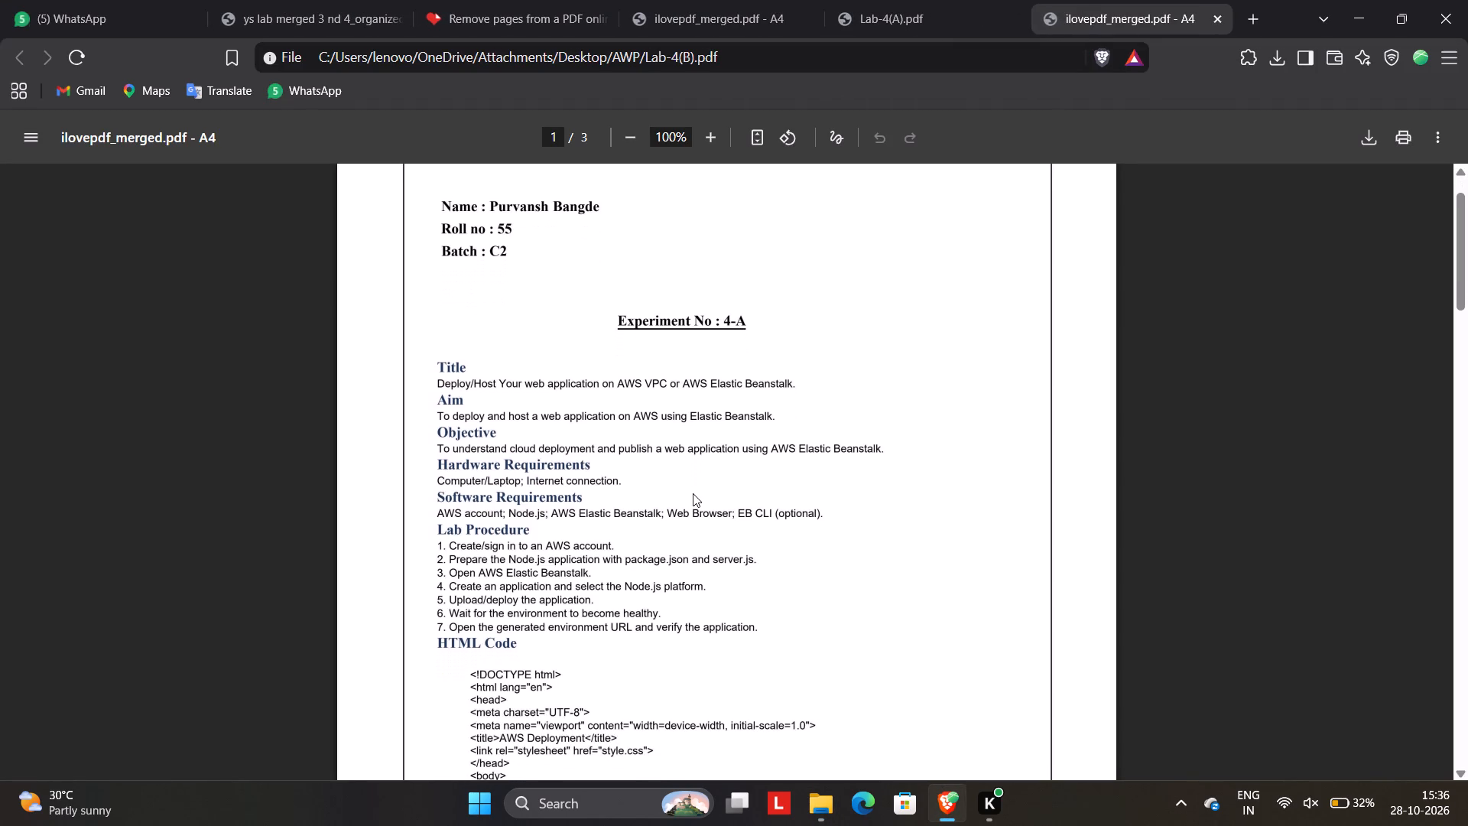
scroll(693, 493, "down", 1)
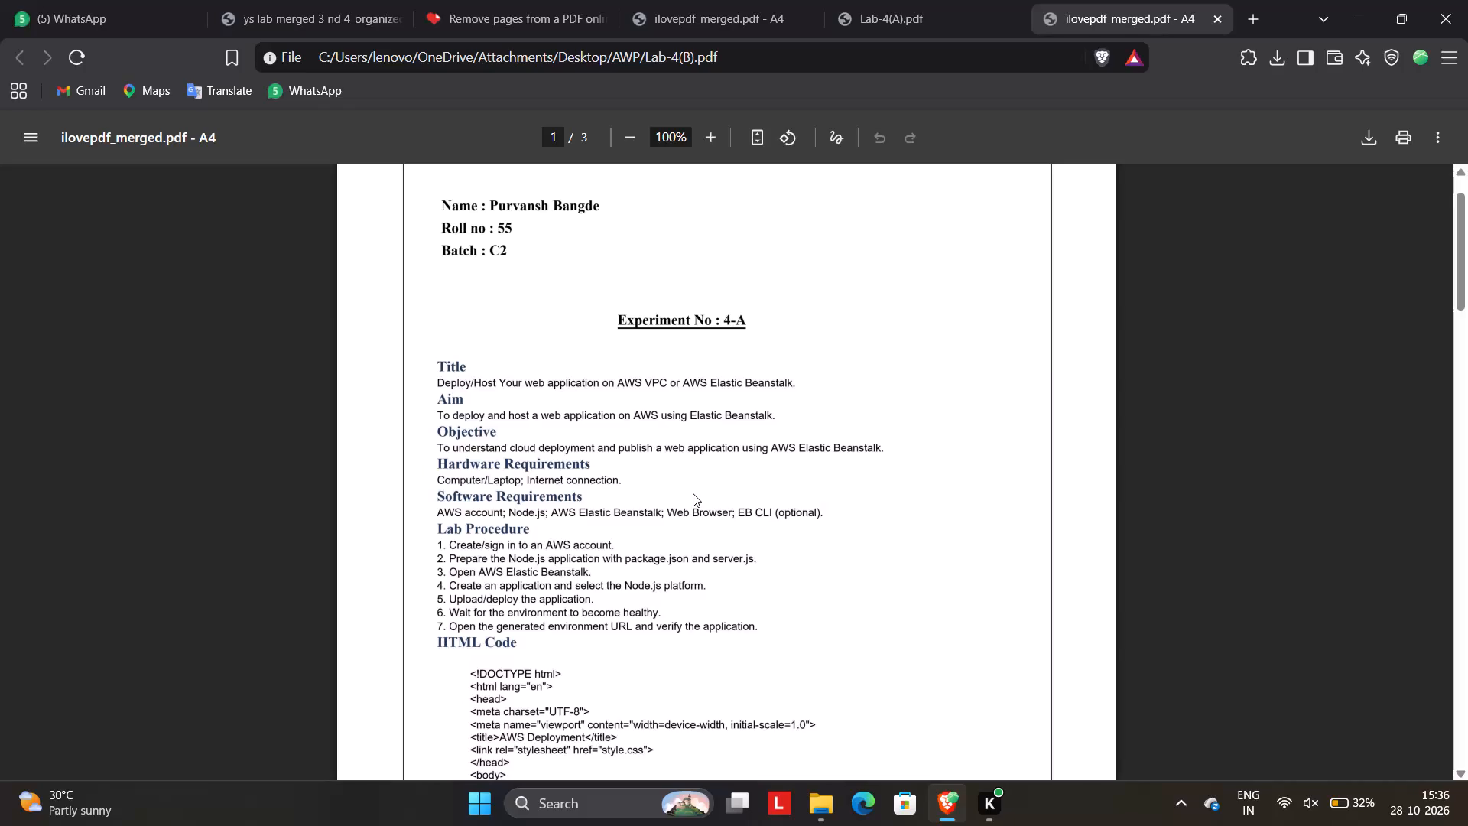
Read through Lab-4(B).pdf, checking its Experiment 4-A pages and where the Experiment 4-B page begins.
scroll(693, 493, "down", 7)
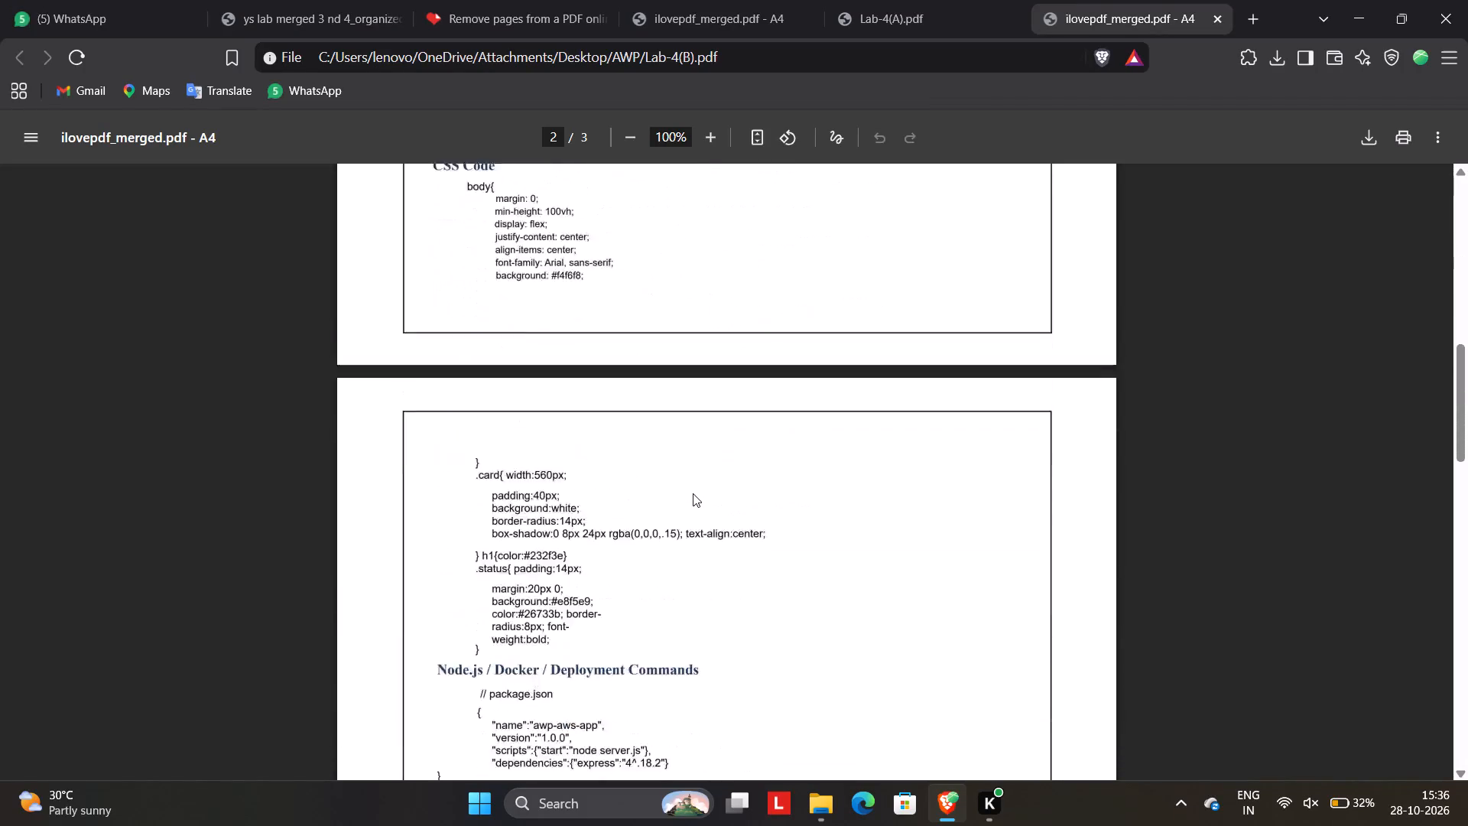
scroll(693, 493, "down", 6)
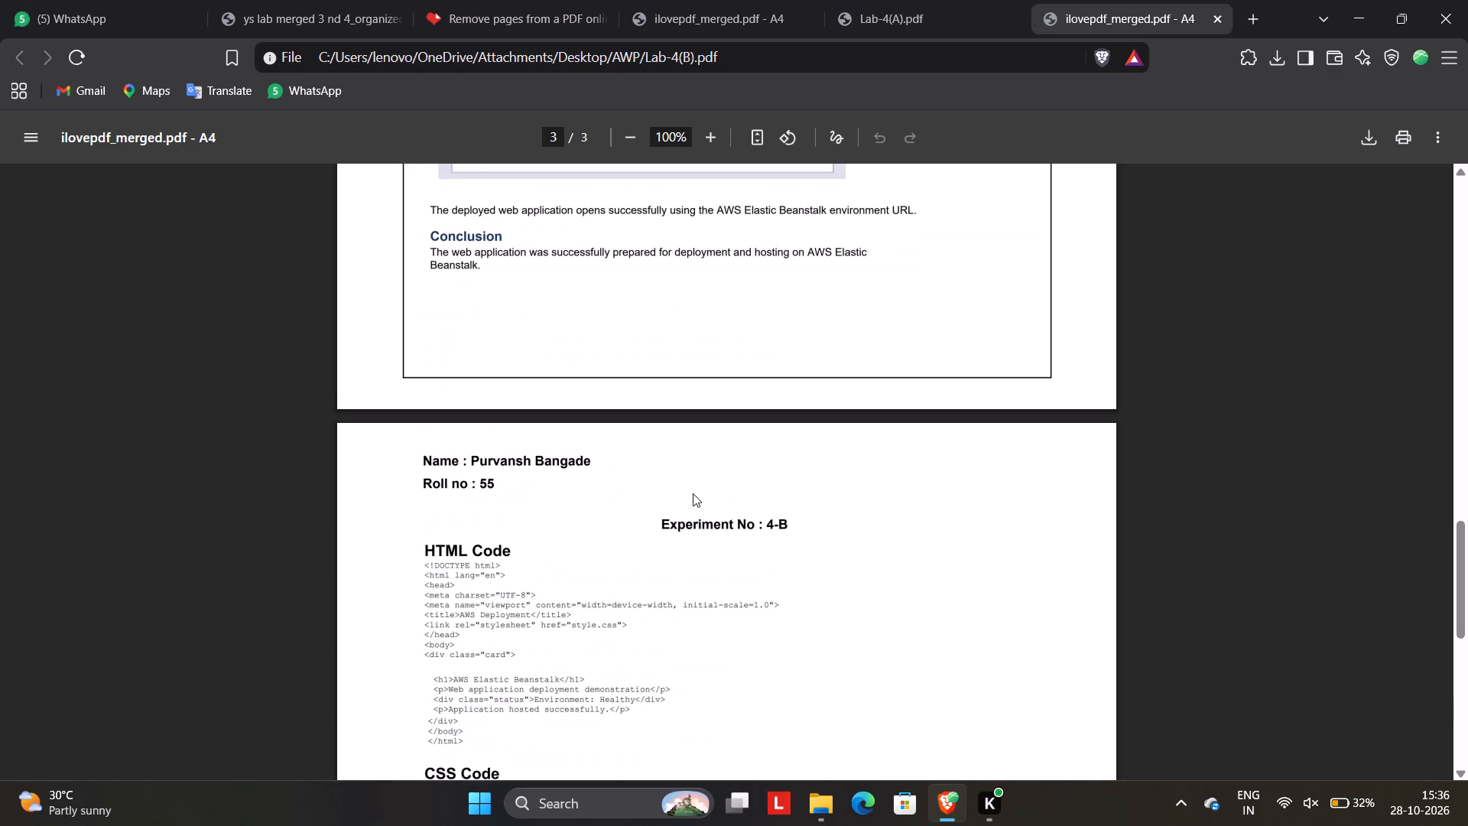
scroll(693, 493, "up", 9)
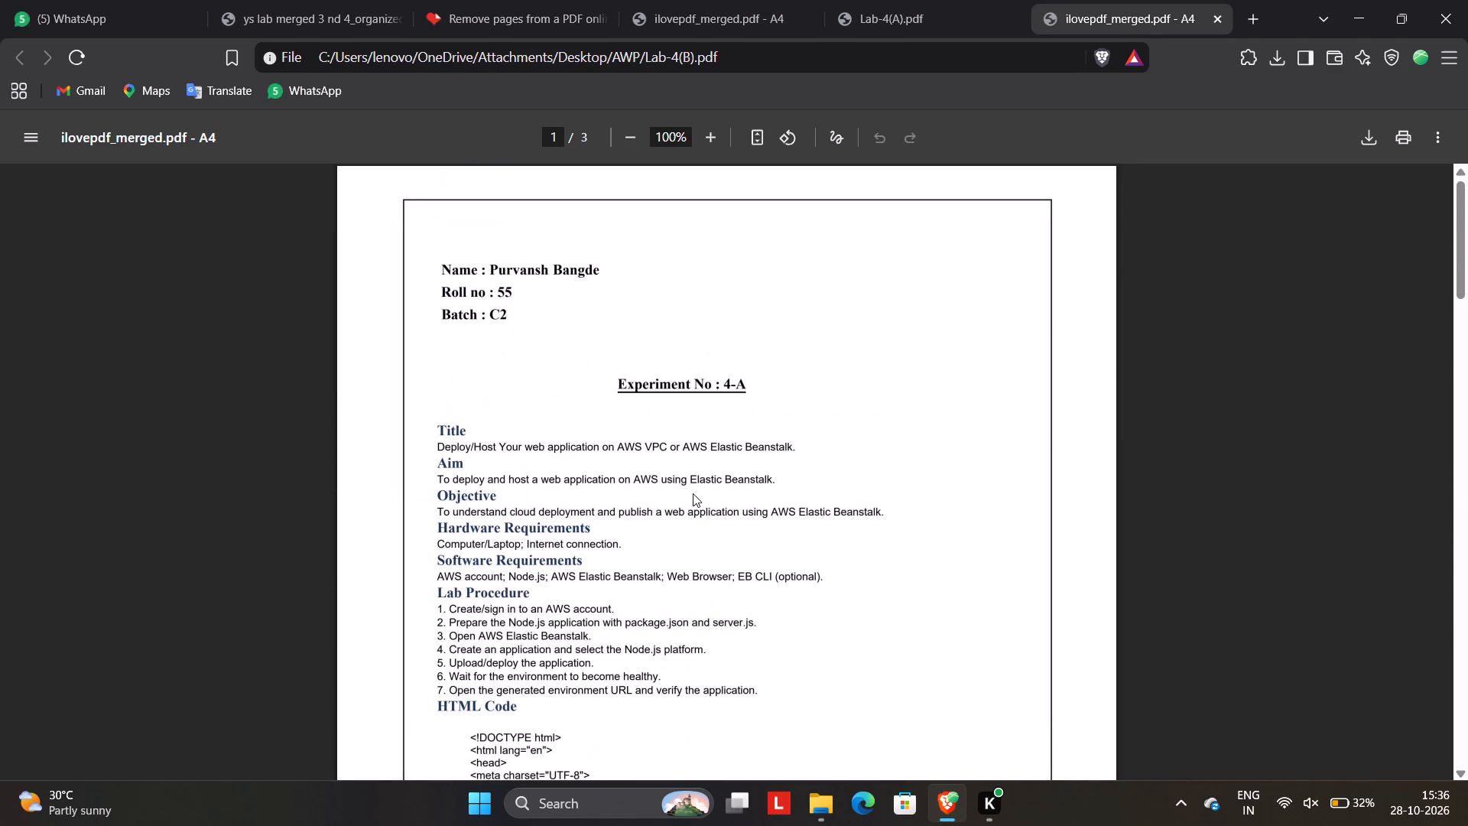
scroll(693, 493, "down", 8)
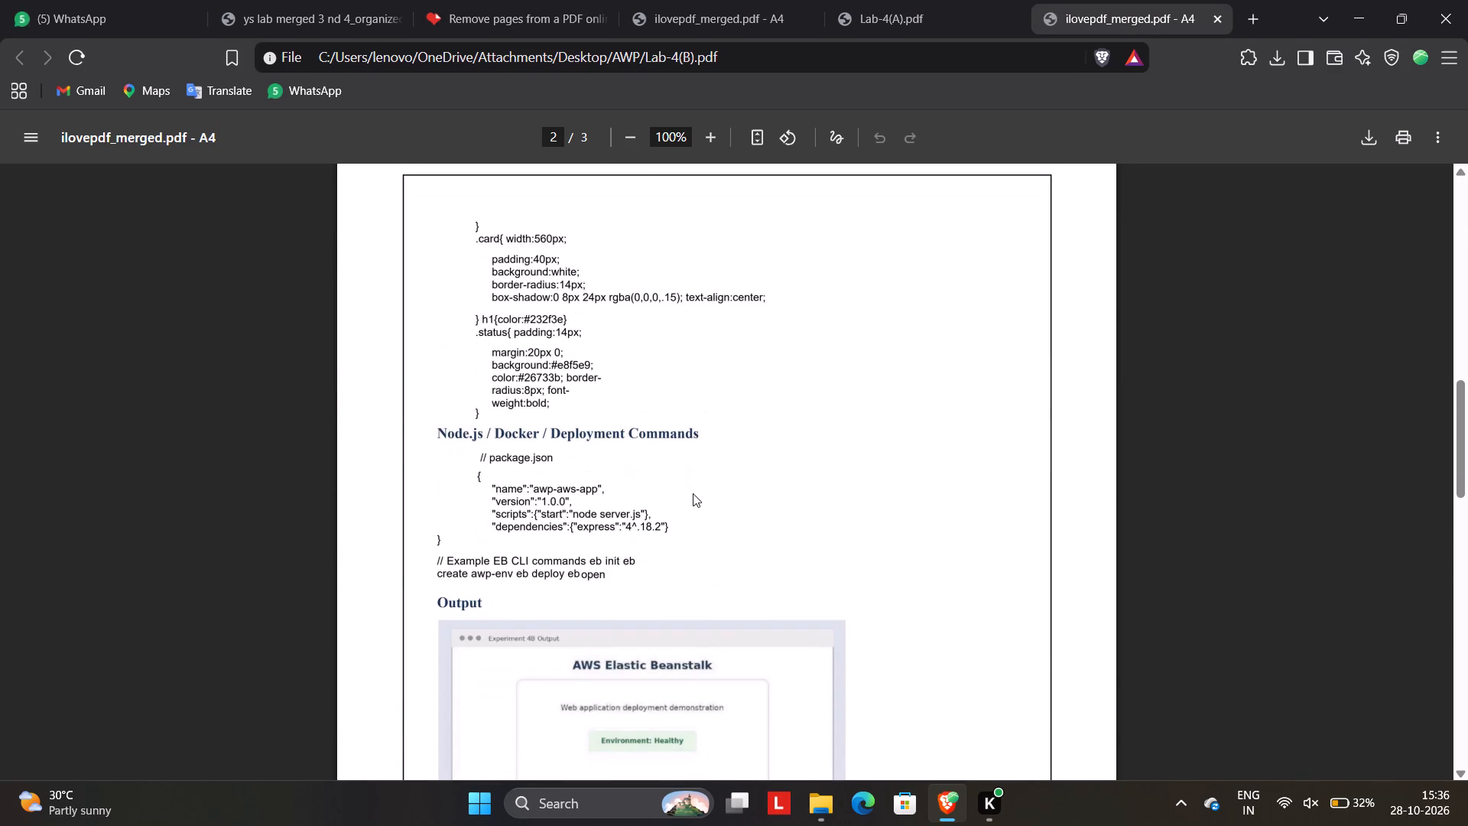
scroll(693, 493, "down", 6)
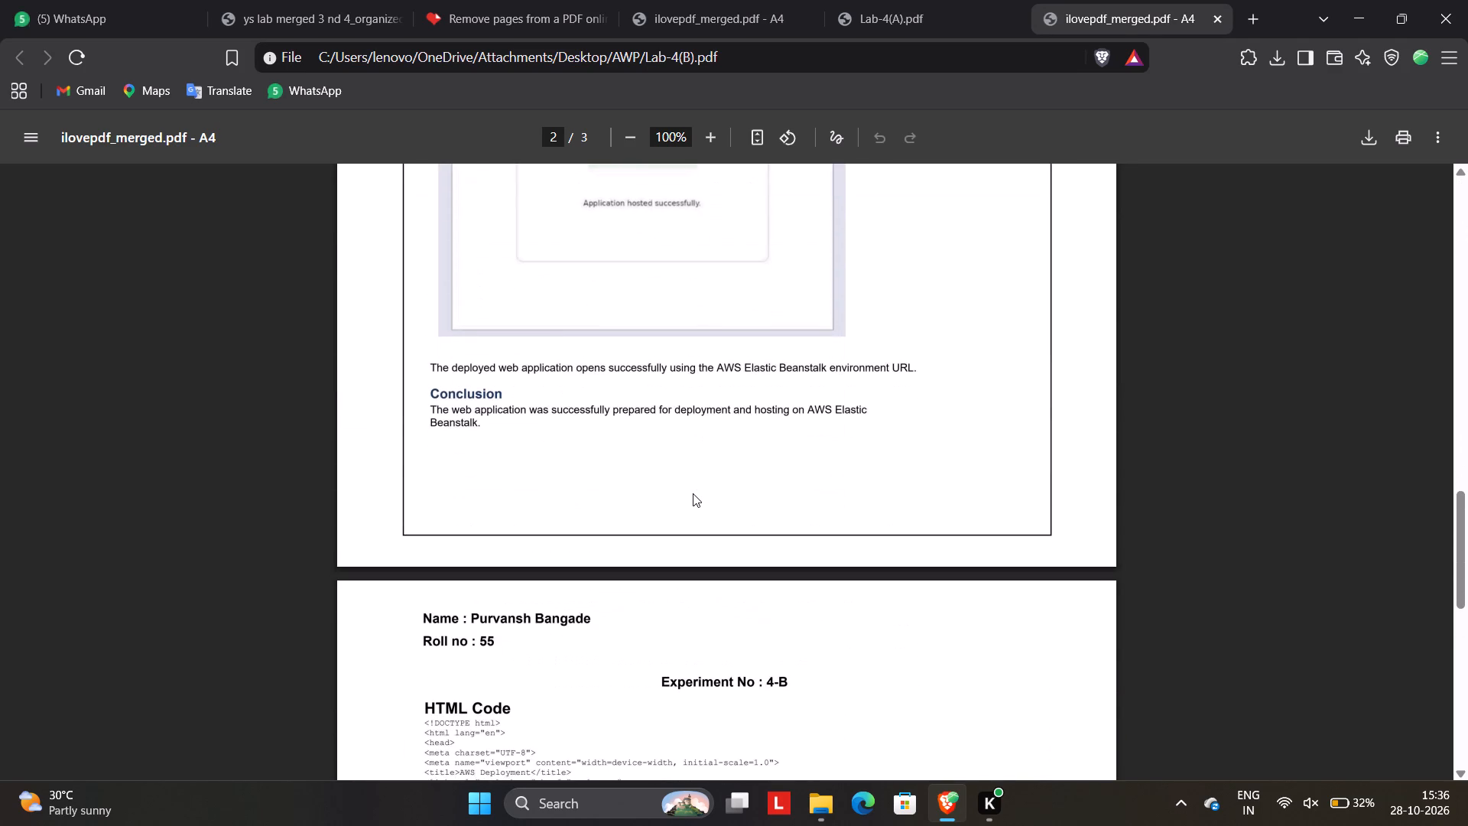
scroll(693, 493, "down", 4)
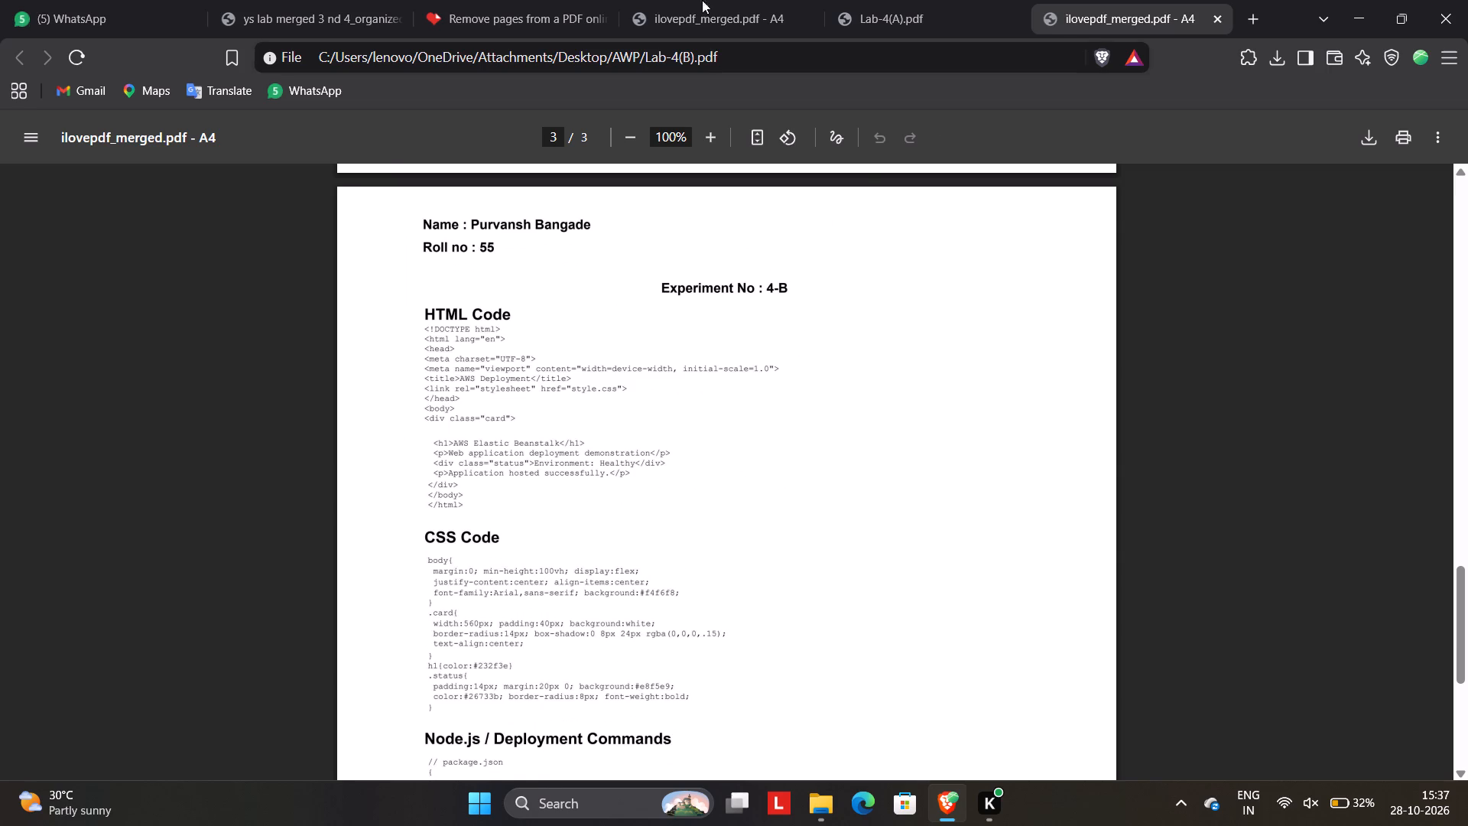
Reorder the open browser tabs so that the Lab-4(B) PDF sits ahead of Lab-4(A).pdf.
left_click(512, 0)
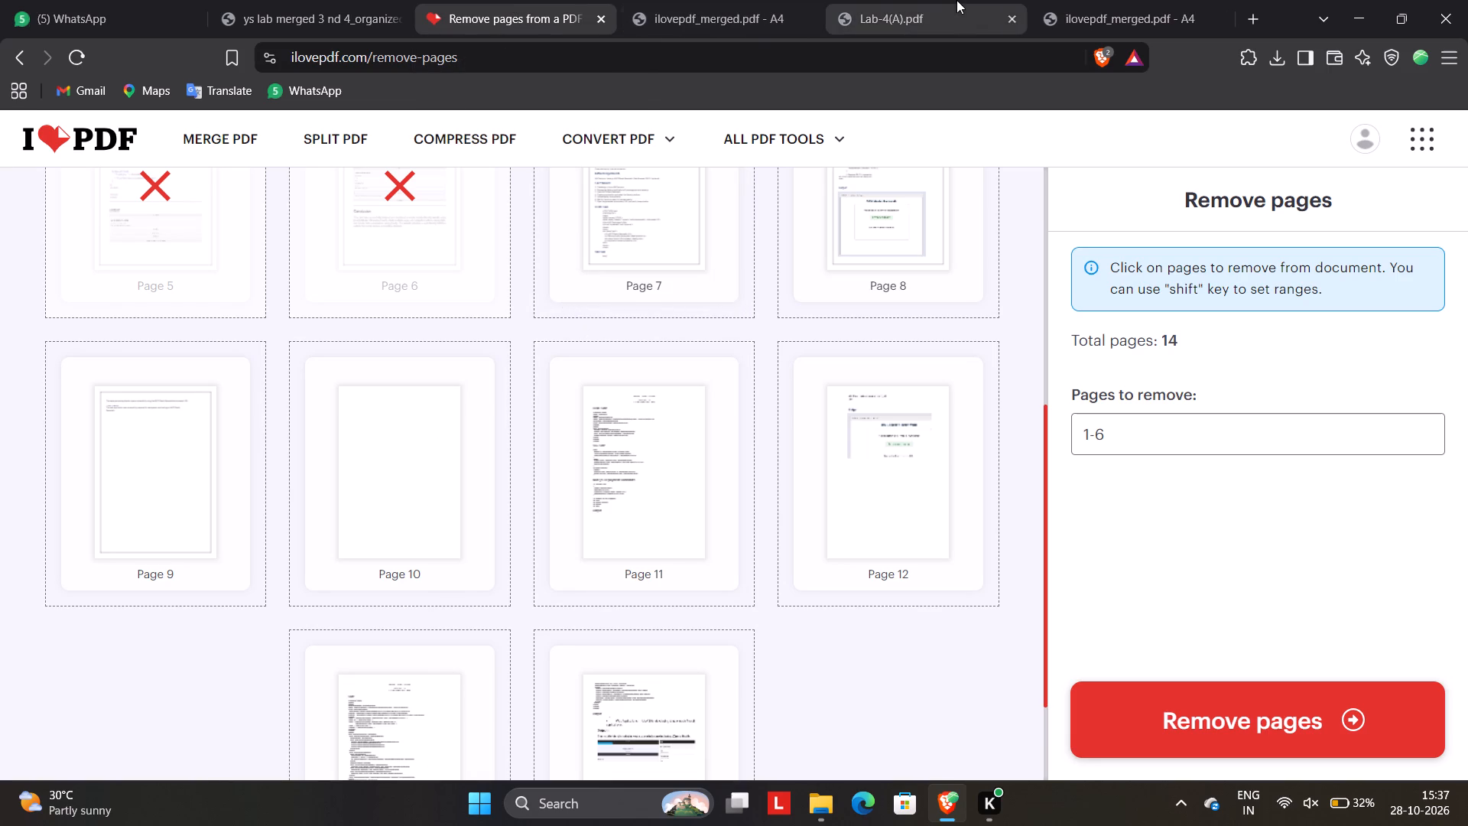
left_click(956, 0)
left_click_drag(1103, 0, 902, 0)
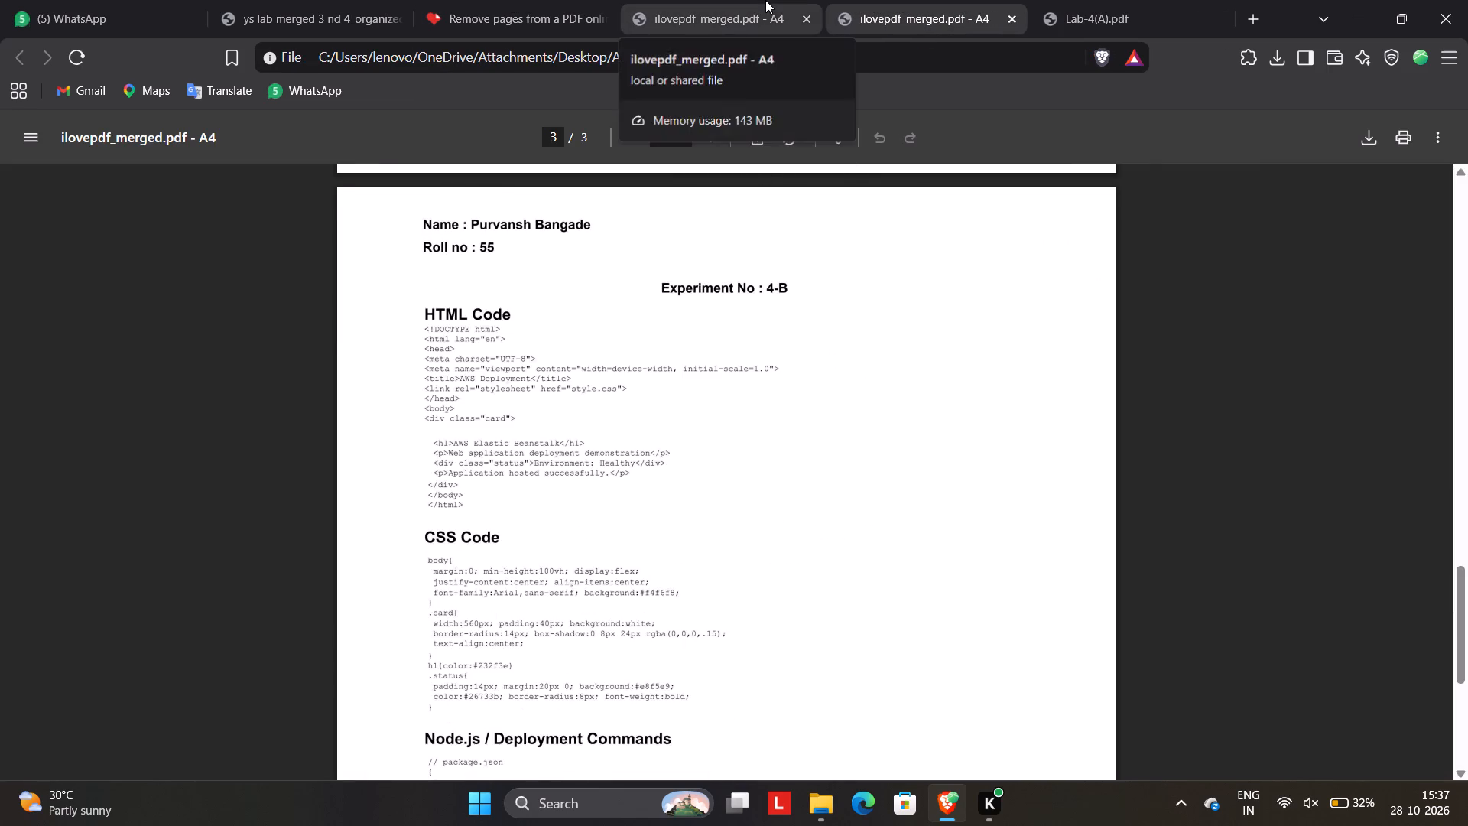
scroll(765, 287, "down", 1)
Return to the iLovePDF page selection and preview page 11 enlarged, checking its header and experiment number.
left_click(498, 0)
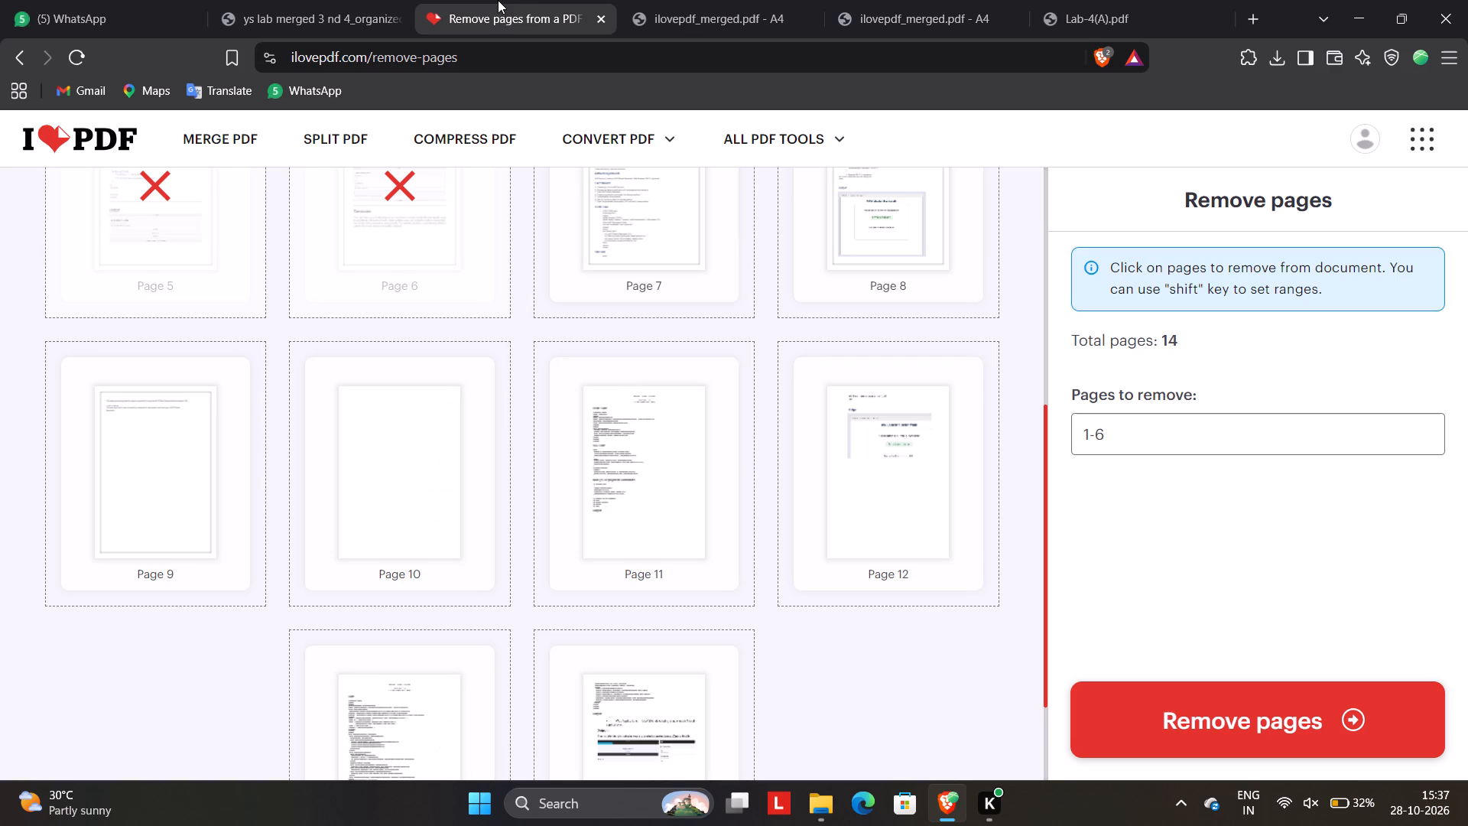
scroll(622, 389, "down", 1)
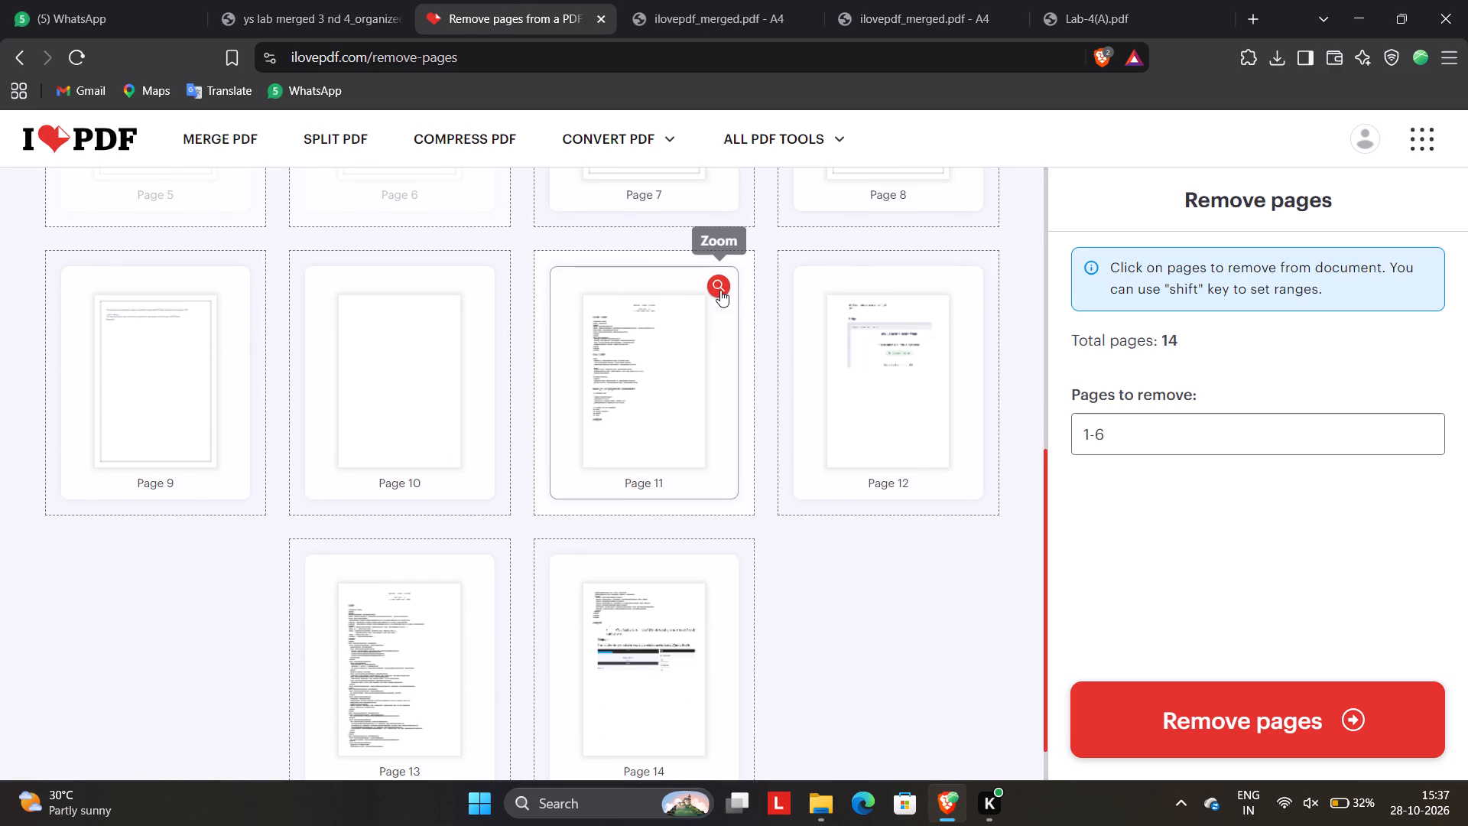
left_click(720, 290)
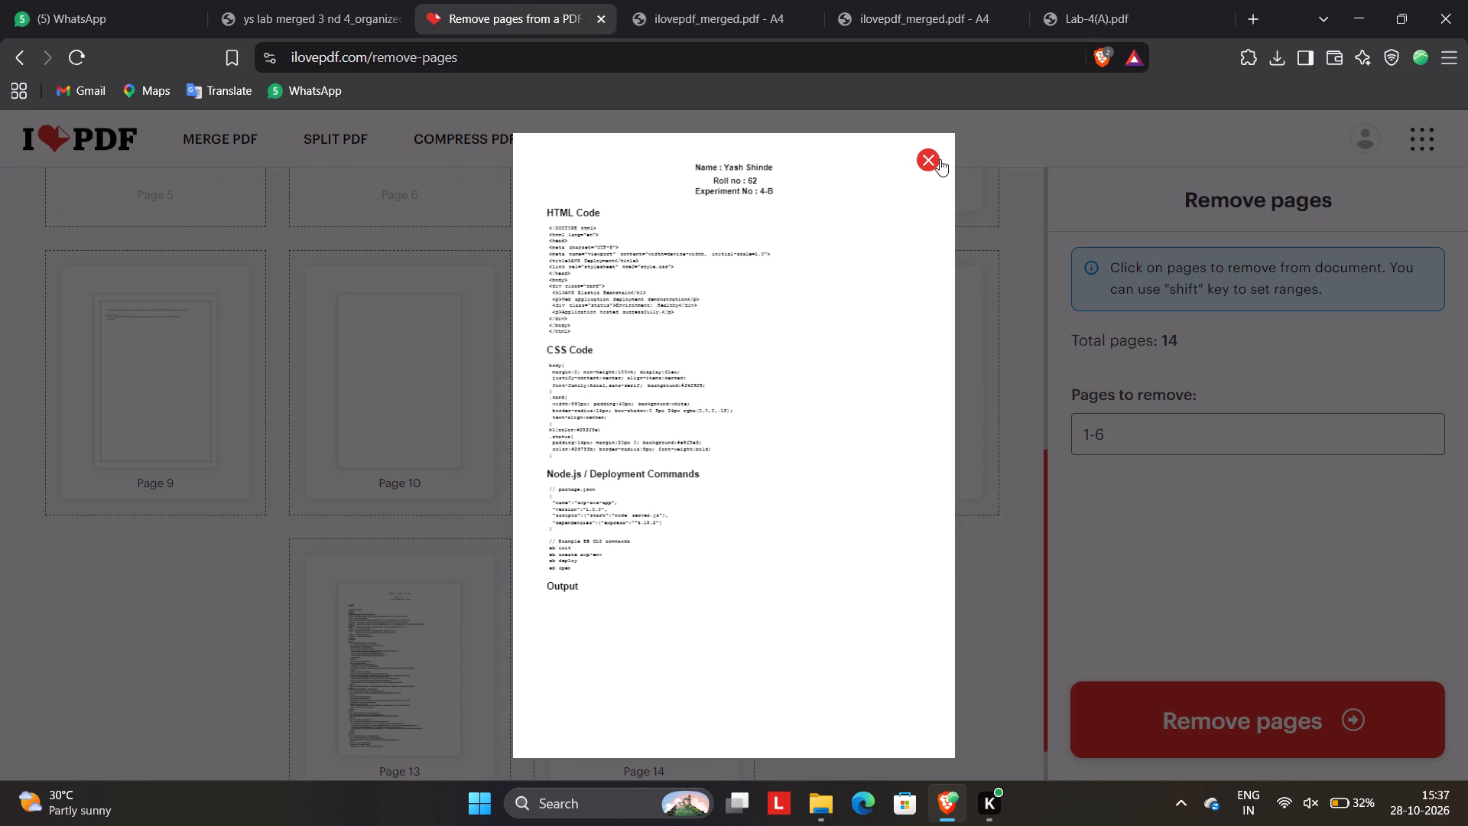
left_click(940, 159)
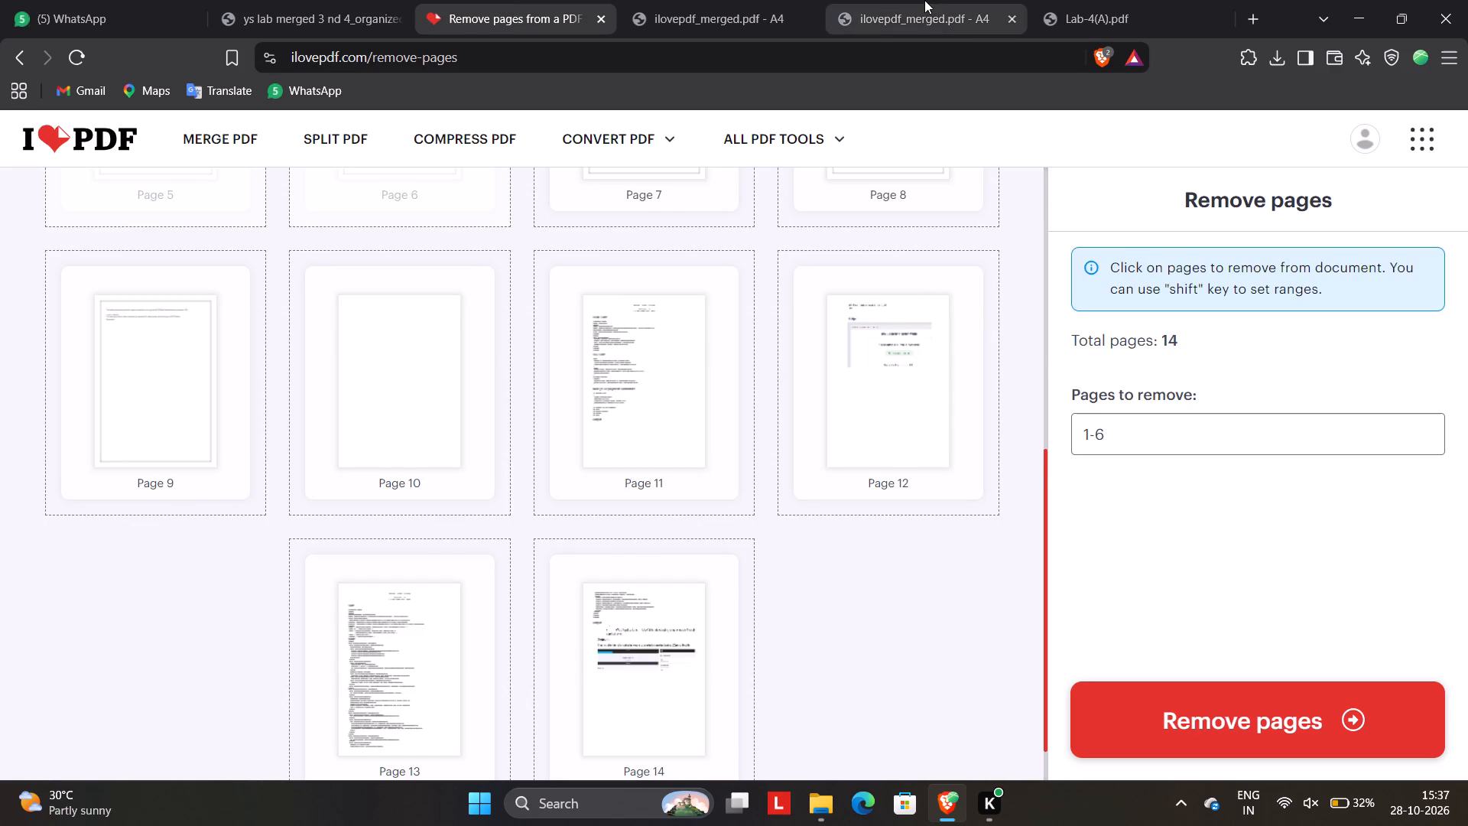
Mark pages 7, 8, 9 and 10 for removal as well, making the removal range 1-10.
scroll(725, 466, "up", 1)
scroll(785, 590, "up", 2)
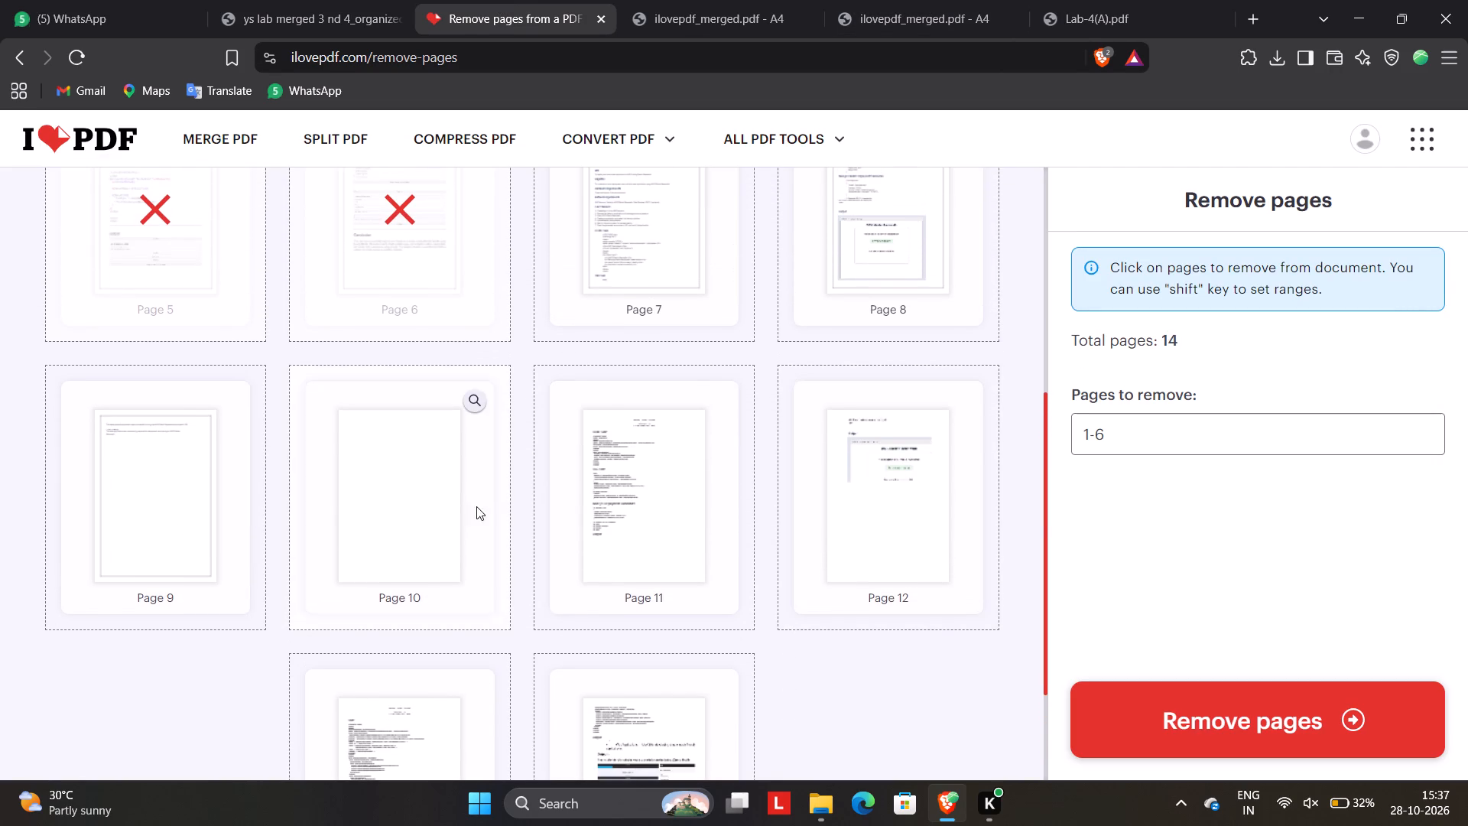
left_click(458, 499)
left_click(188, 490)
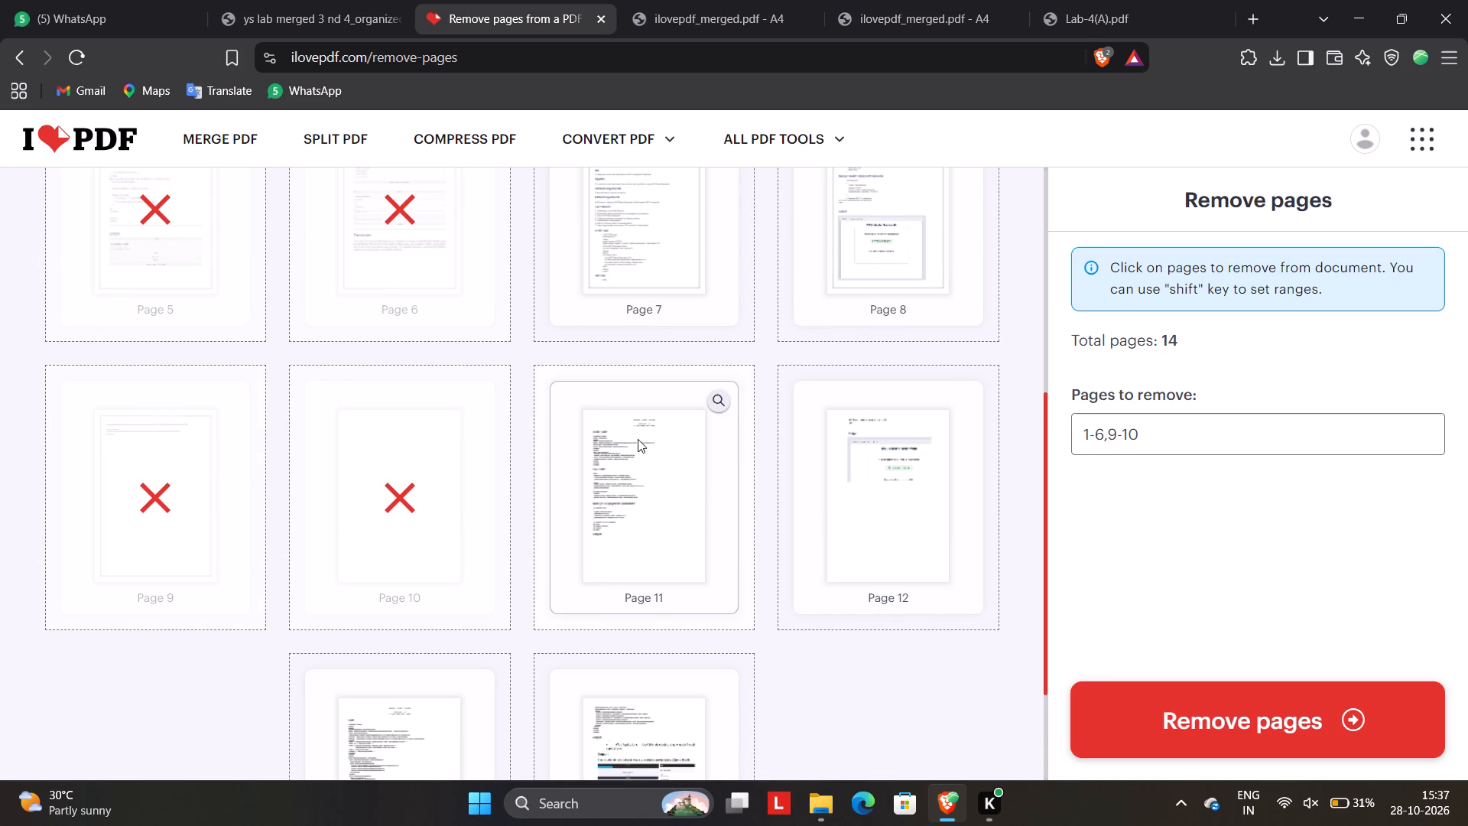
scroll(638, 439, "up", 1)
left_click(664, 321)
left_click(836, 326)
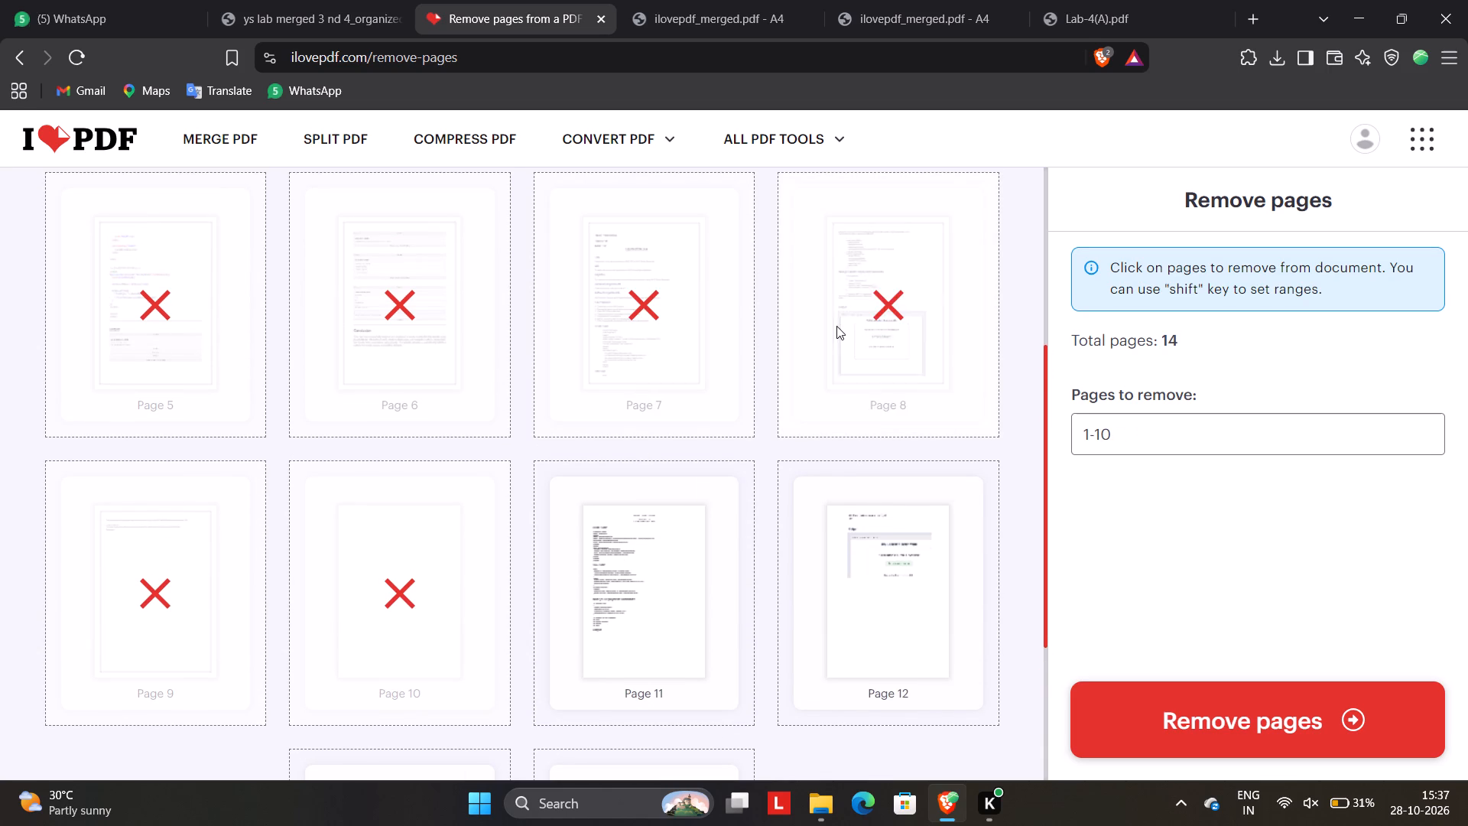
Preview pages 11 and 12 enlarged, checking the code sections and the output image.
scroll(836, 326, "down", 3)
left_click(724, 261)
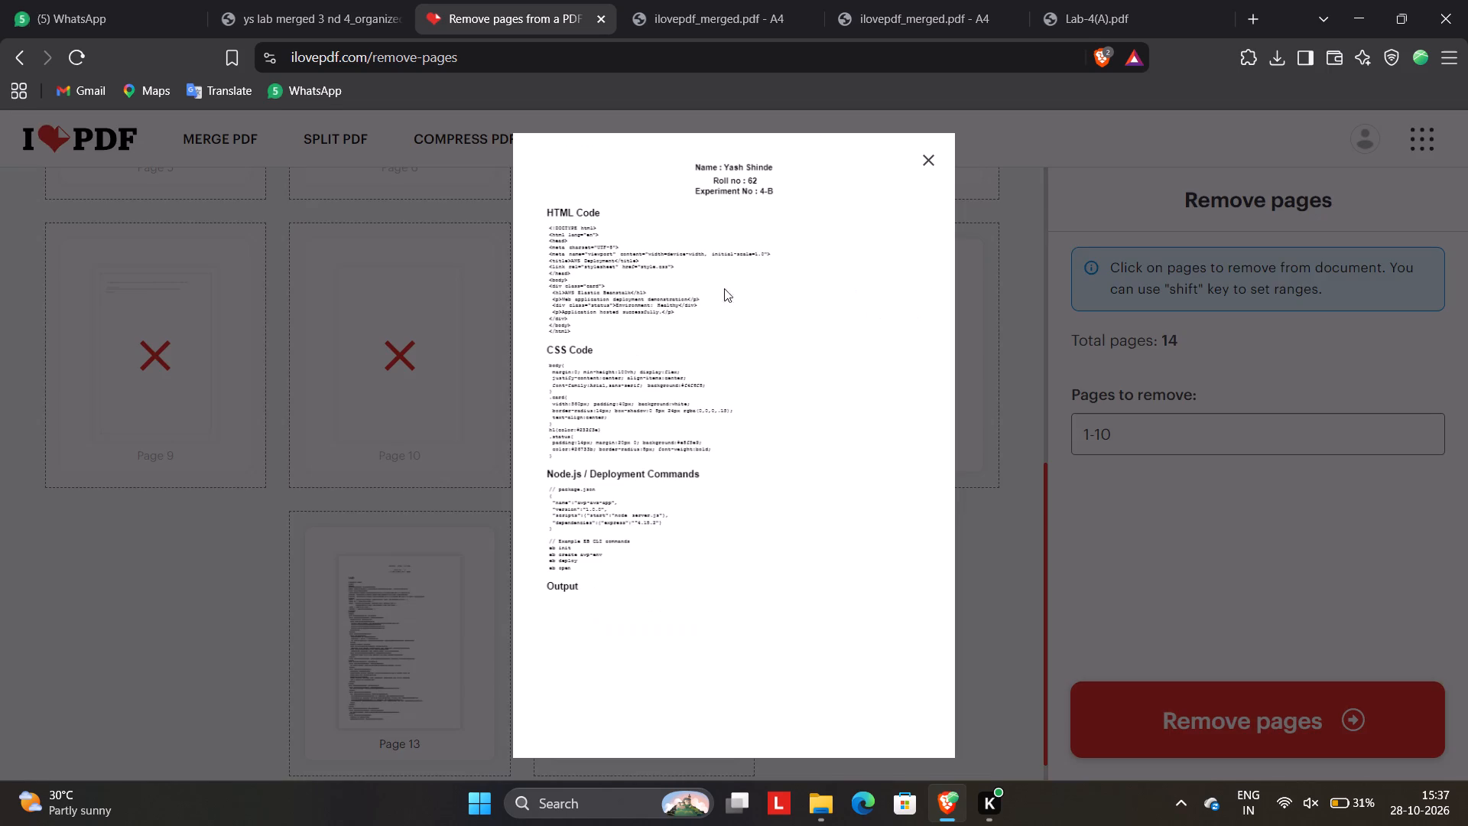
left_click(924, 164)
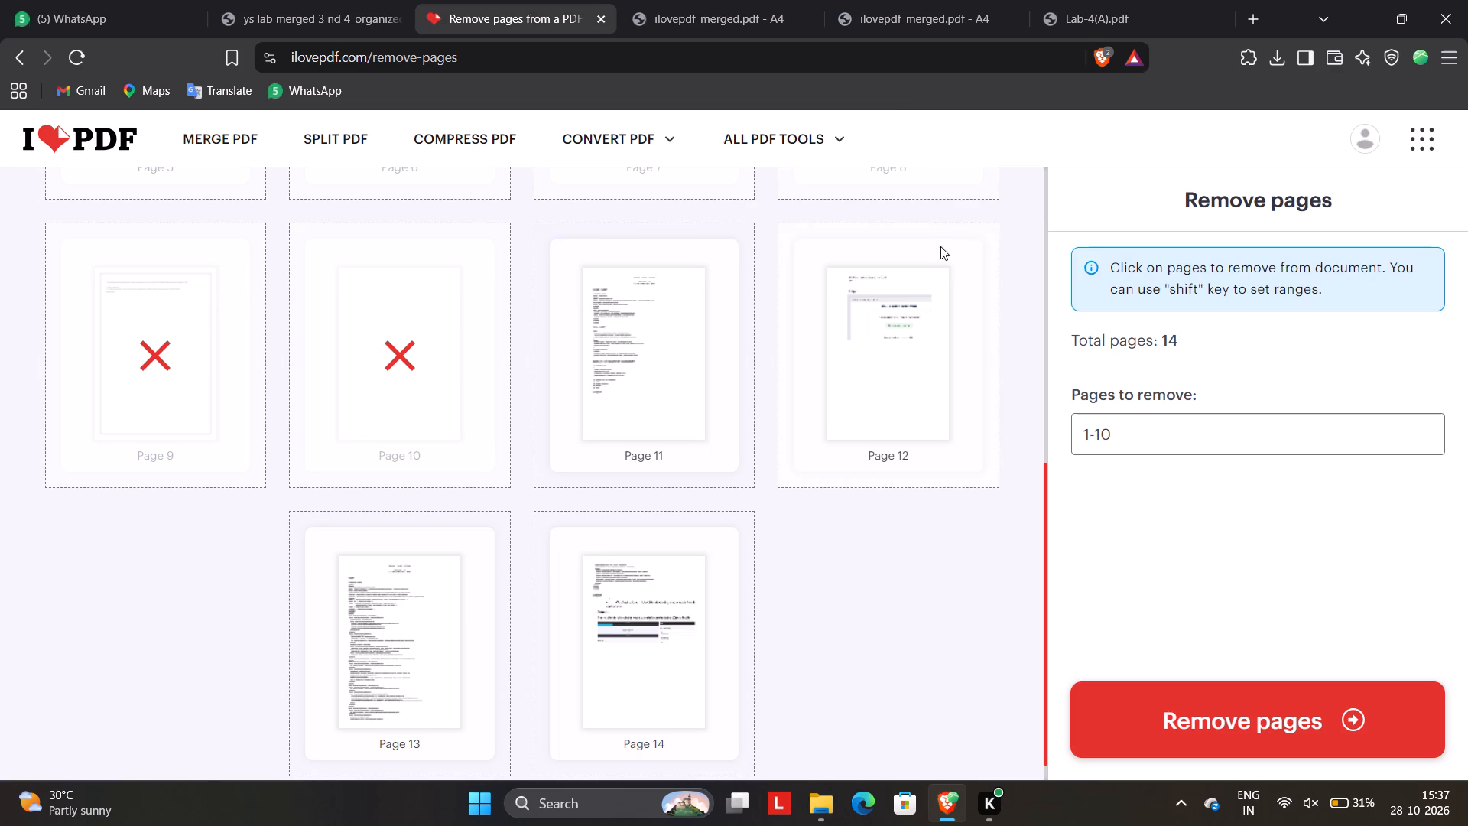
left_click(971, 261)
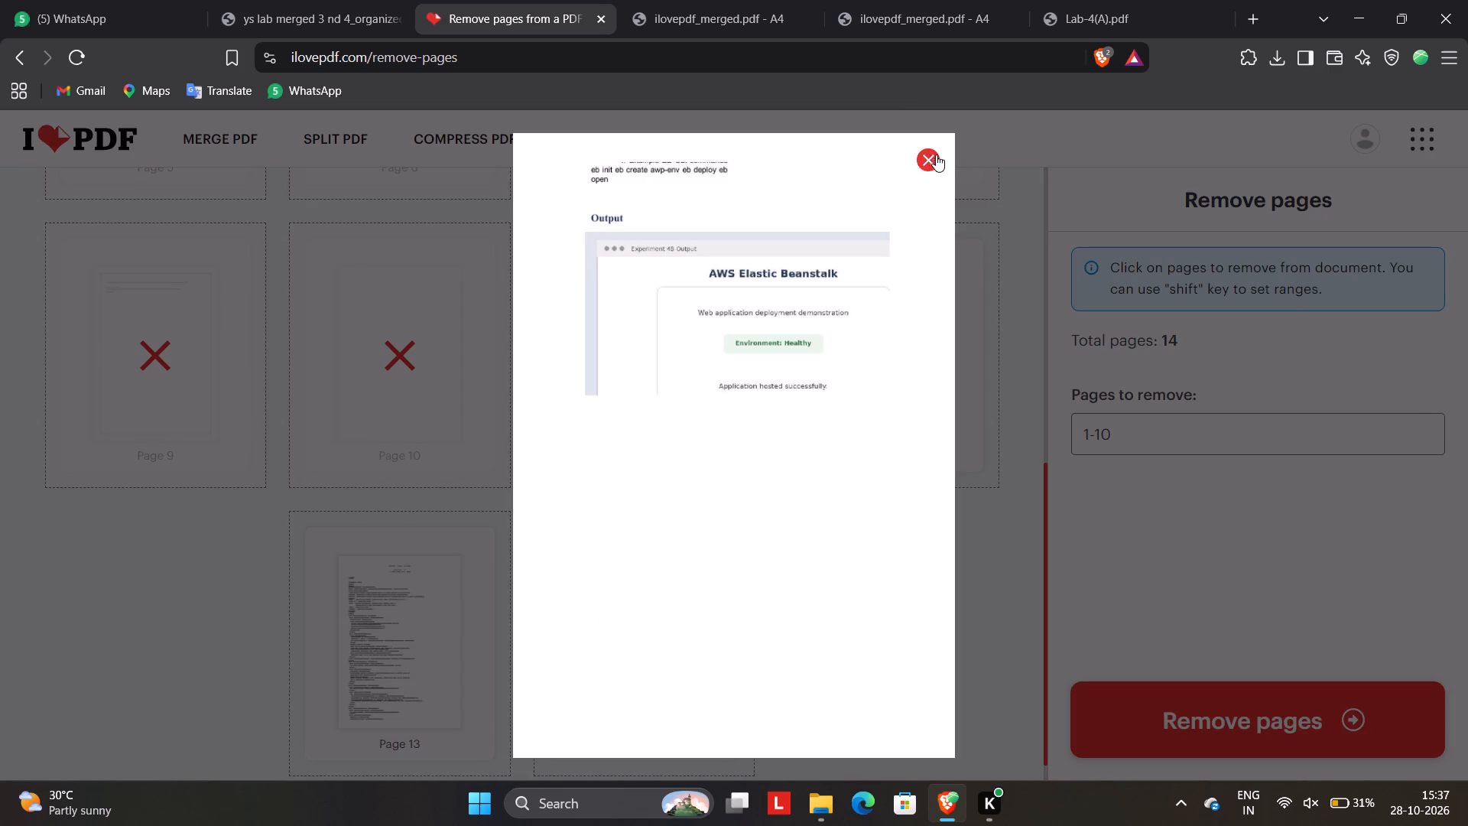
left_click(931, 151)
Compare with the open Lab-4(B) reference PDF, checking the code and output sections on its Experiment 4-B page.
left_click(732, 0)
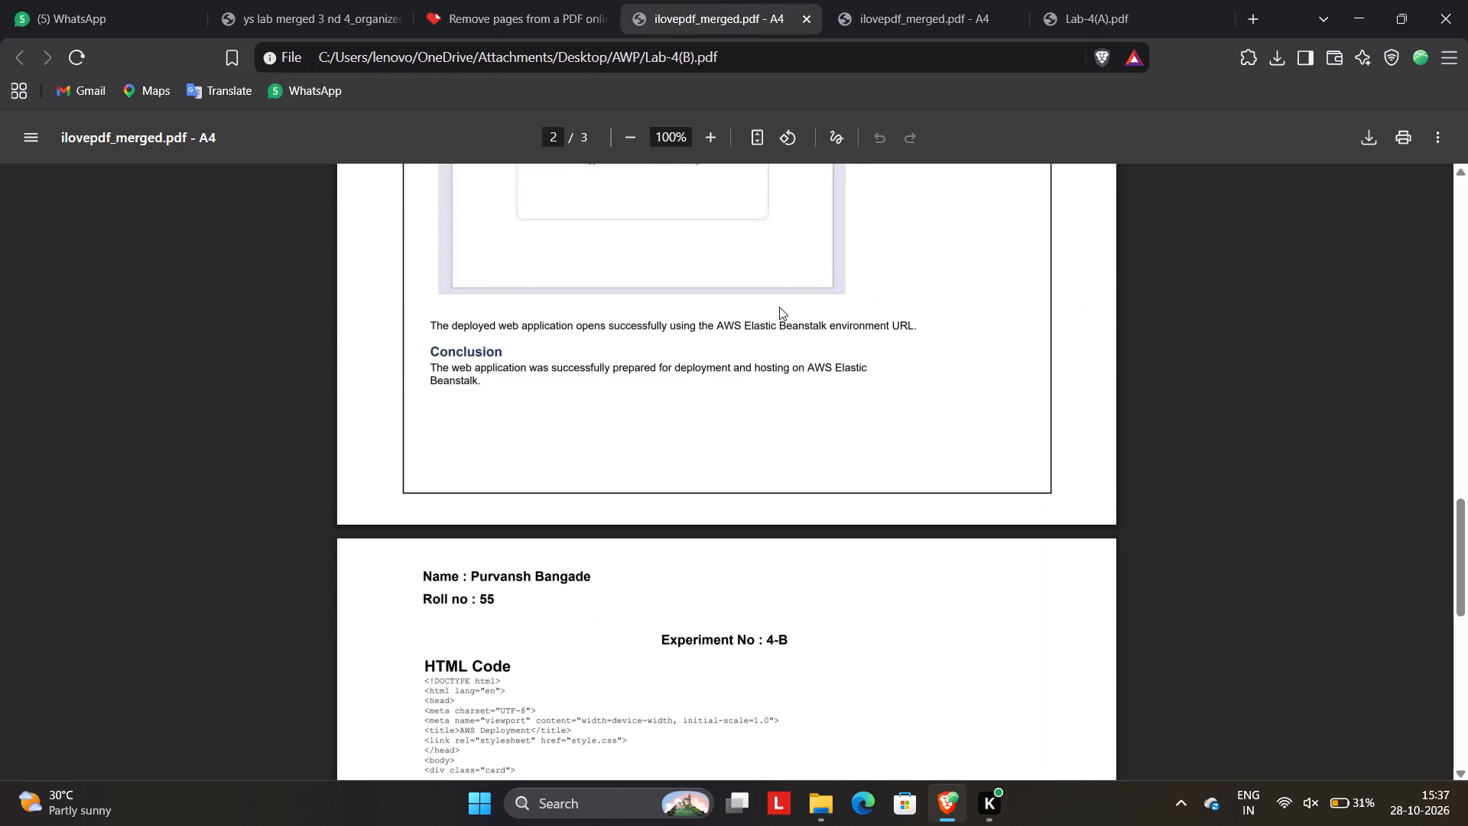
scroll(779, 307, "down", 12)
scroll(779, 307, "up", 2)
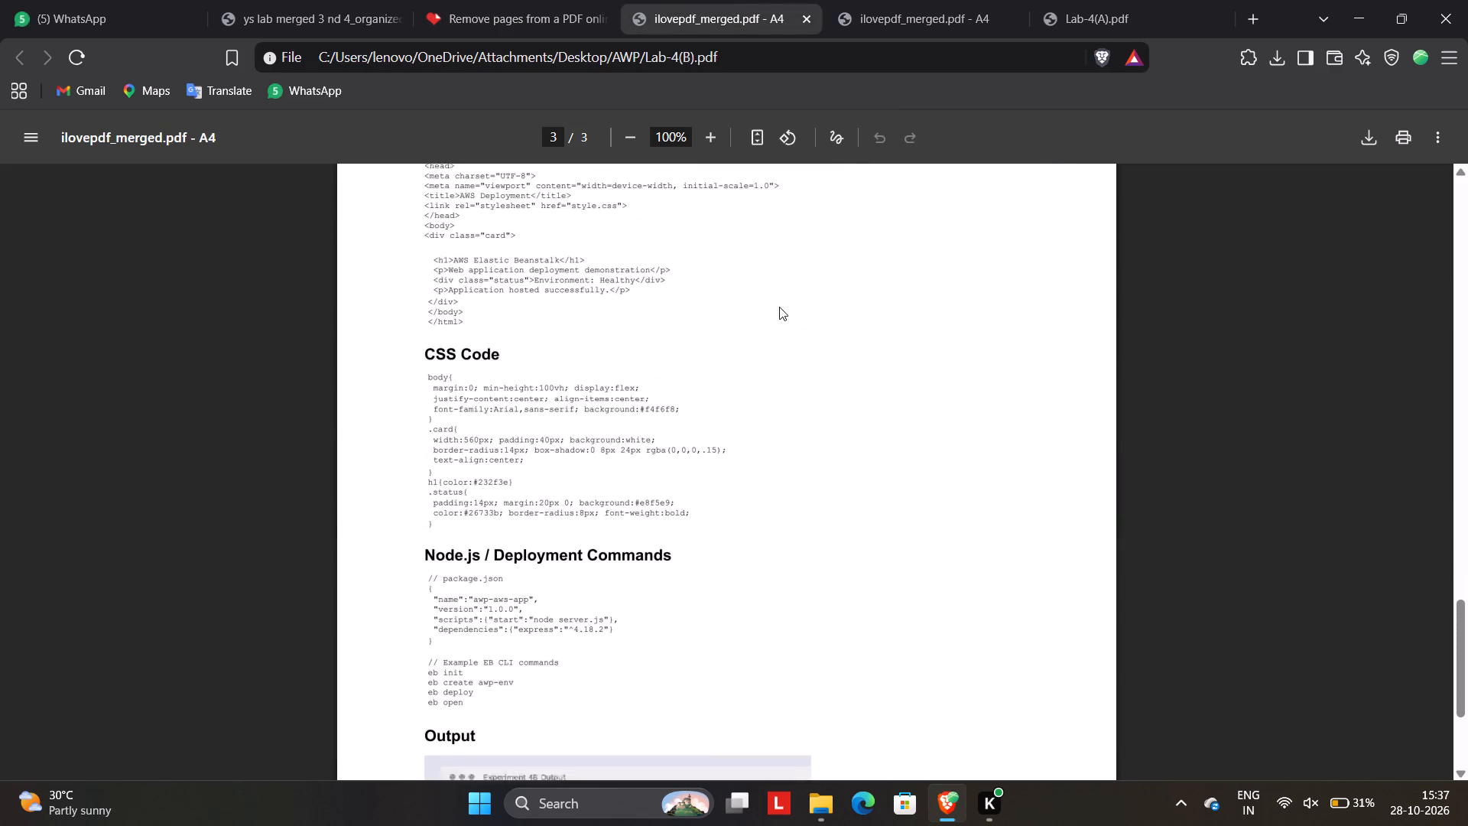
scroll(779, 307, "up", 4)
Return to the iLovePDF page selection and remove pages 1-10 from the merged PDF.
left_click(528, 0)
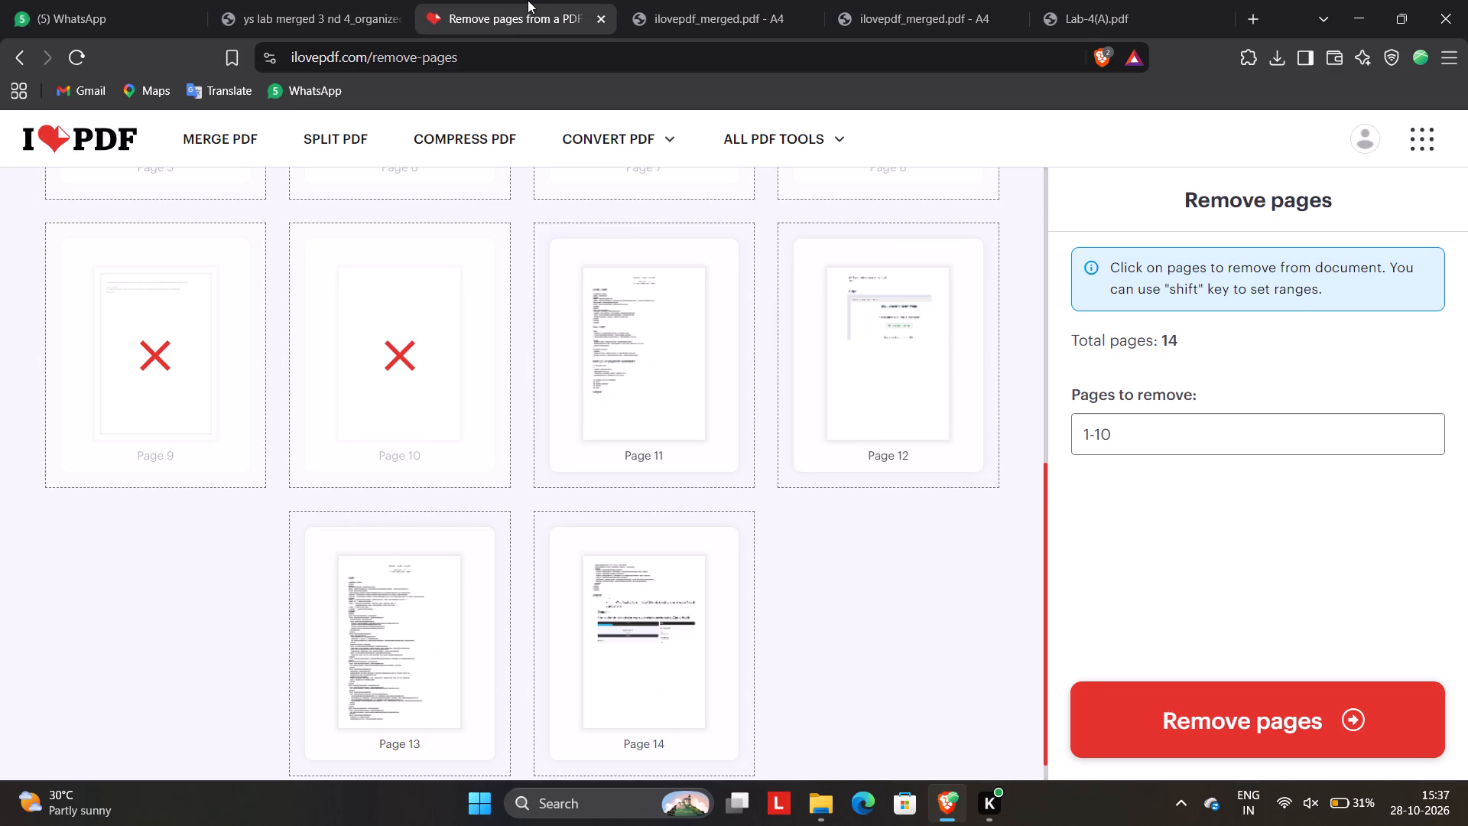
scroll(748, 321, "down", 1)
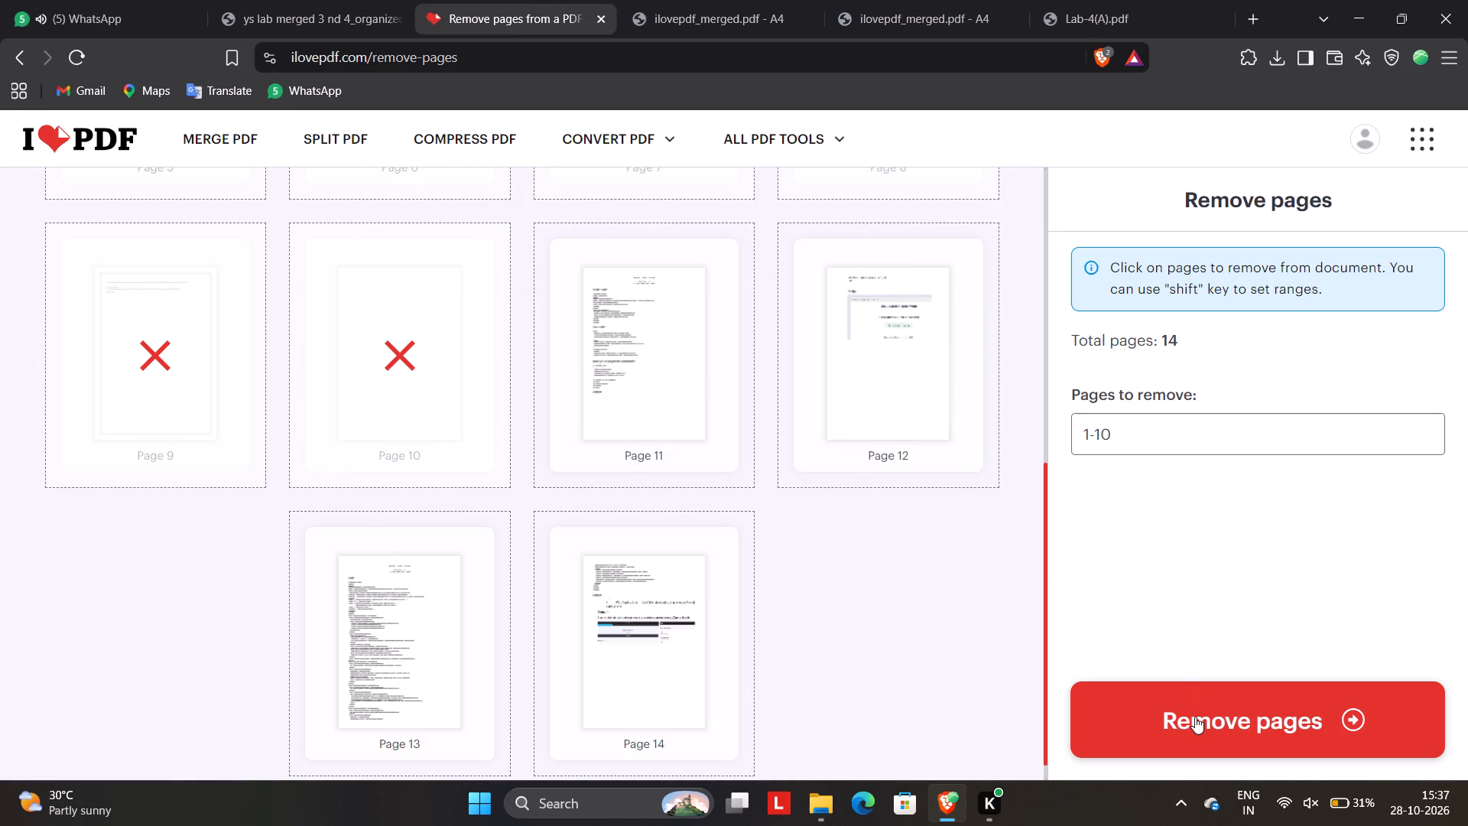
left_click(1195, 717)
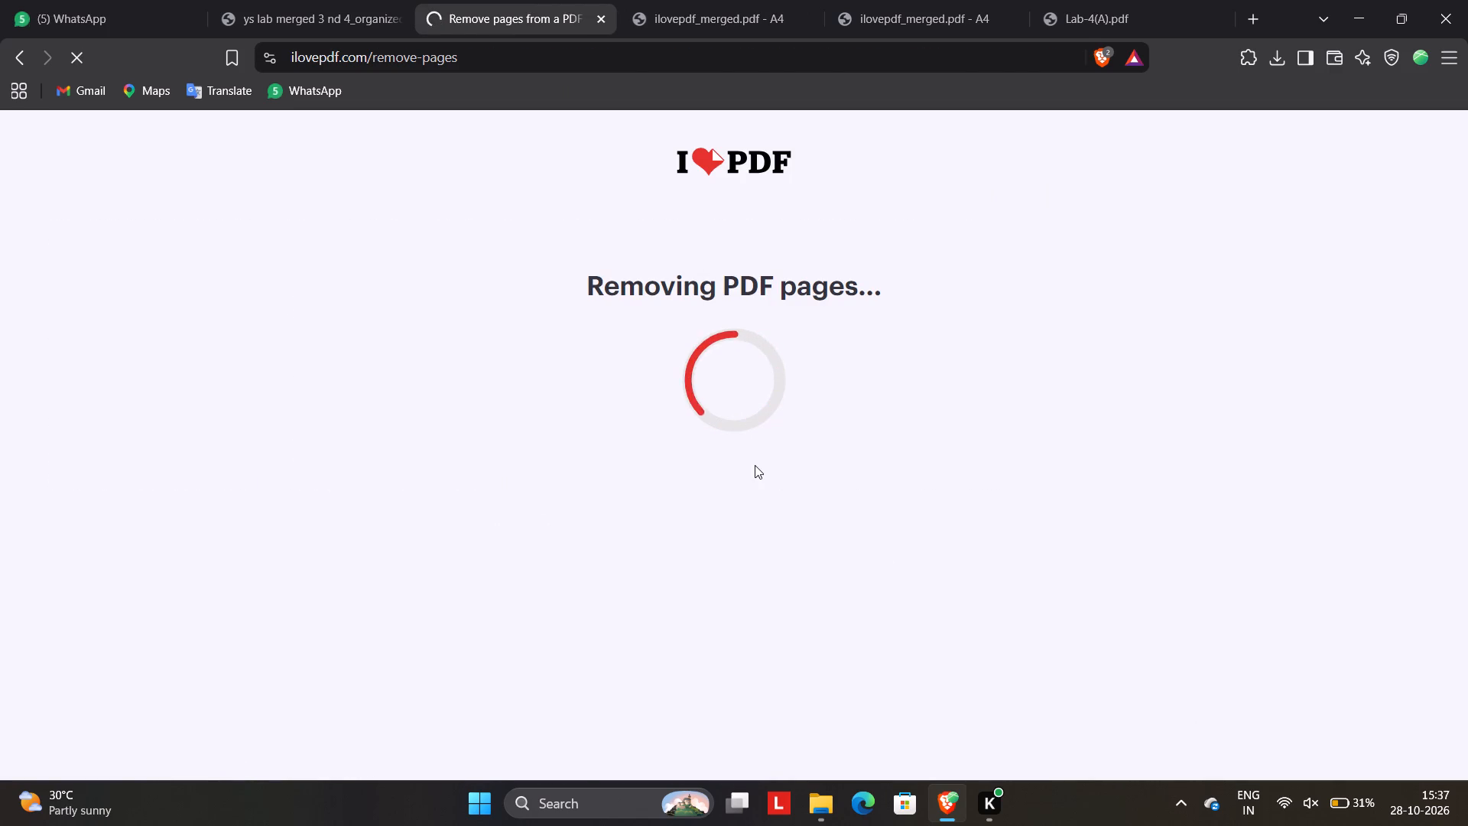
Download the PDF with the pages removed.
left_click_drag(752, 333, 766, 308)
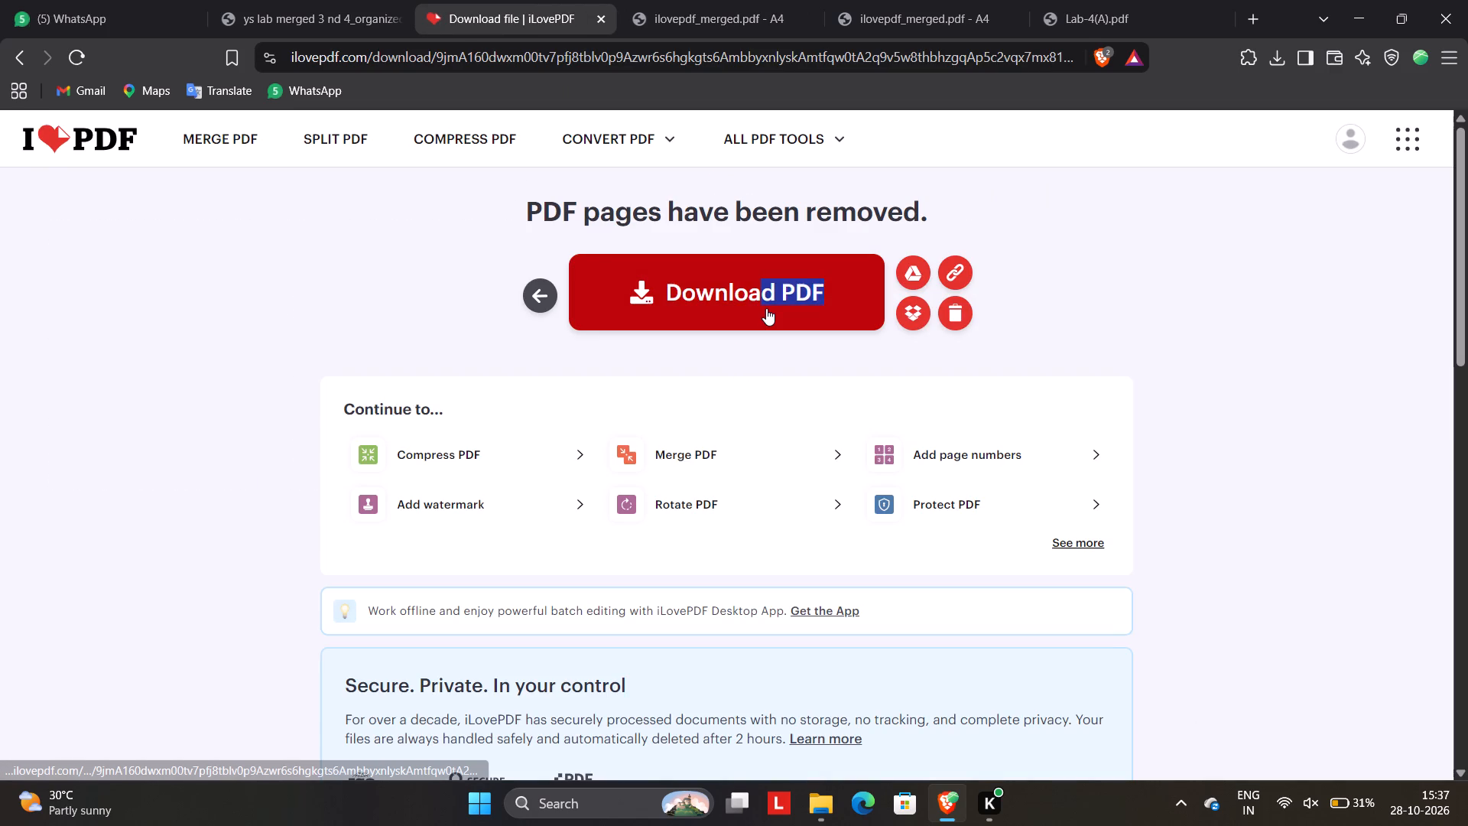
left_click(766, 308)
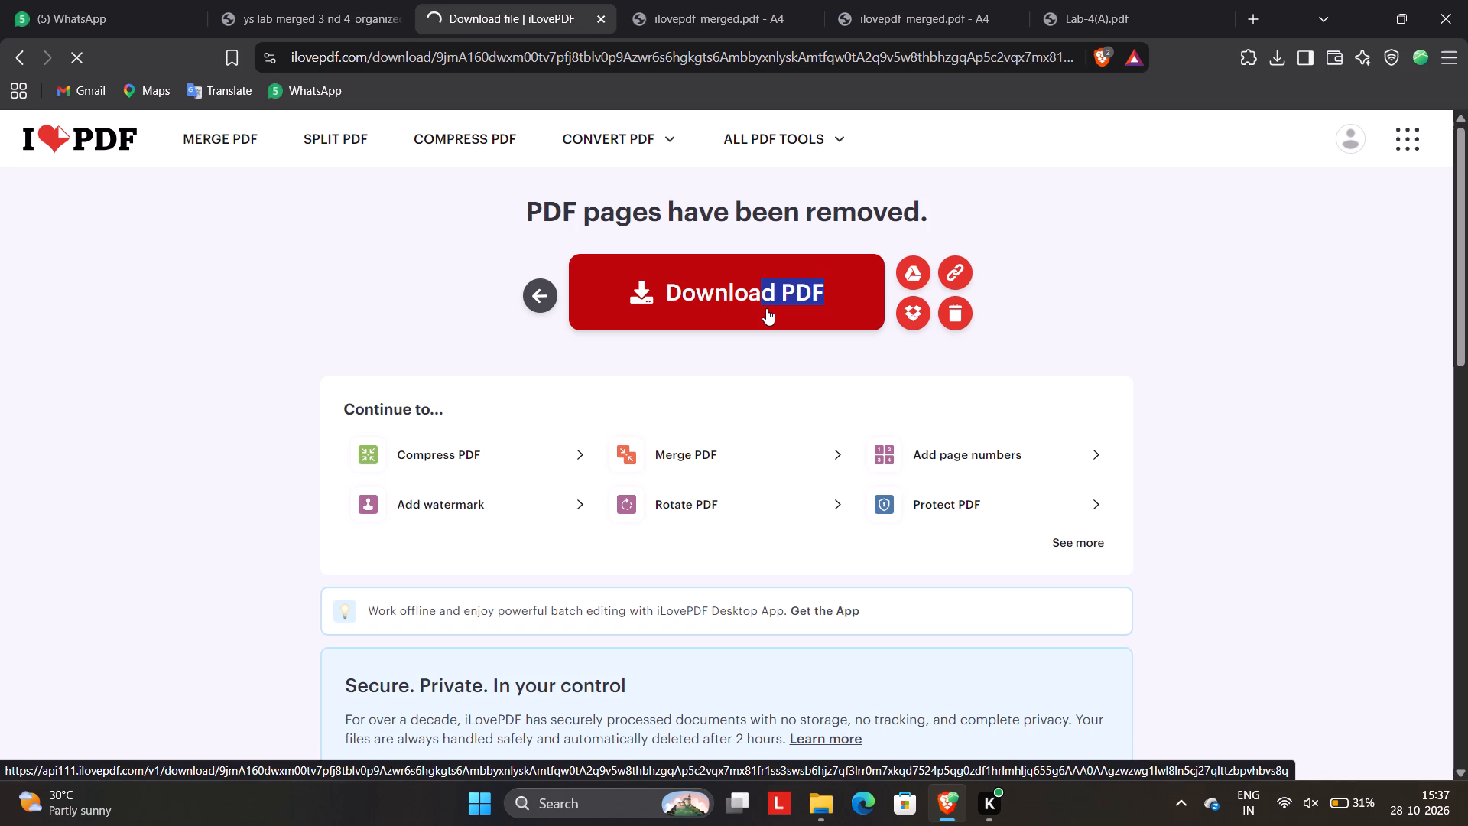
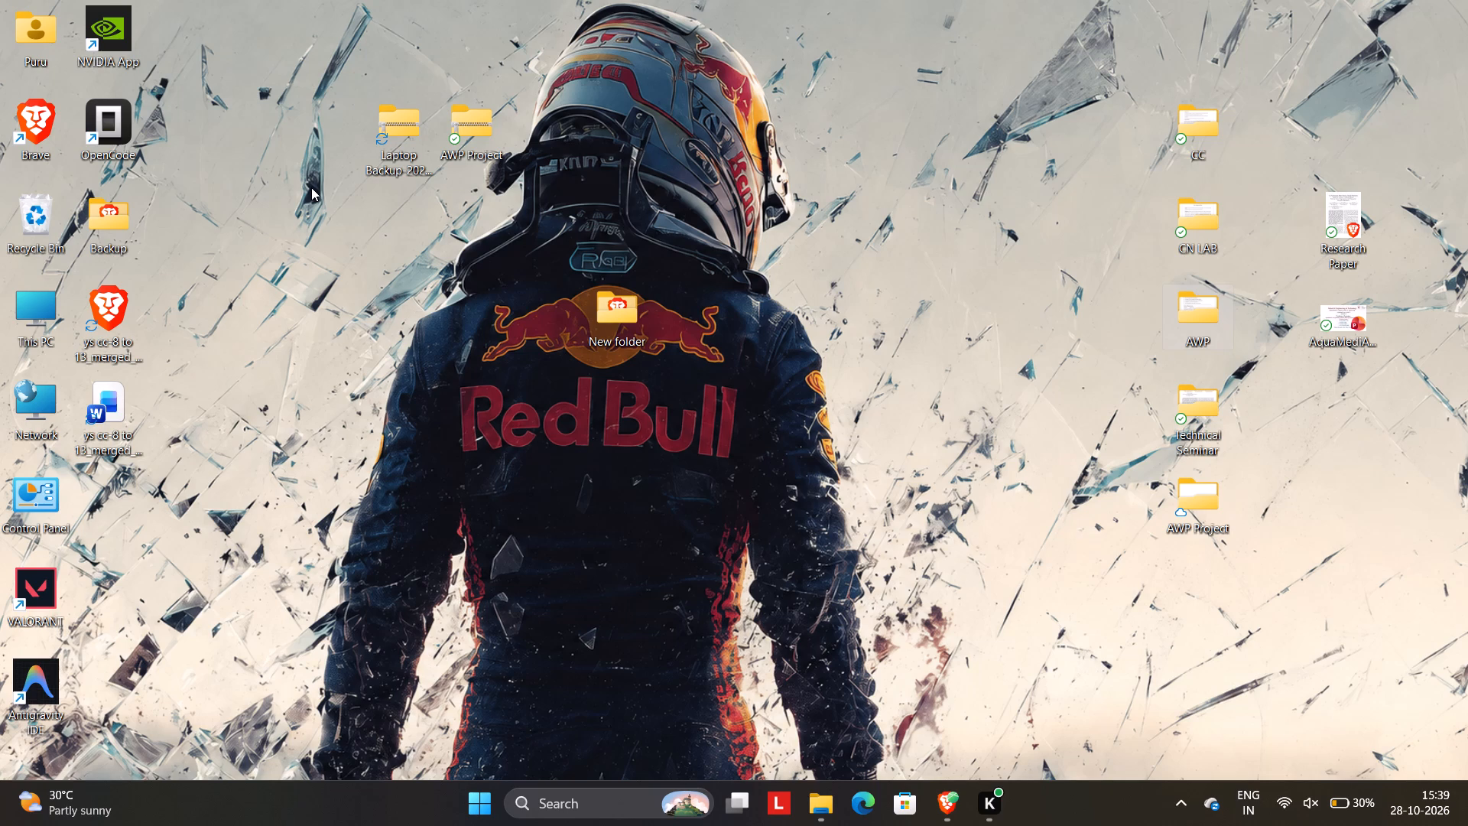
double_click(606, 289)
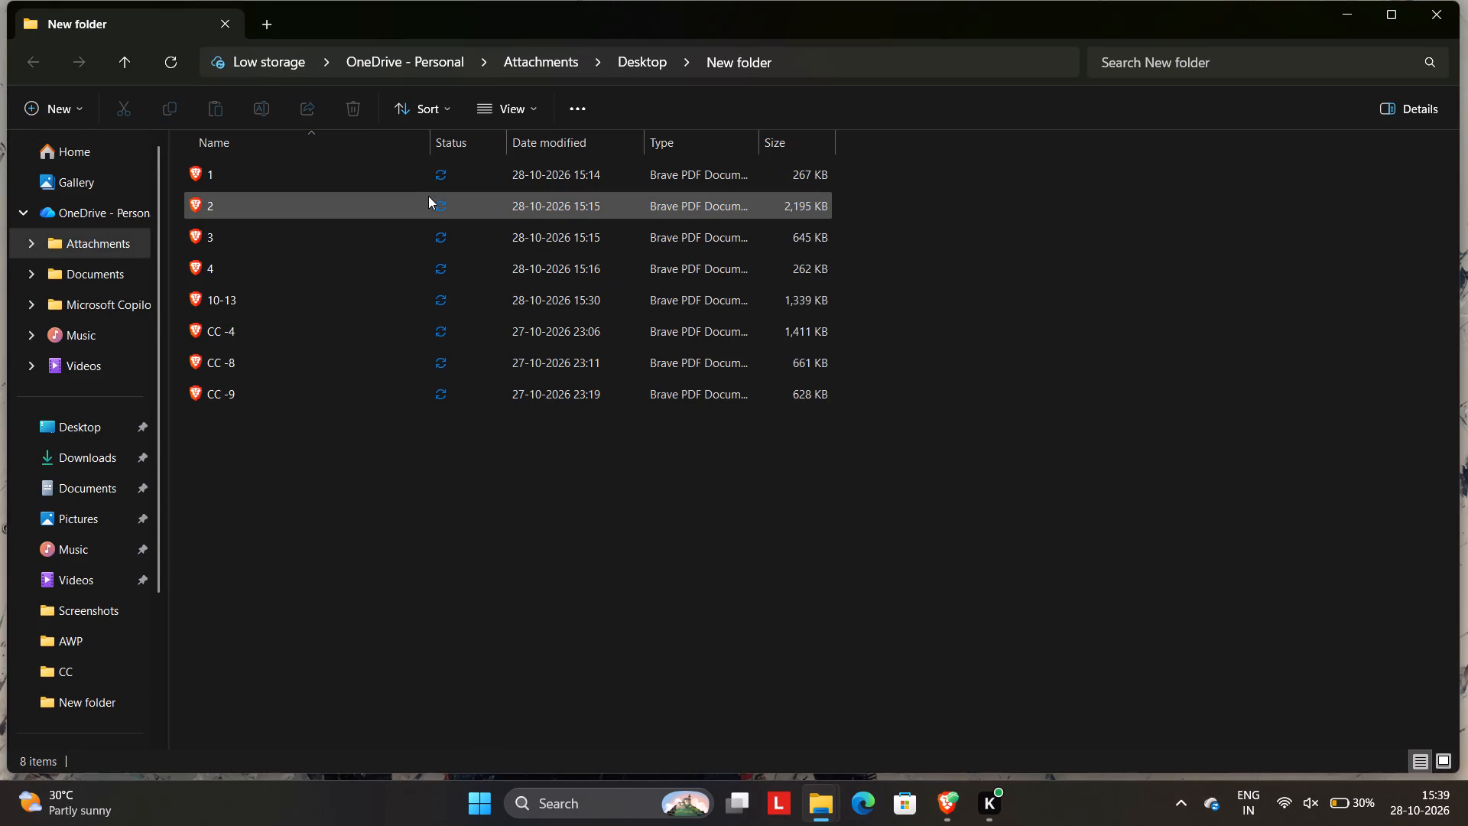
left_click(427, 184)
key("shift+Down")
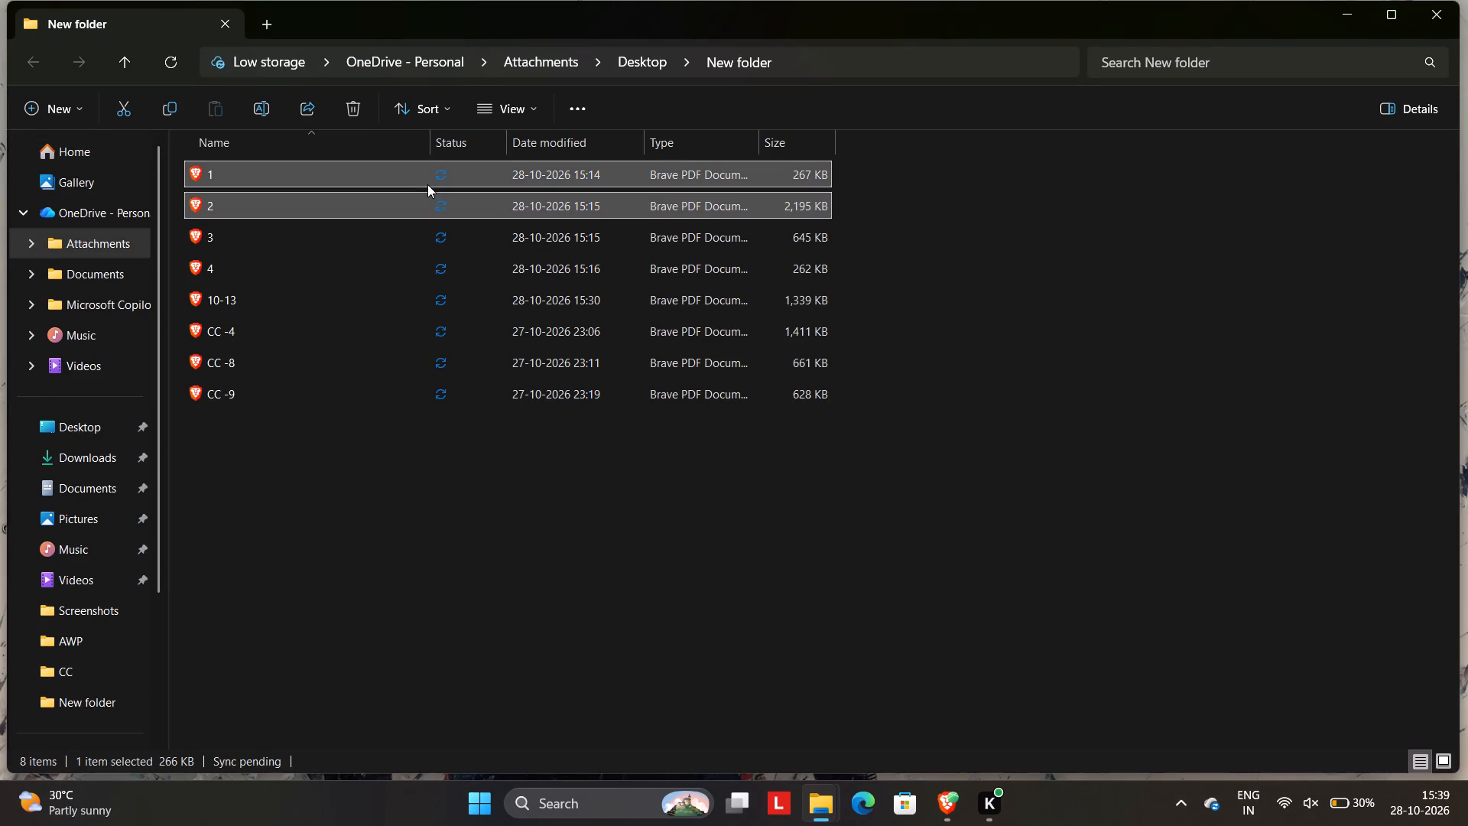
key("shift+Down")
key("shift+Down")
key("shift+Down")
key("shift+Down")
key("shift+Down")
key("shift+Down")
key("ctrl+c")
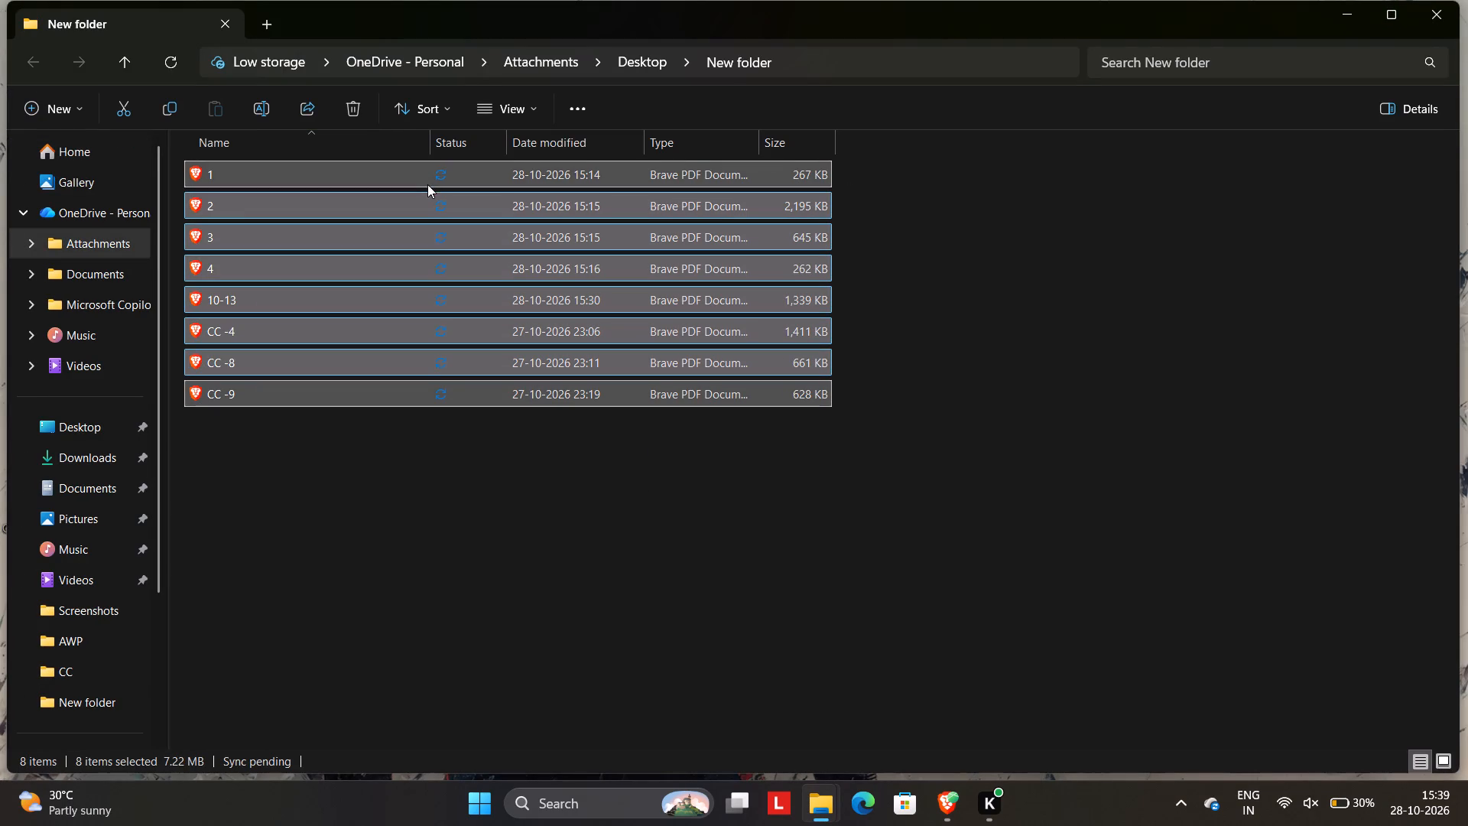